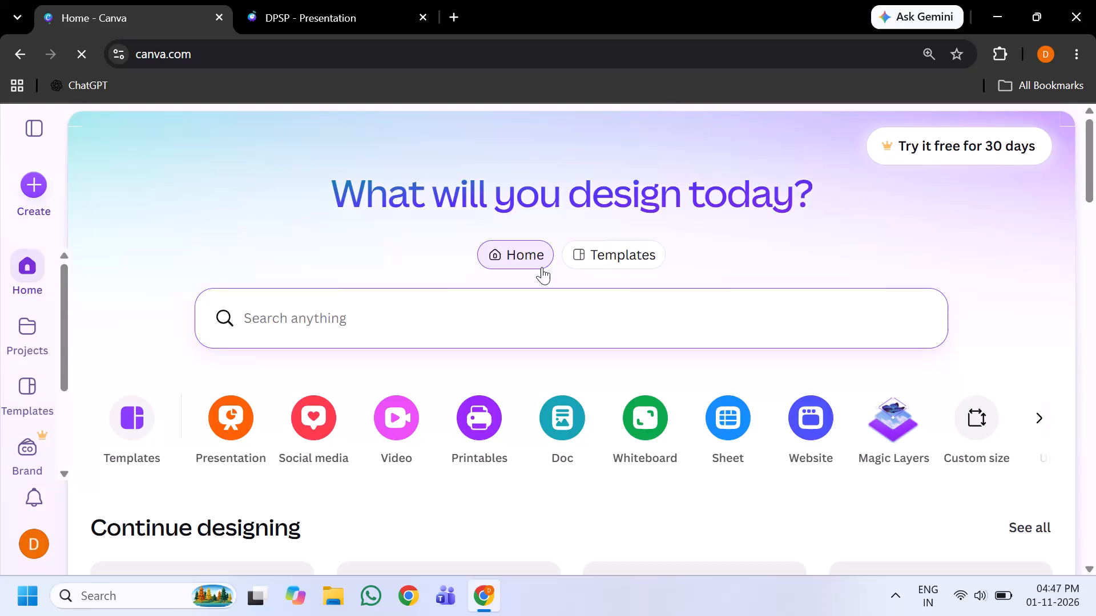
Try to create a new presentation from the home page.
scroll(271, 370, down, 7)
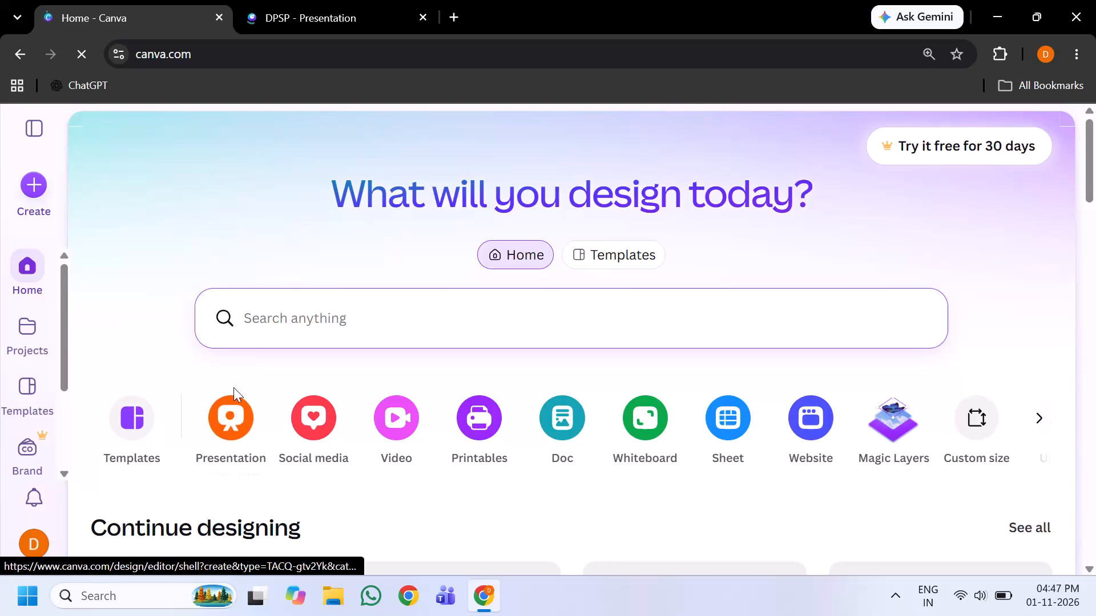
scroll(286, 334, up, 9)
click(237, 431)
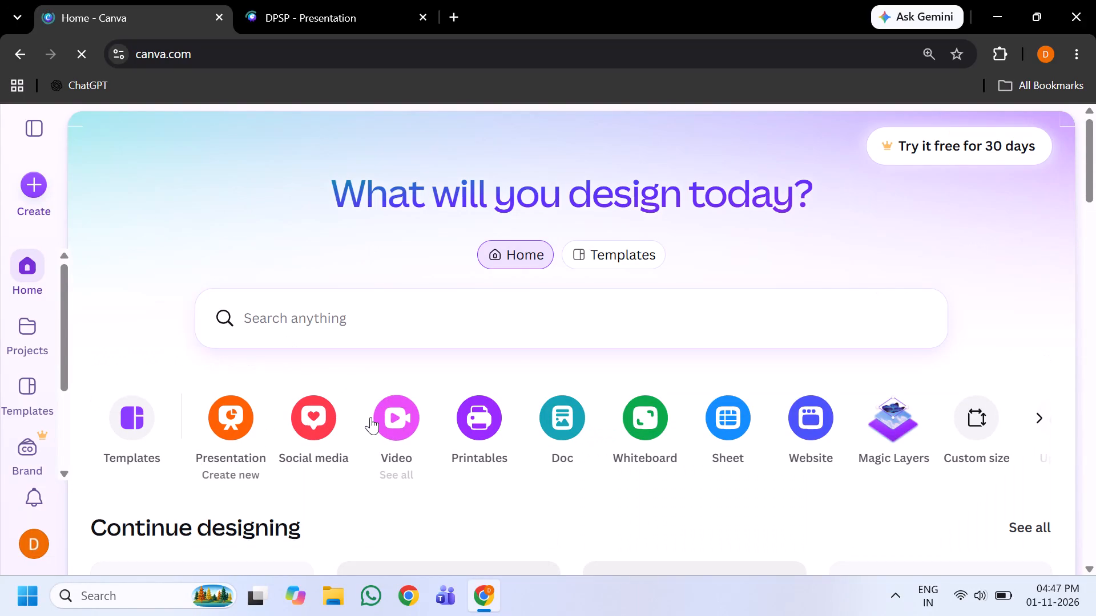
click(324, 25)
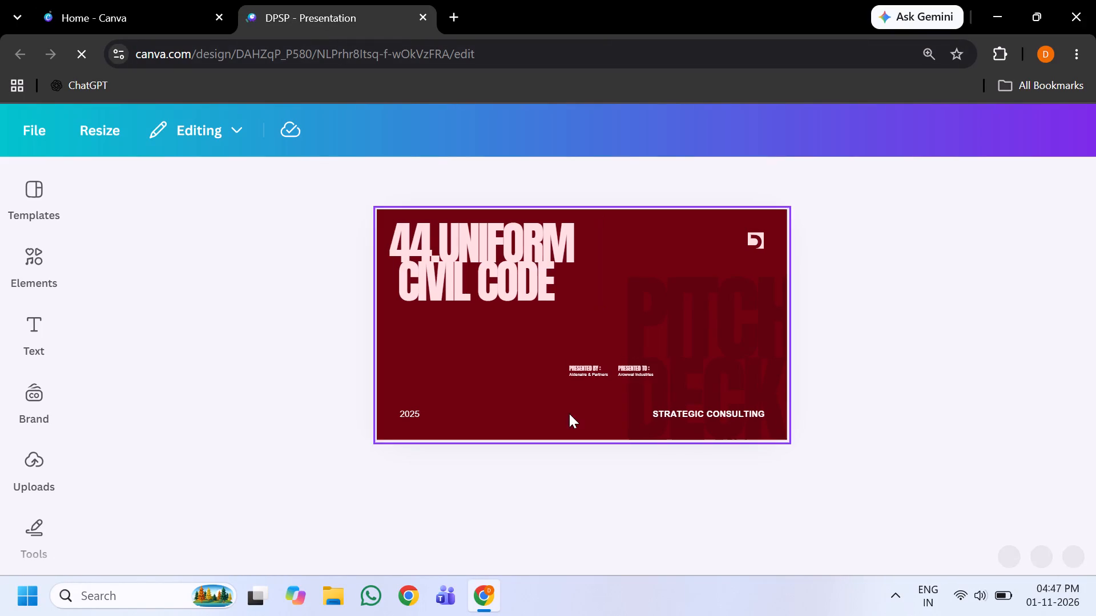
click(479, 282)
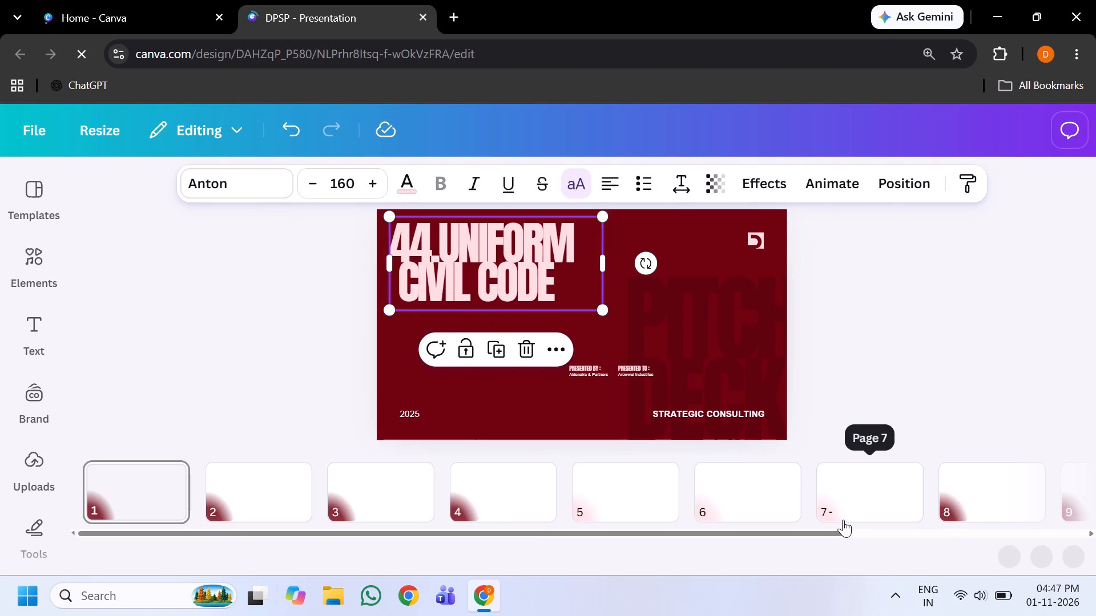
scroll(322, 446, down, 4)
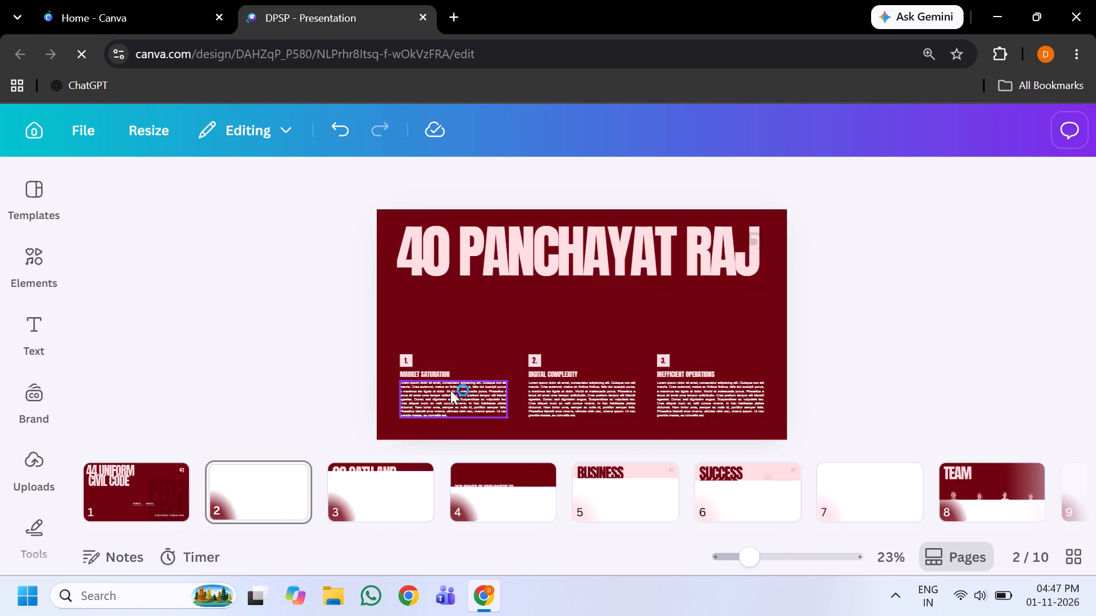
click(495, 260)
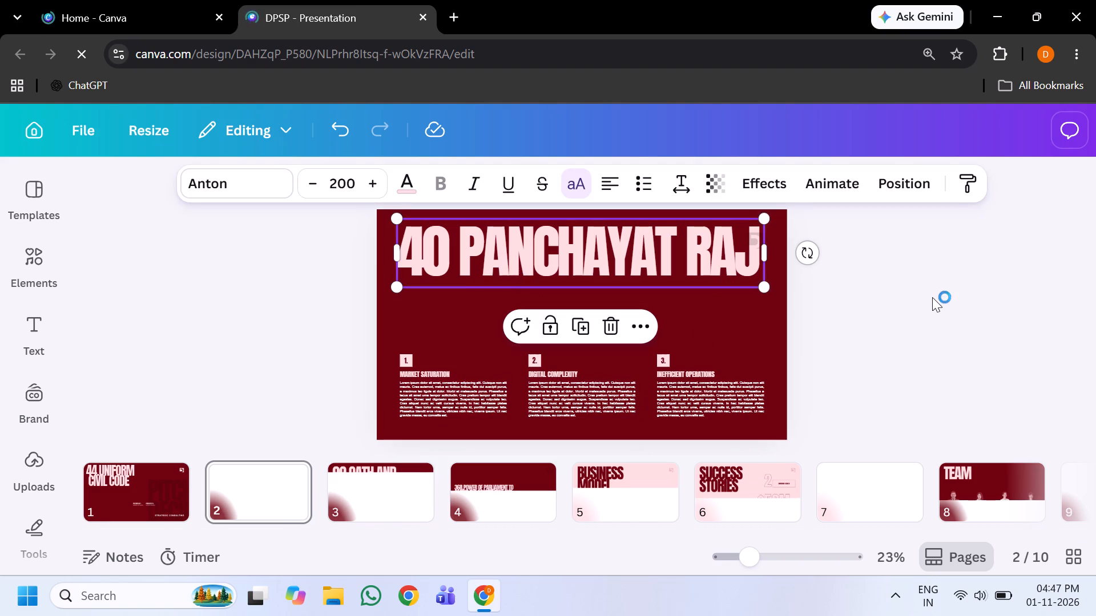
drag(933, 301, 937, 309)
click(277, 505)
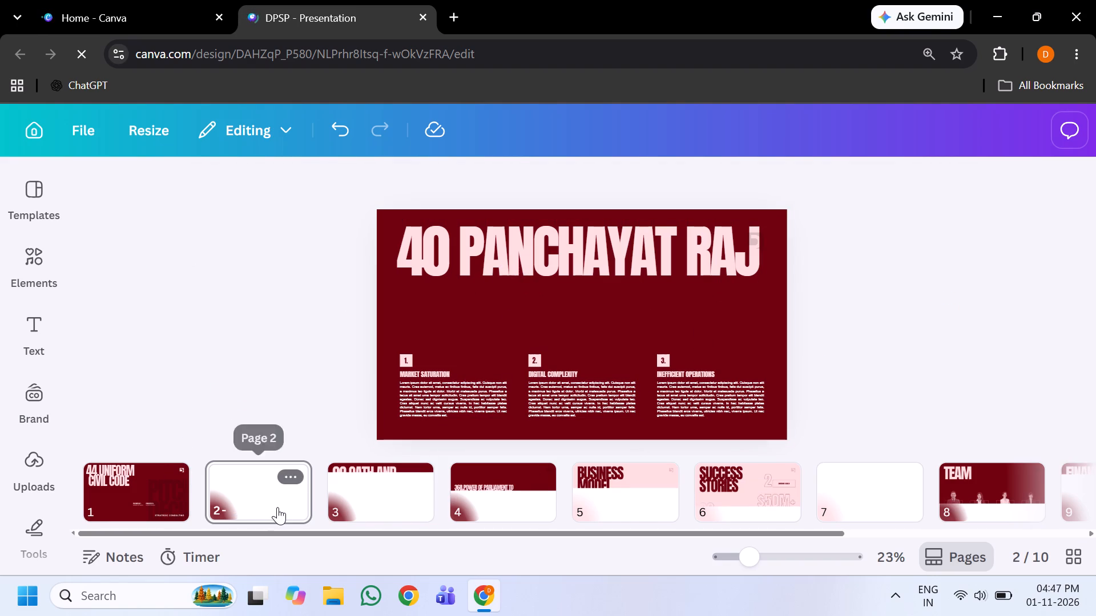
click(364, 500)
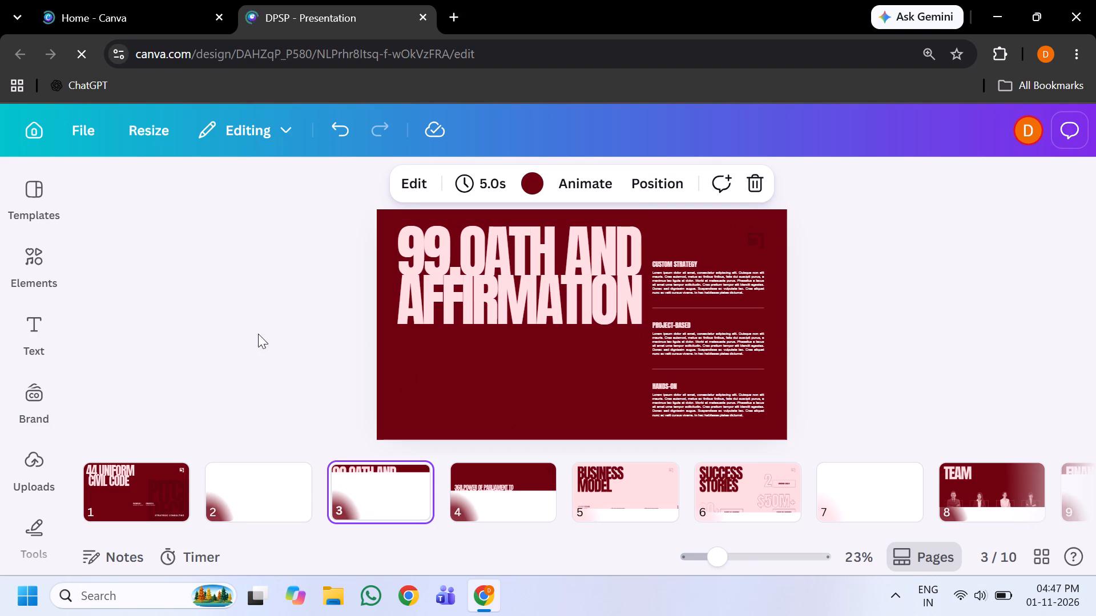
click(240, 274)
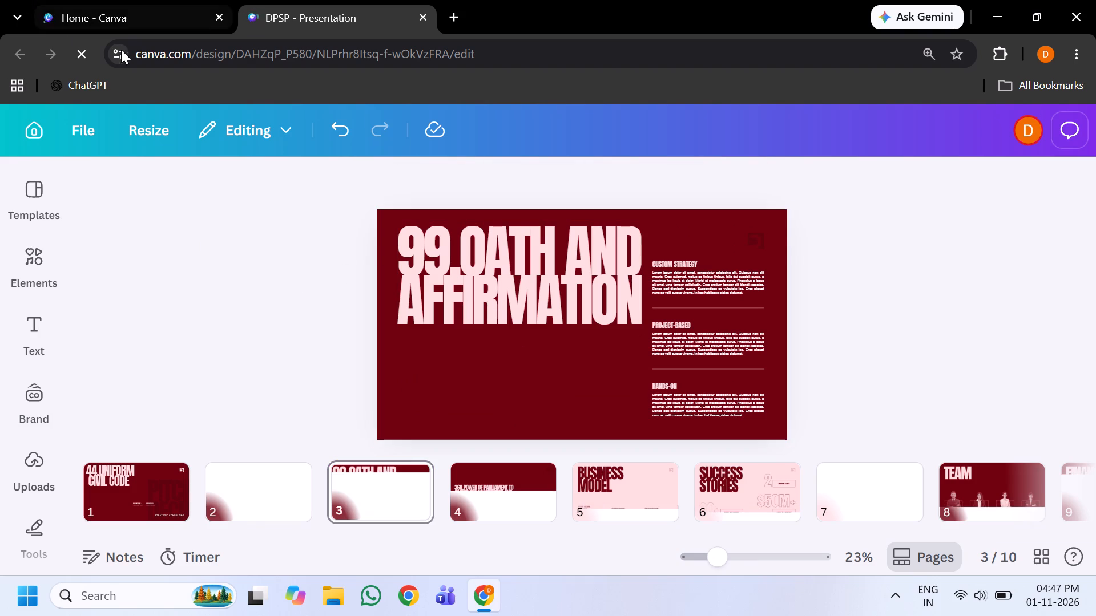
click(113, 21)
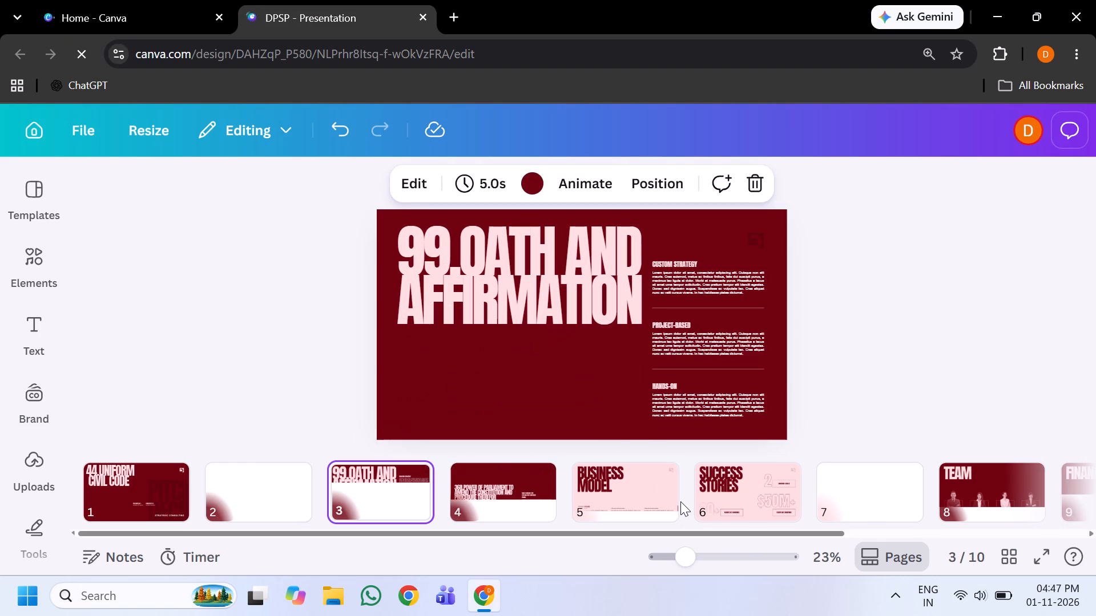
drag(933, 327, 939, 334)
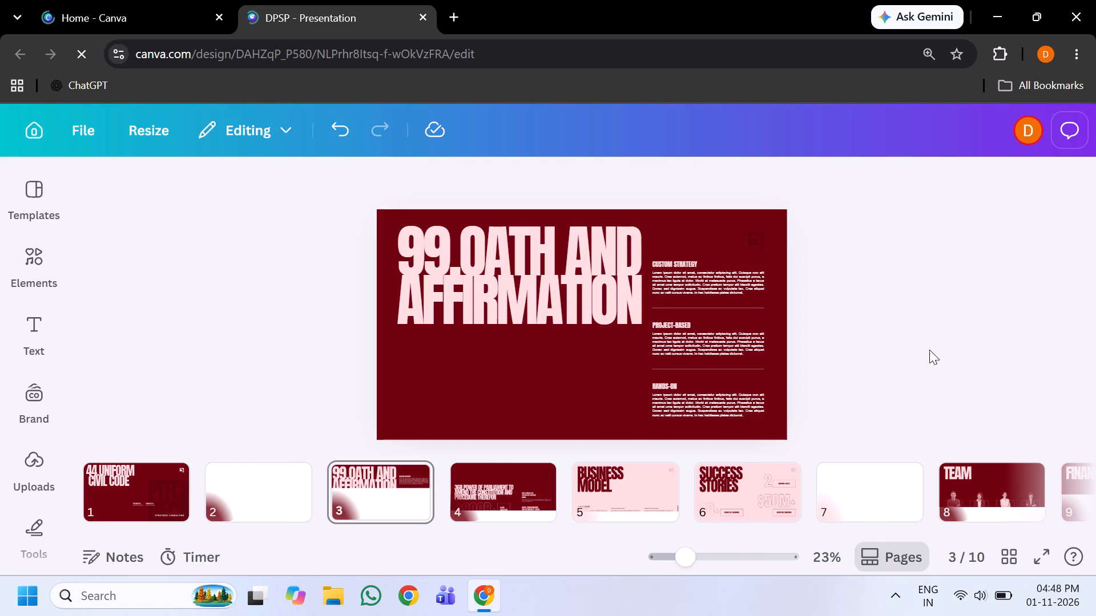
scroll(446, 238, down, 3)
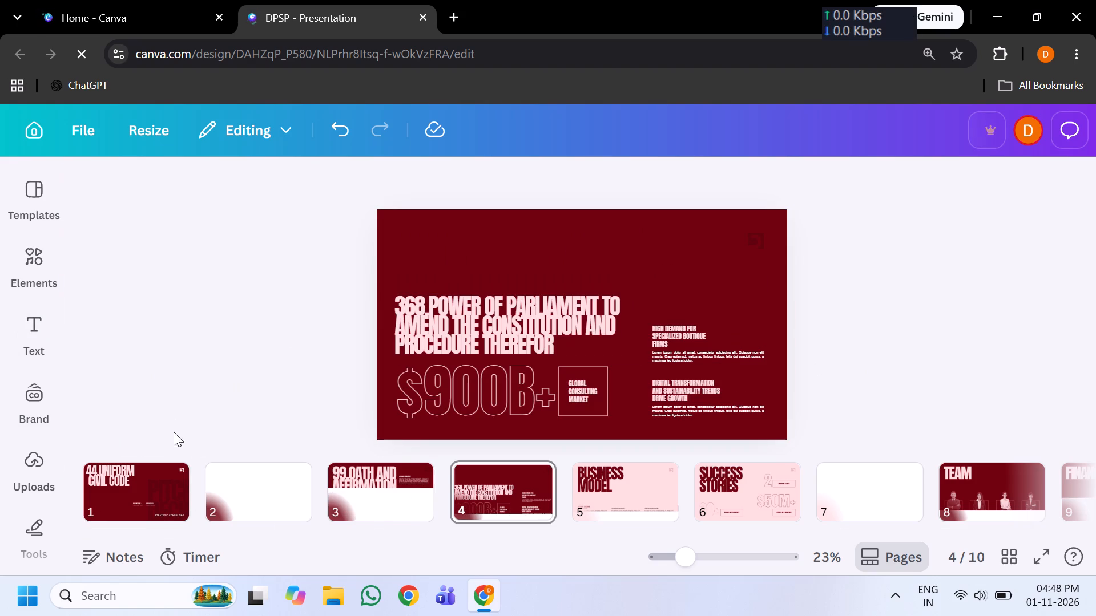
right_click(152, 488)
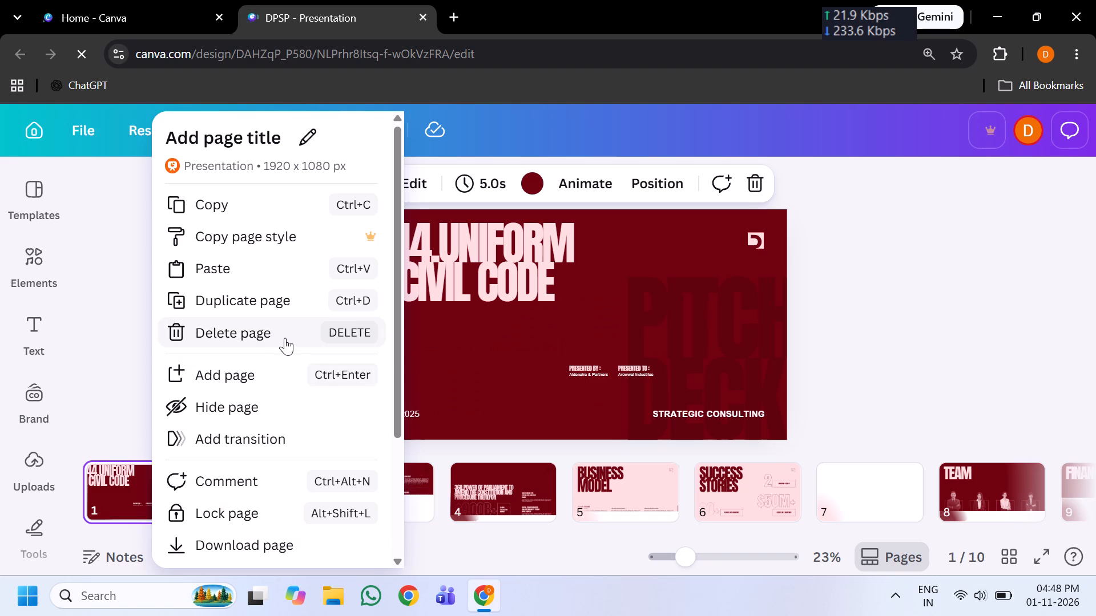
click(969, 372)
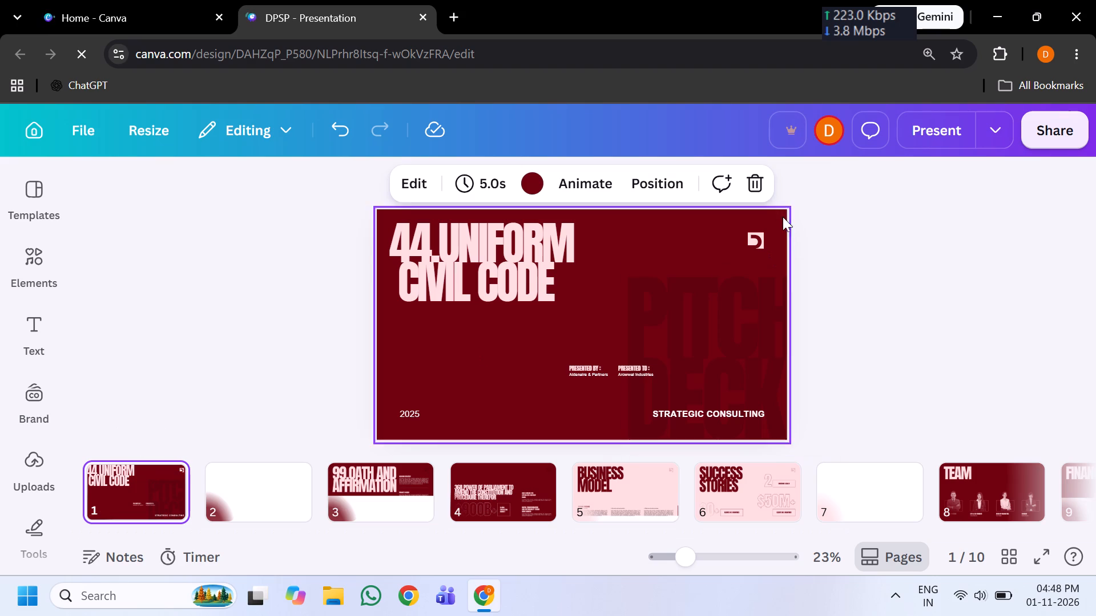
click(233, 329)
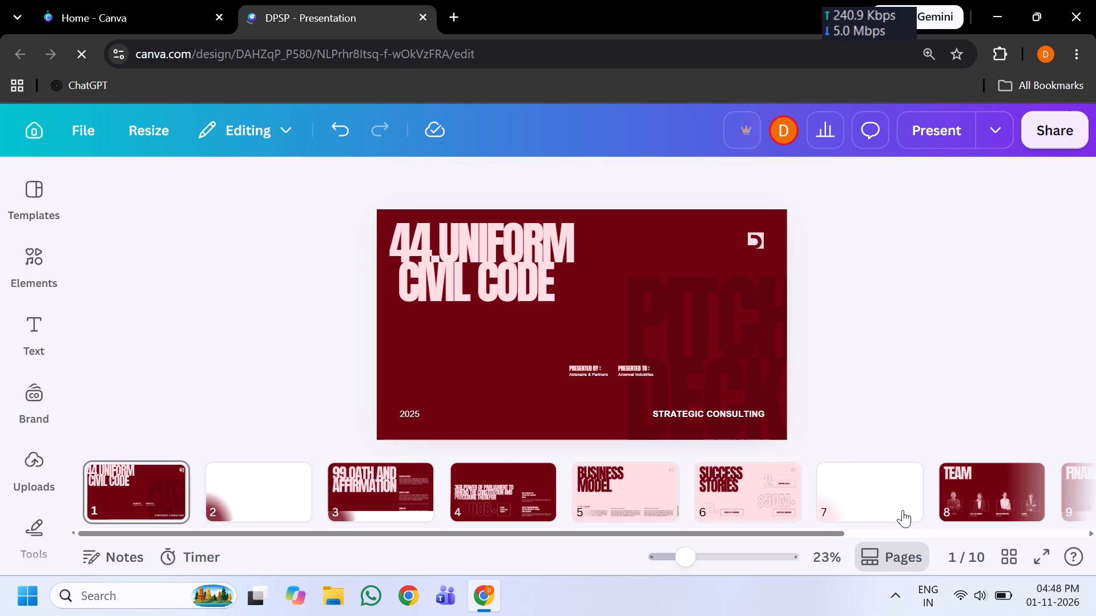
Add a new blank page at the end of the DPSP presentation.
drag(804, 533, 1095, 563)
click(993, 504)
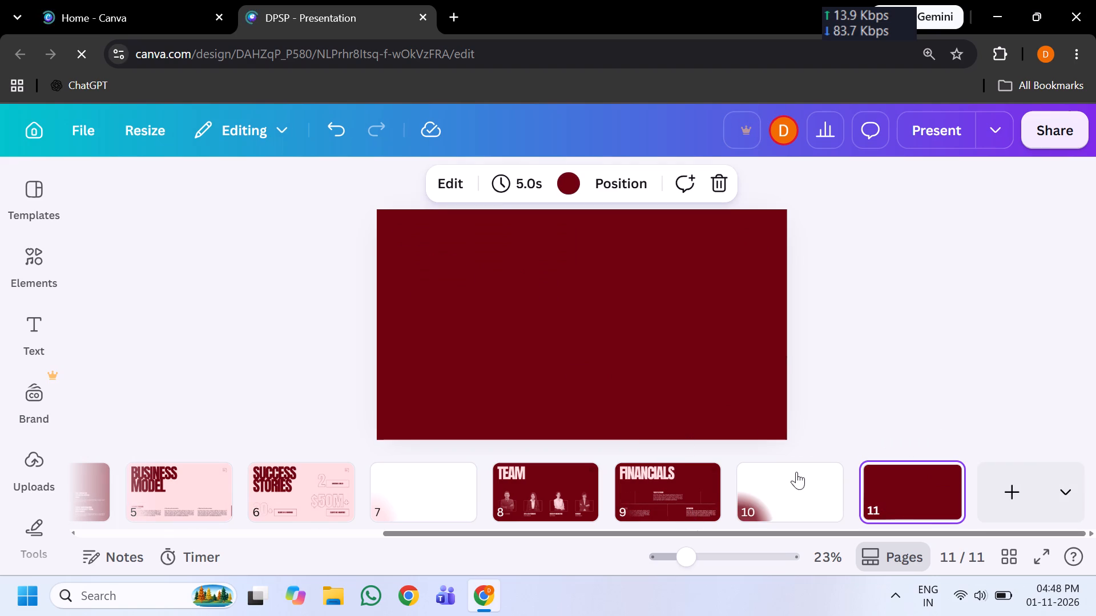
Delete the Success Stories, Market Strategy and Team pages from the presentation.
right_click(281, 471)
click(358, 334)
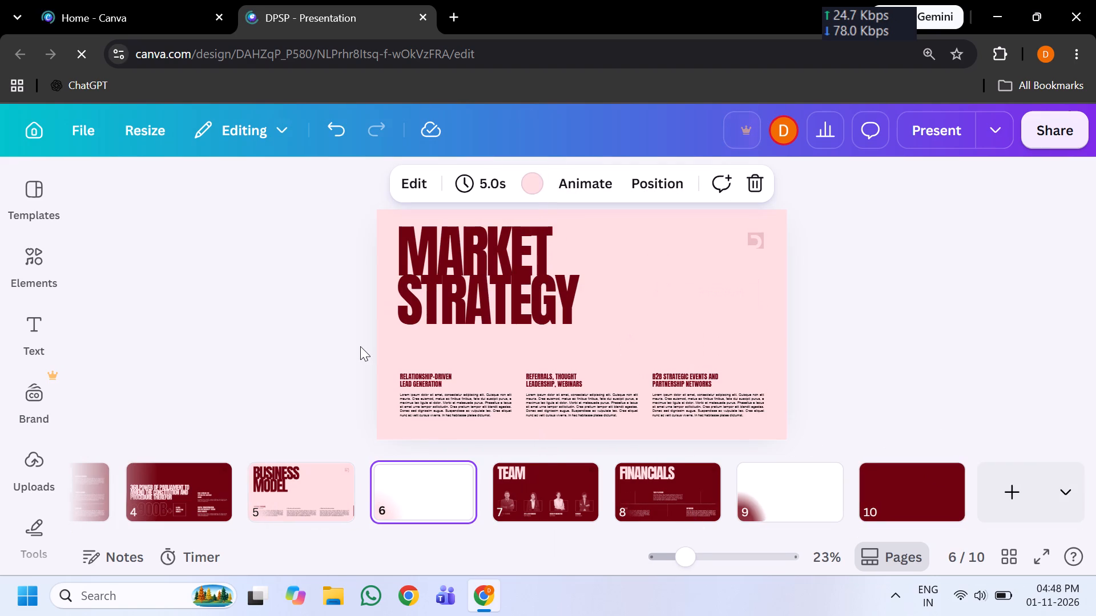
right_click(419, 484)
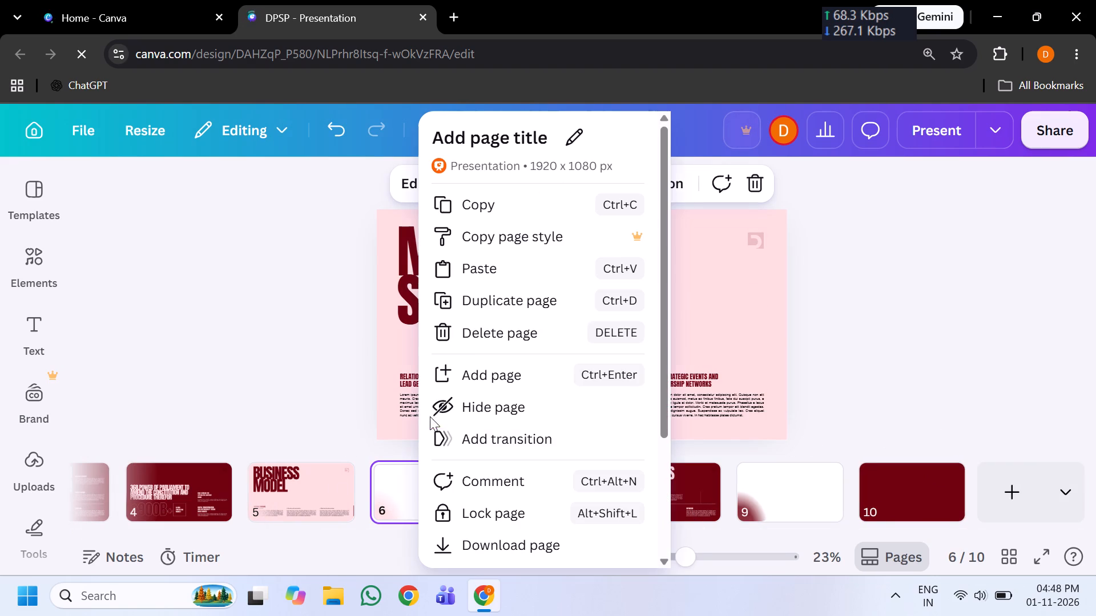
click(487, 337)
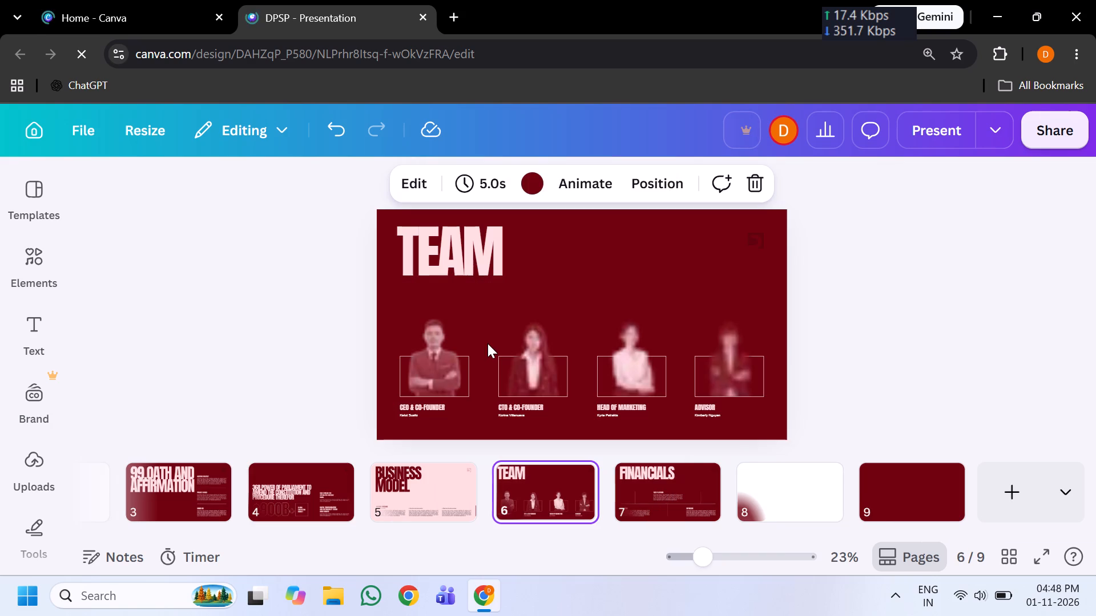
right_click(488, 346)
click(542, 296)
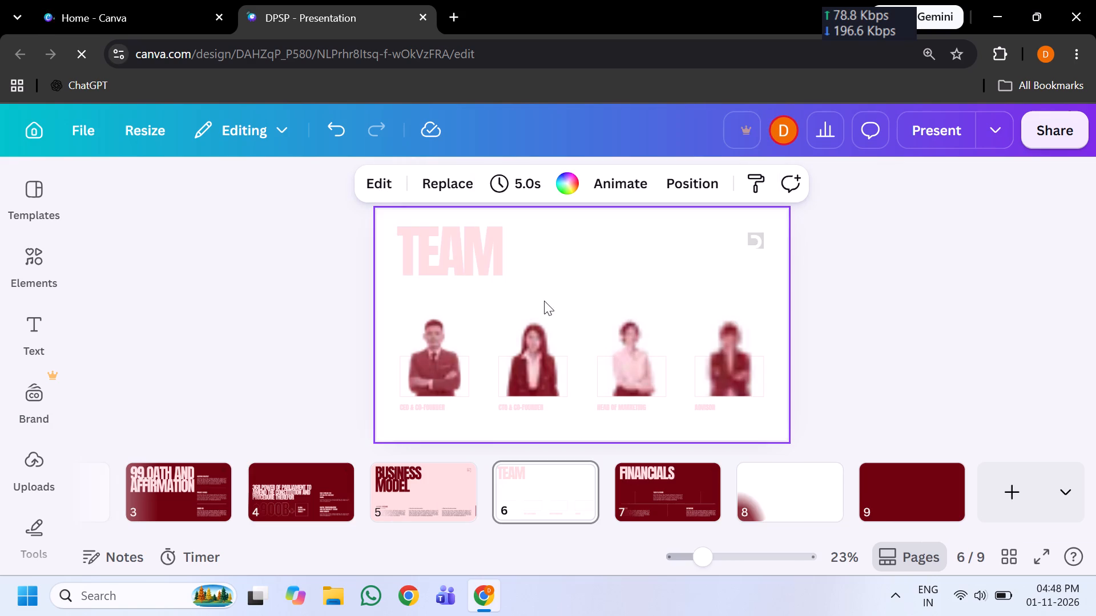
right_click(553, 486)
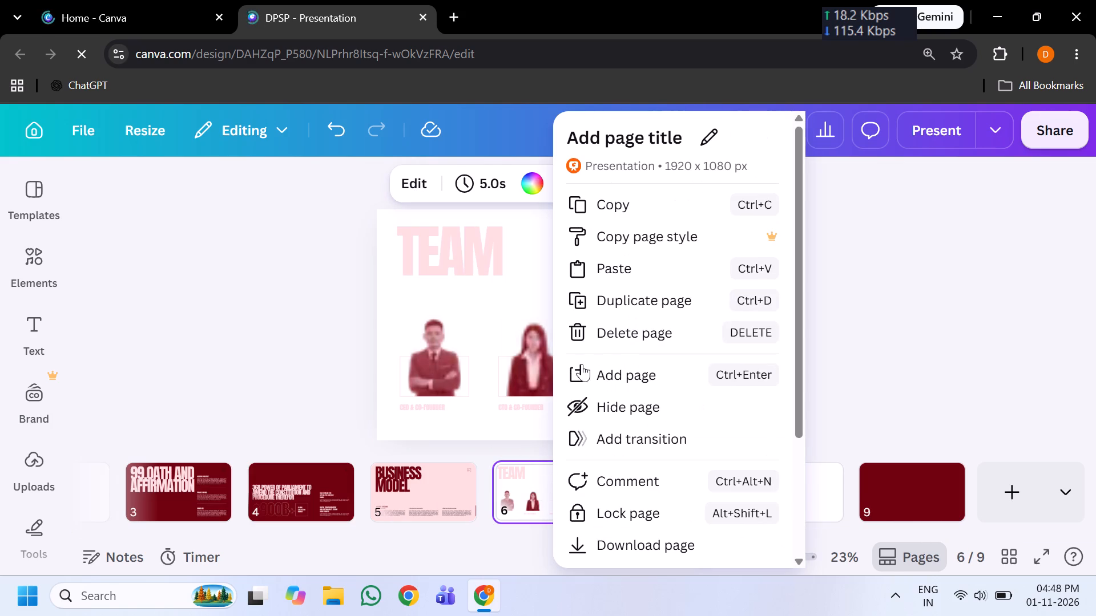
click(605, 335)
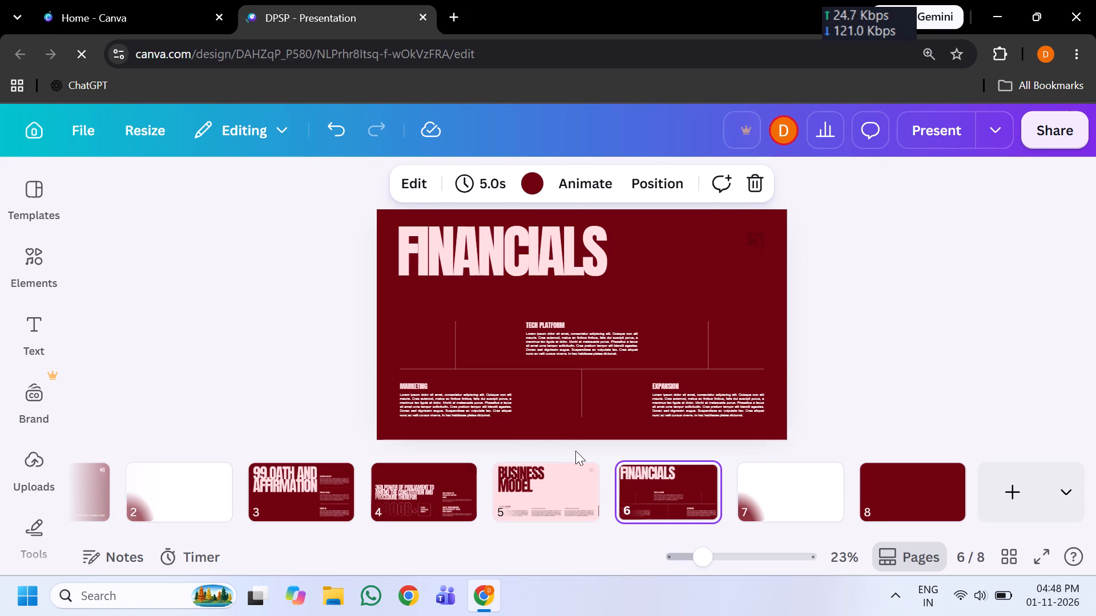
Delete the Financials, Business Model and Thank You pages from the presentation.
right_click(577, 451)
right_click(657, 488)
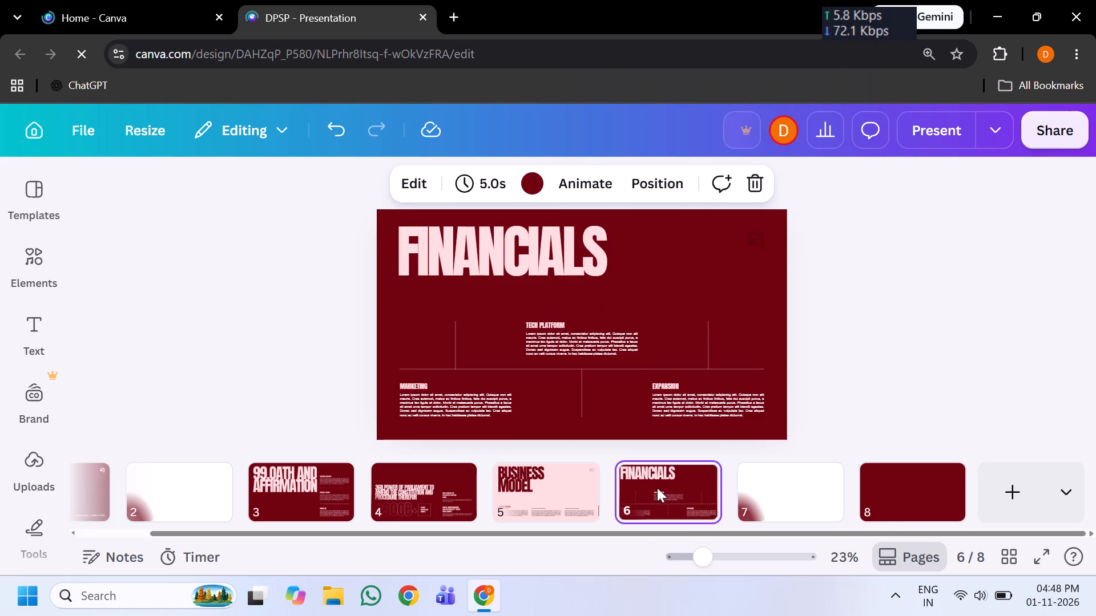
click(737, 340)
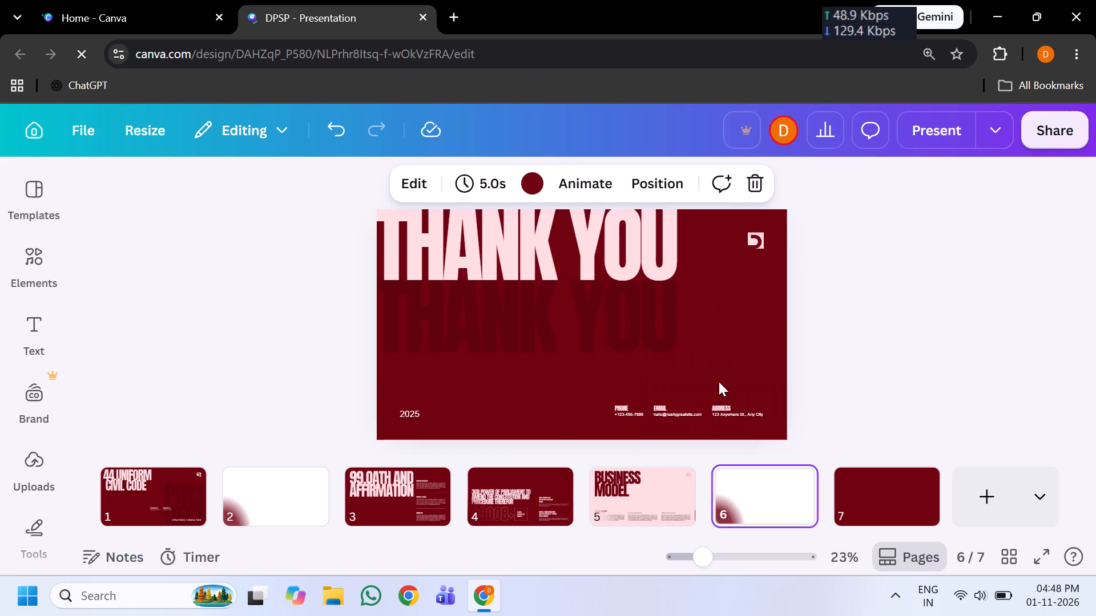
right_click(642, 509)
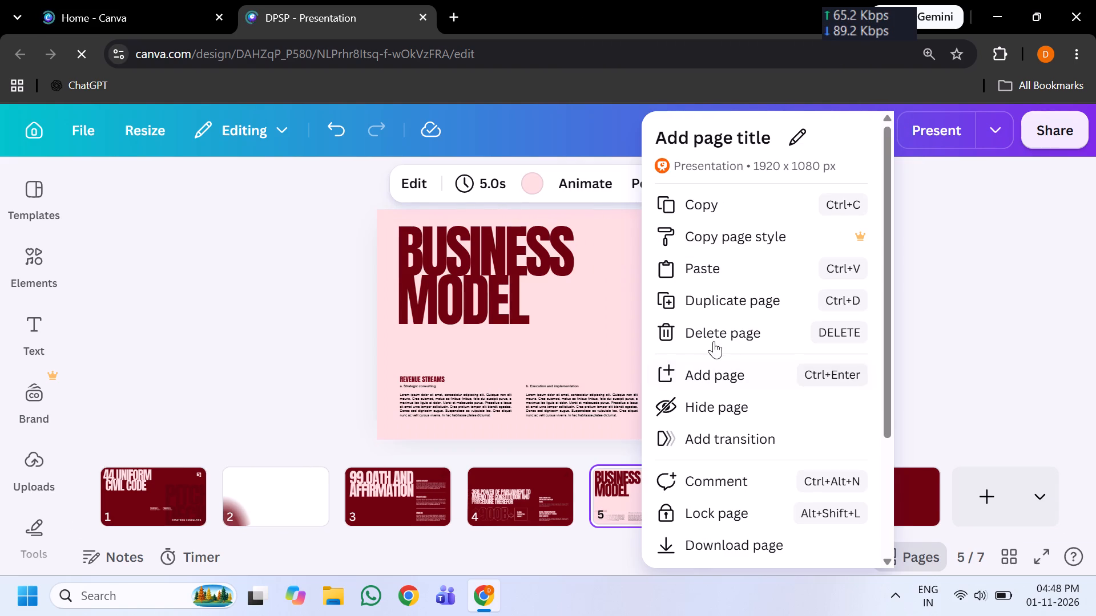
click(719, 336)
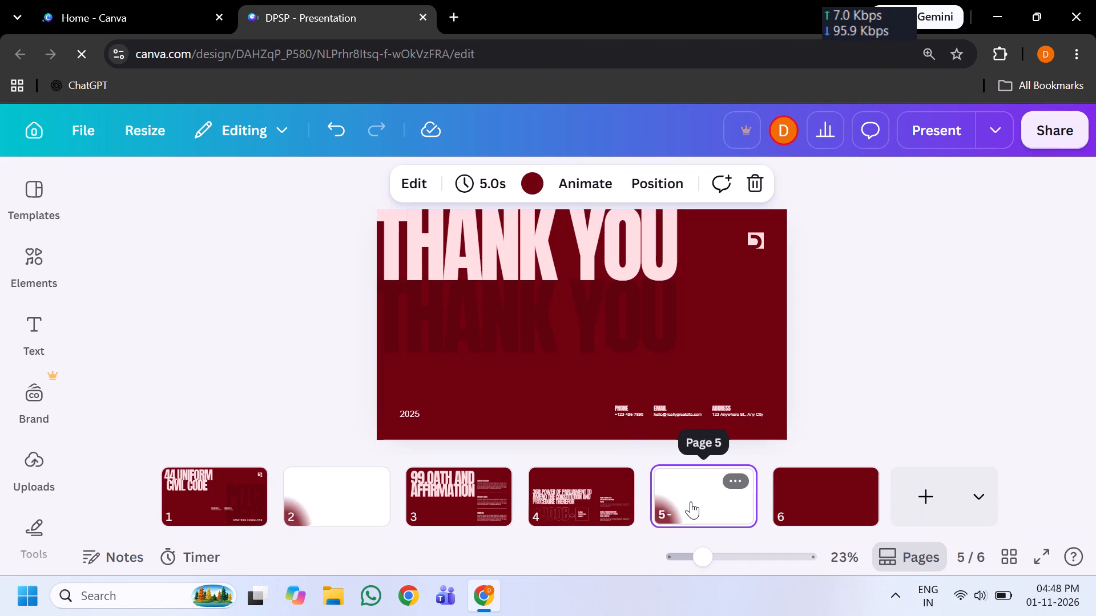
right_click(691, 502)
click(751, 333)
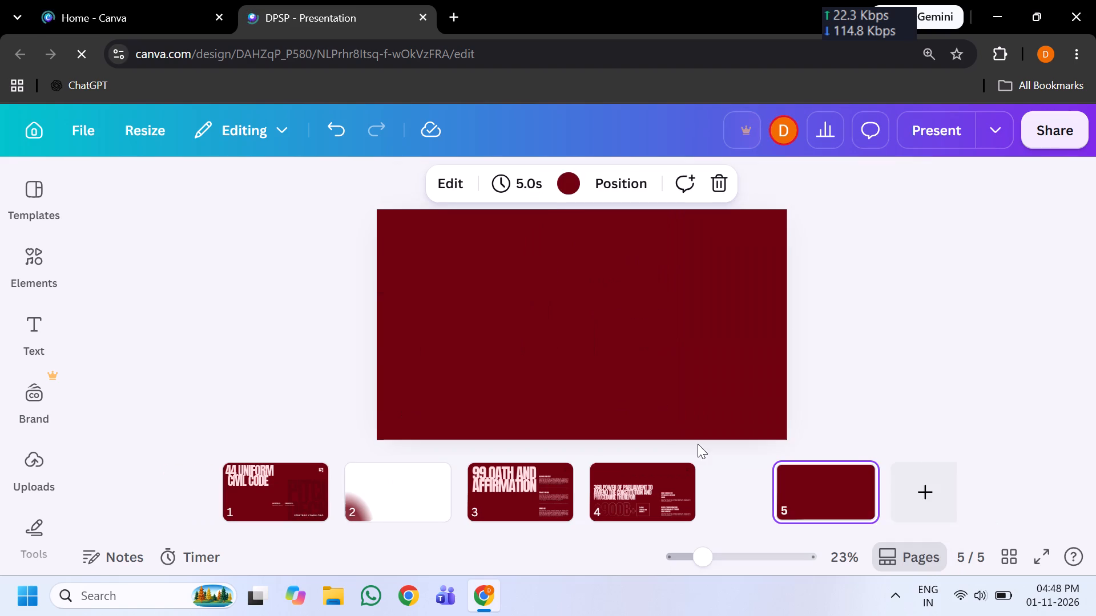
Delete the four remaining content pages, from 44 Uniform Civil Code through 368 Power of Parliament, keeping only the blank page.
right_click(273, 474)
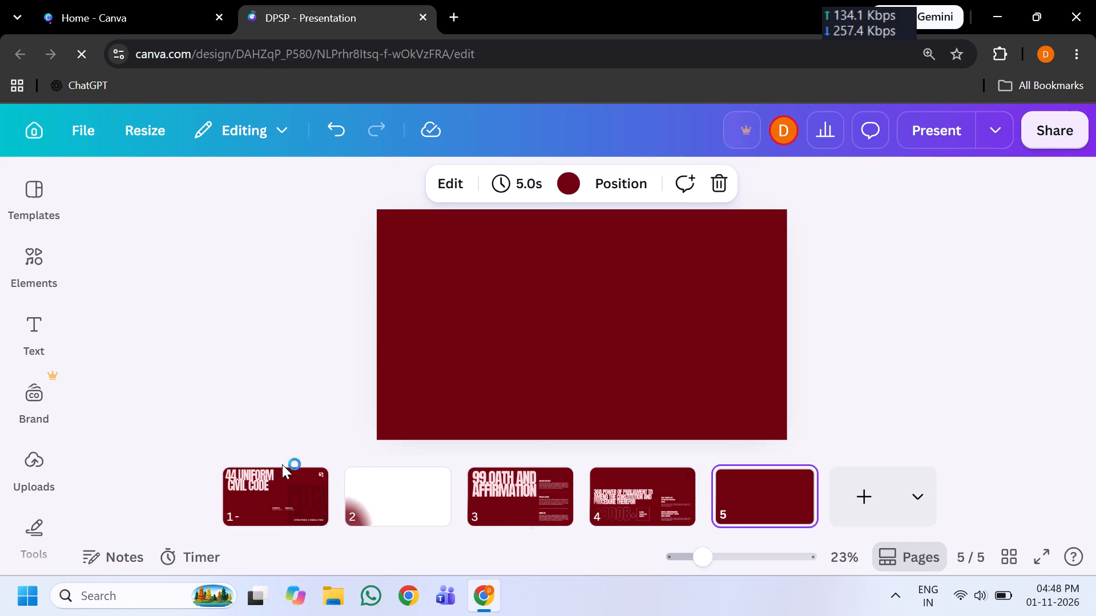
click(372, 329)
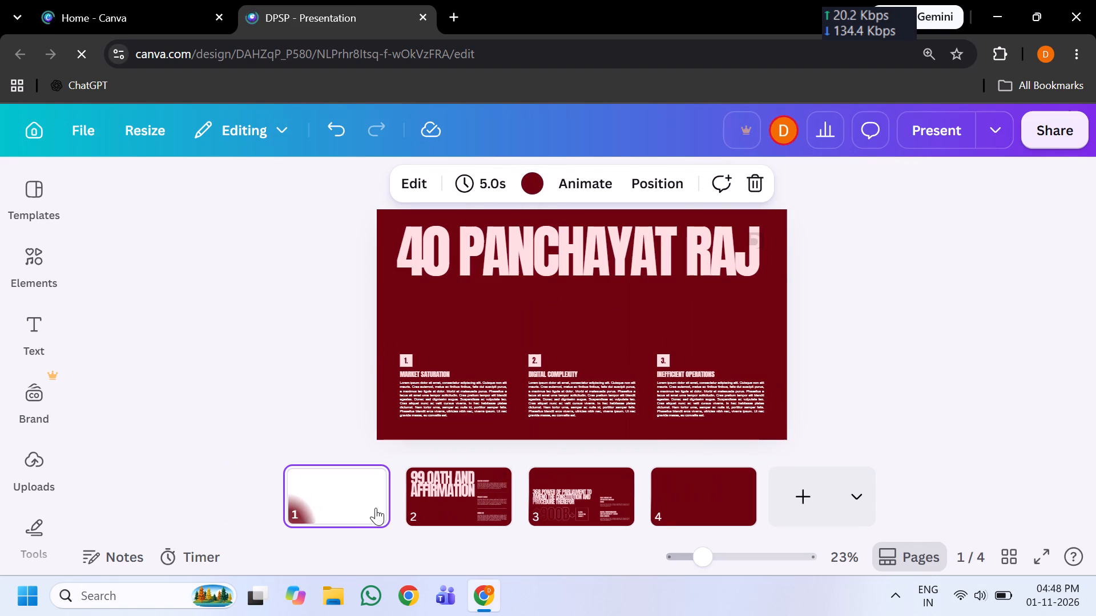
right_click(369, 501)
click(450, 326)
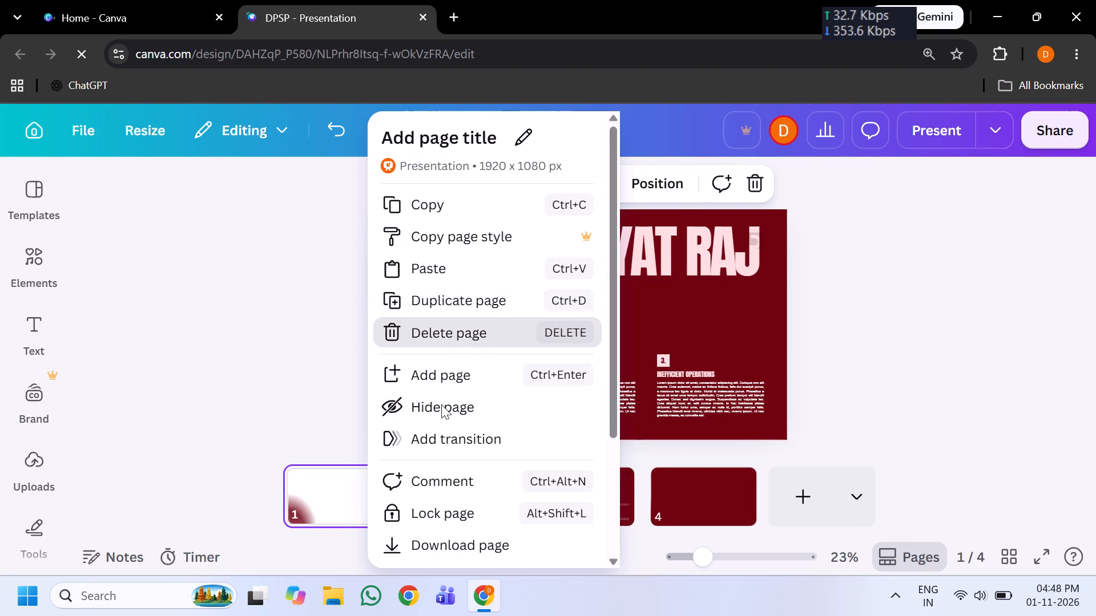
right_click(392, 500)
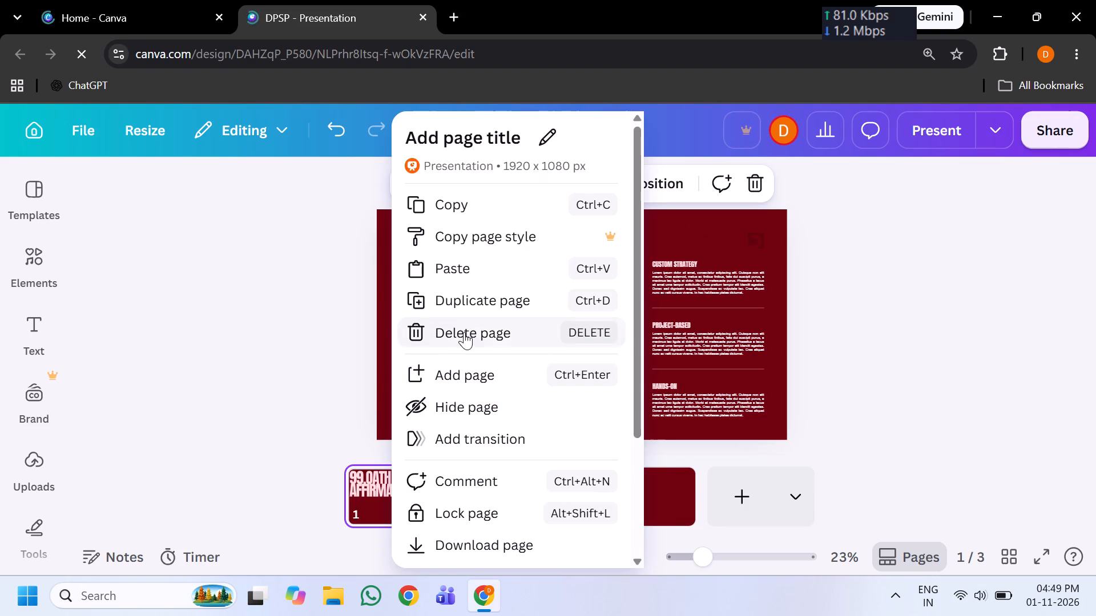
click(464, 332)
right_click(443, 488)
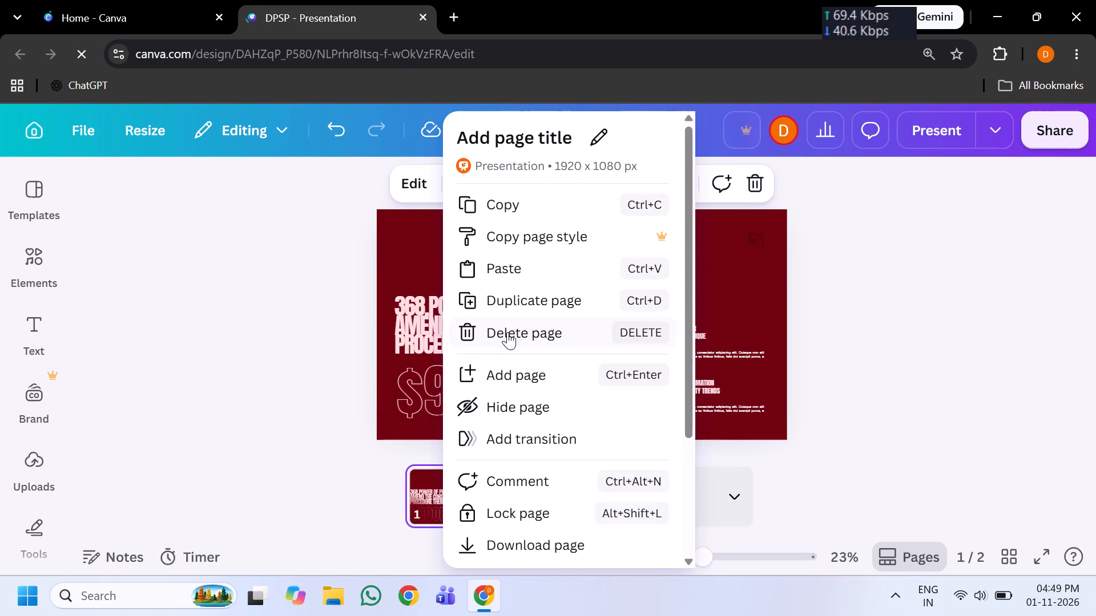
click(509, 332)
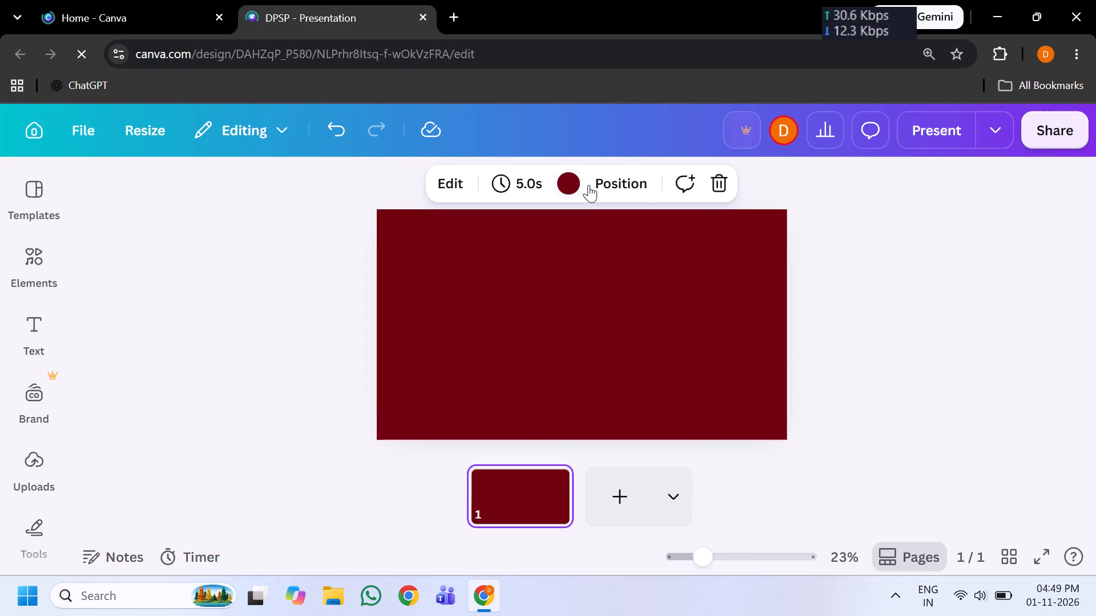
Try grey, blue and lime default solid colours as the blank page's background, settling on the medium green.
click(571, 184)
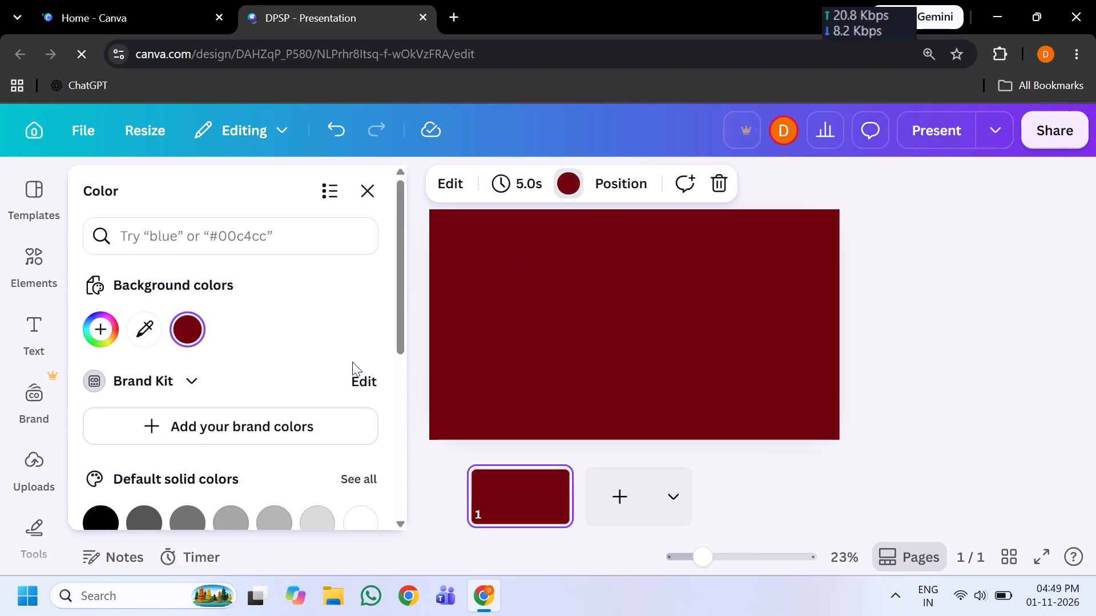
scroll(307, 315, down, 2)
click(232, 350)
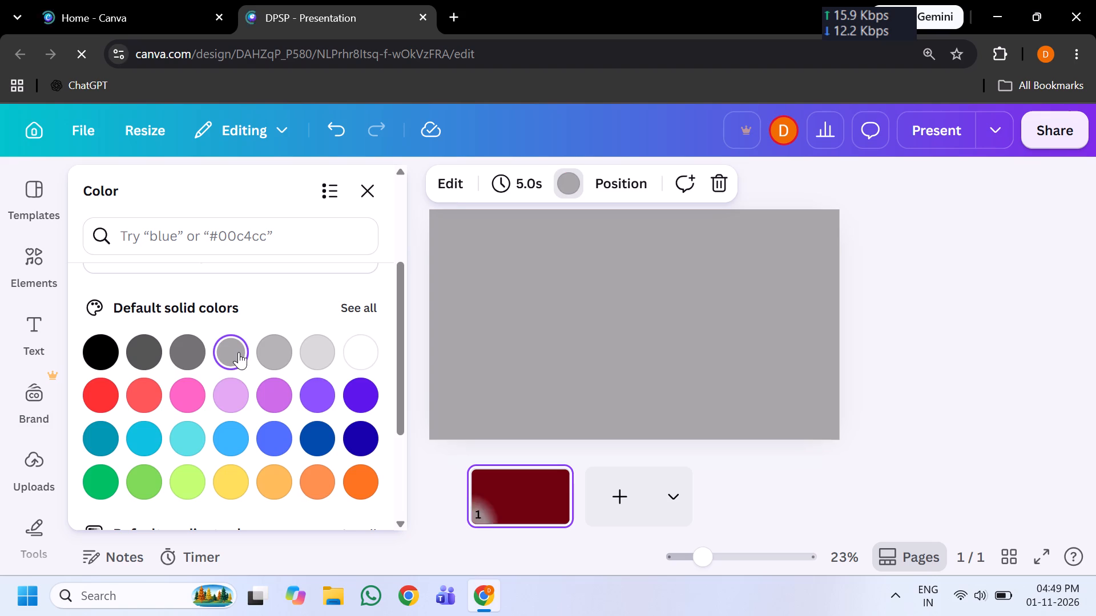
click(327, 351)
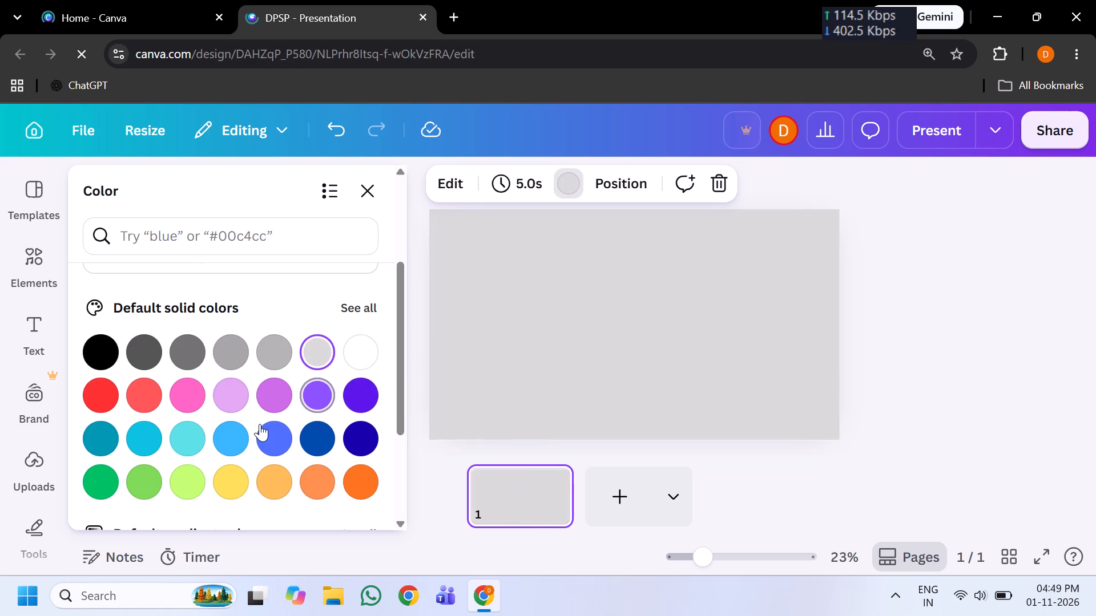
click(227, 429)
drag(192, 471, 199, 472)
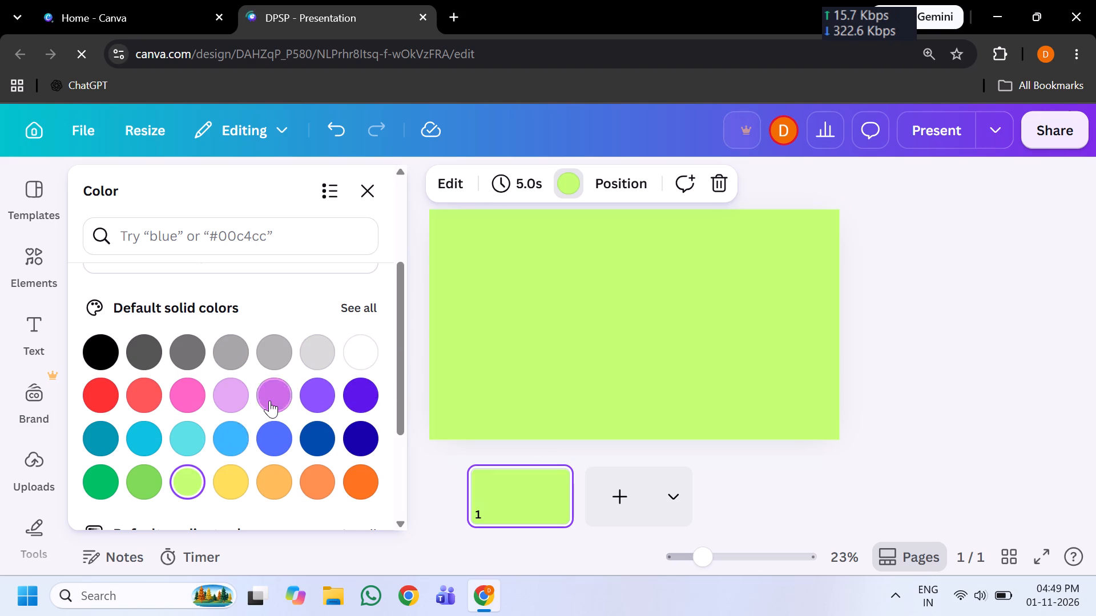
click(193, 435)
click(158, 473)
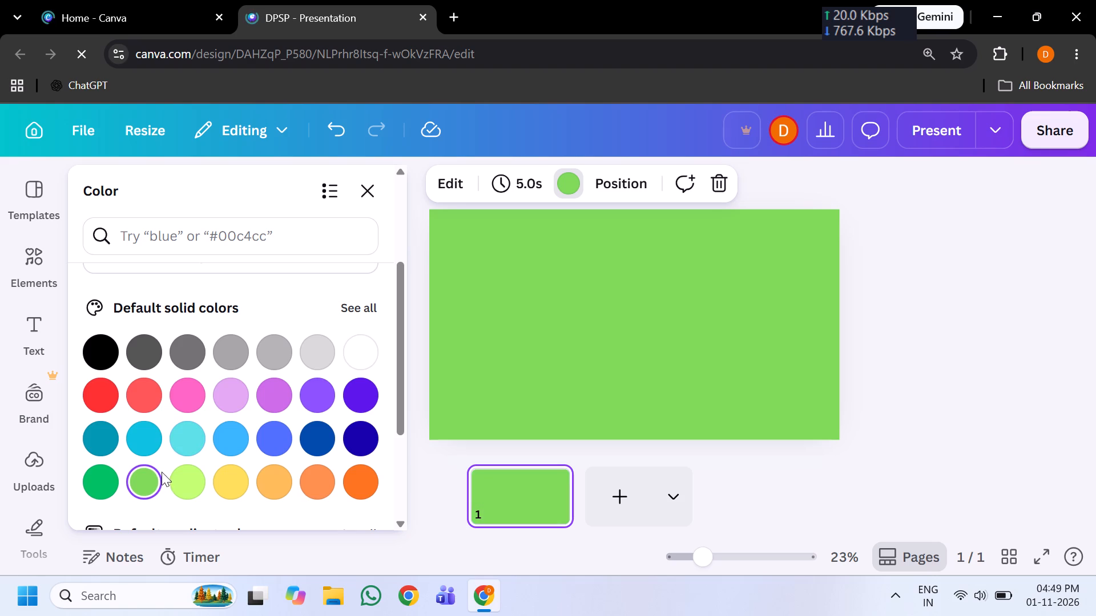
click(377, 192)
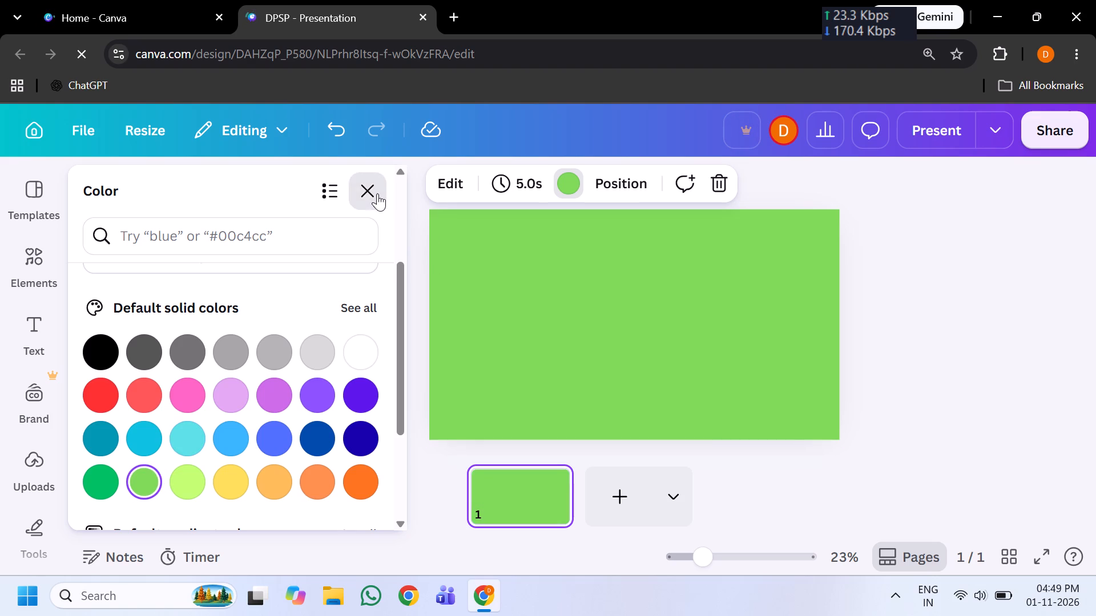
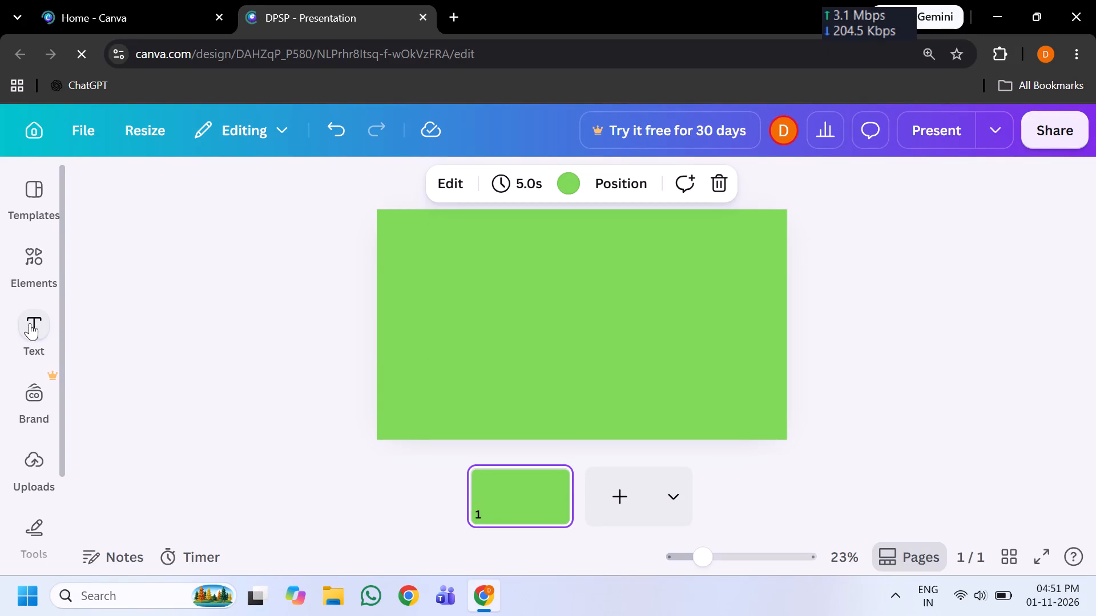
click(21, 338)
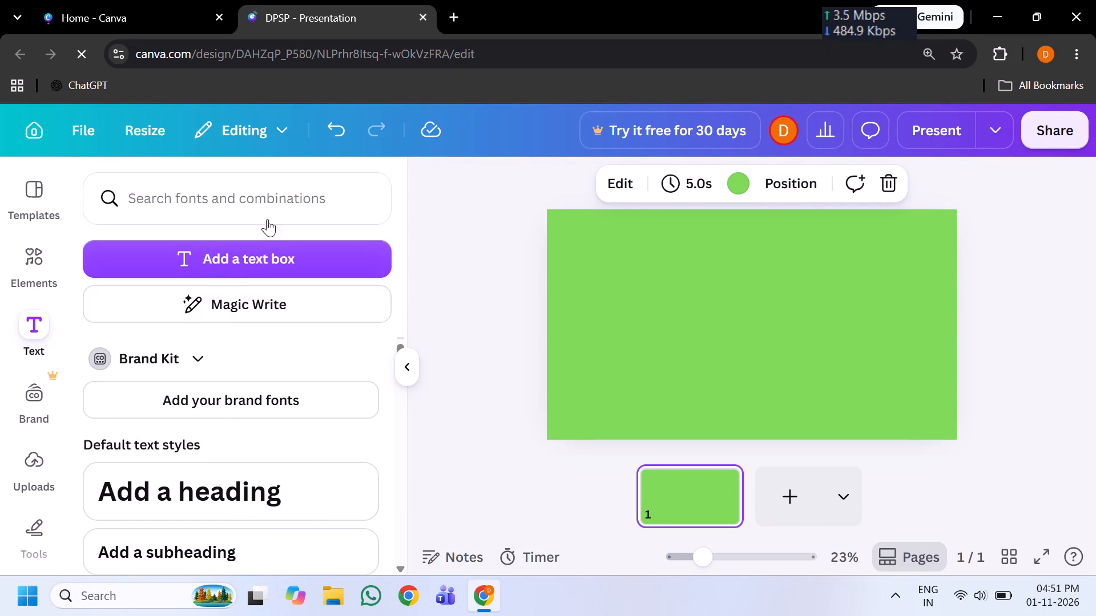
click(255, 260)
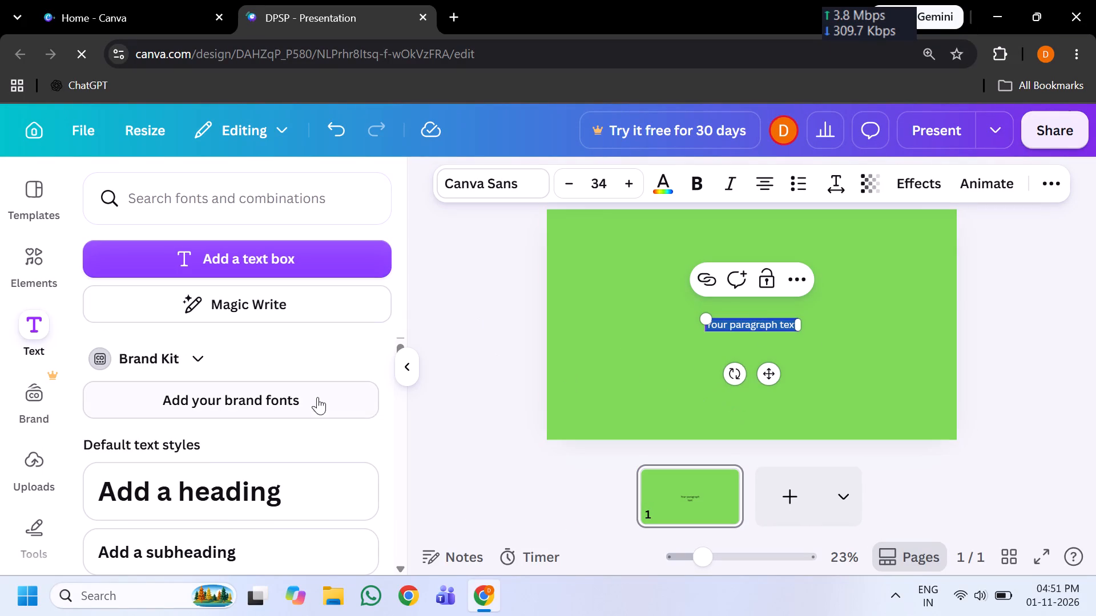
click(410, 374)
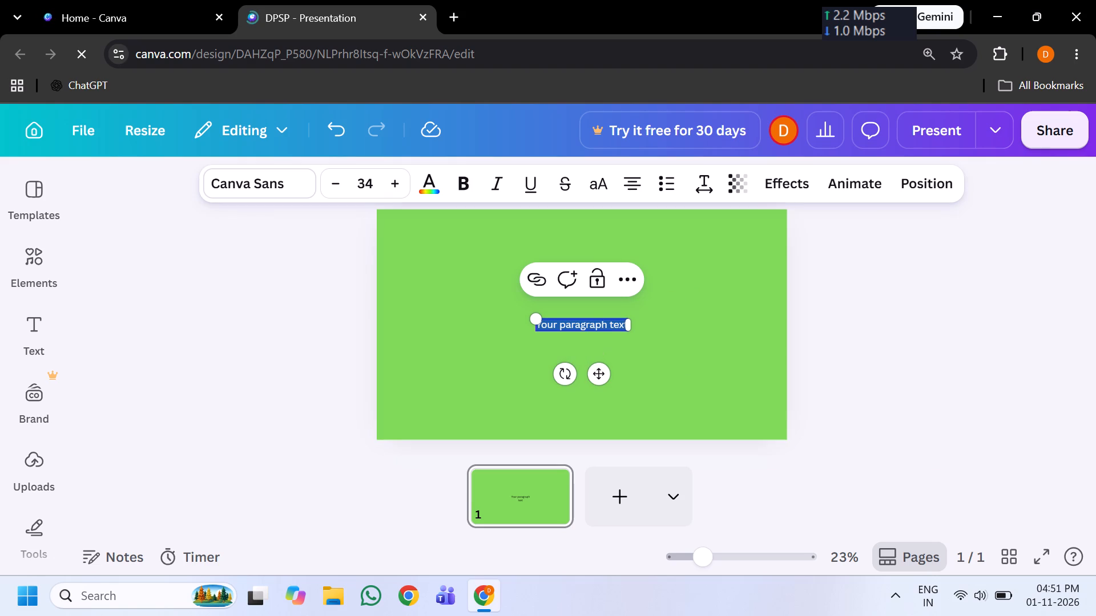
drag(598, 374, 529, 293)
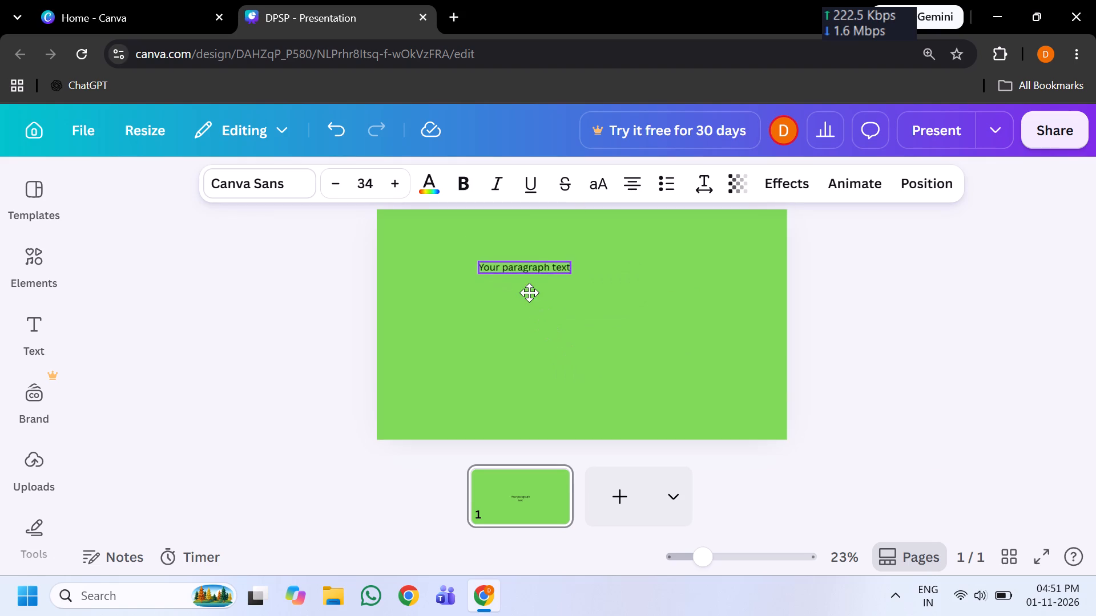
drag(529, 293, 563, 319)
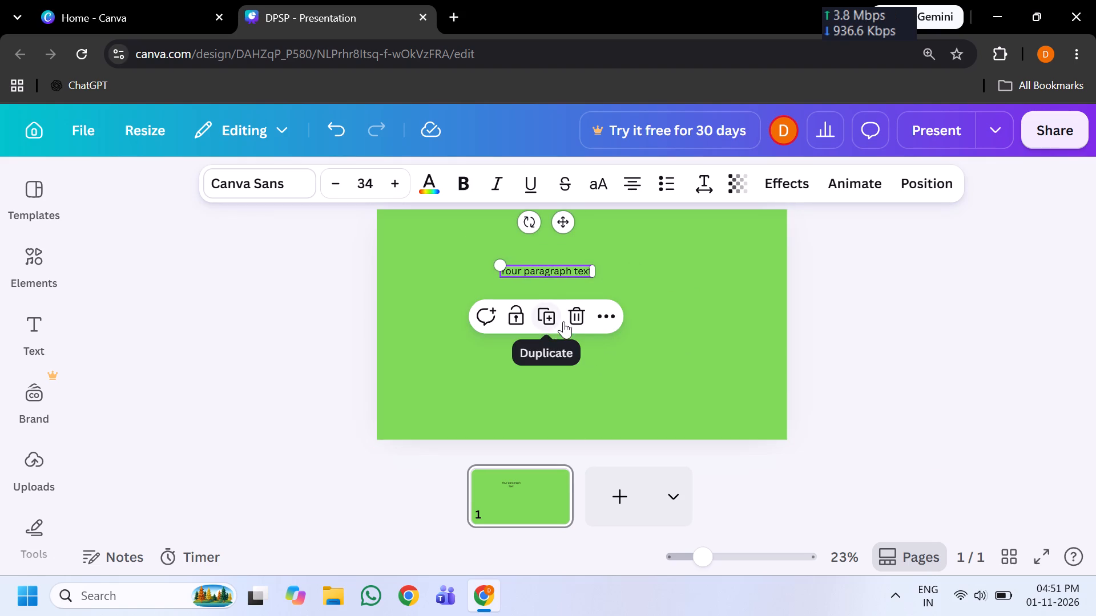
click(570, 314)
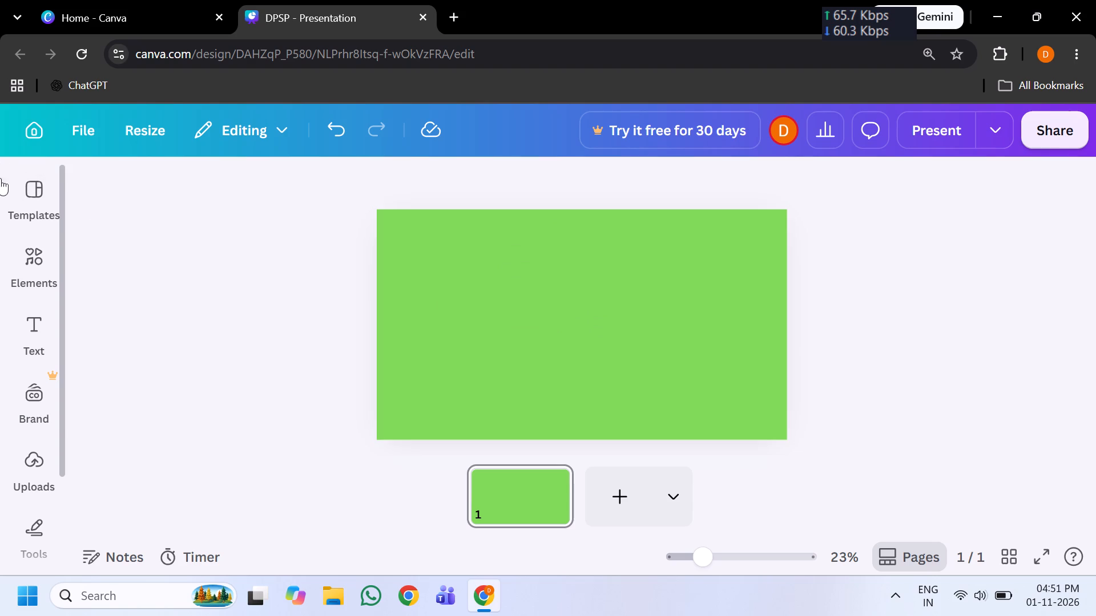
Add a heading to the green page and replace its placeholder text with "Residential Status of Individual".
click(35, 330)
click(208, 490)
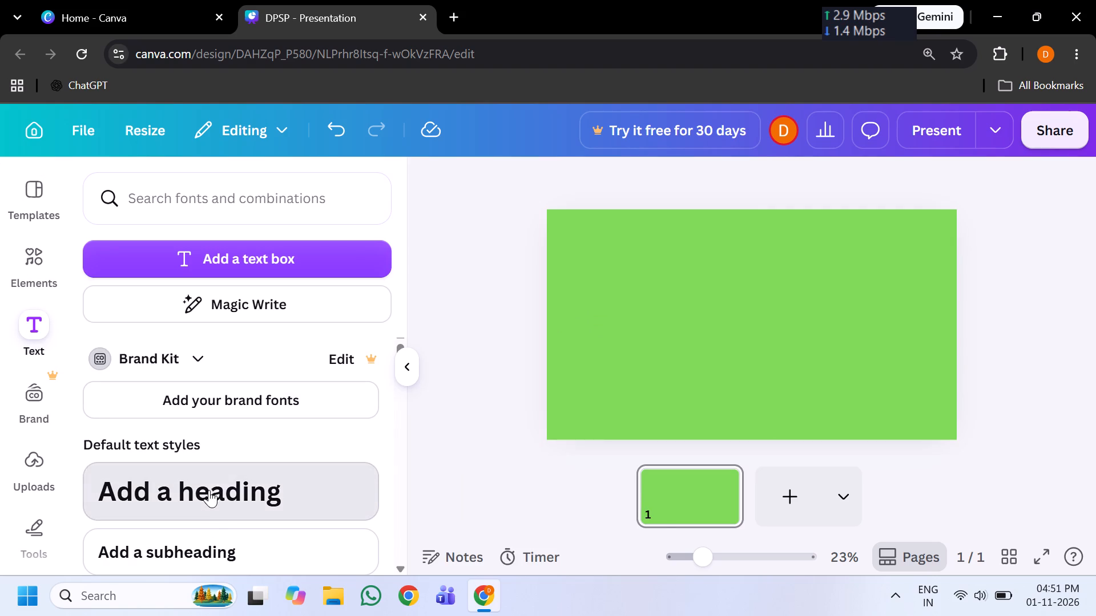
double_click(799, 337)
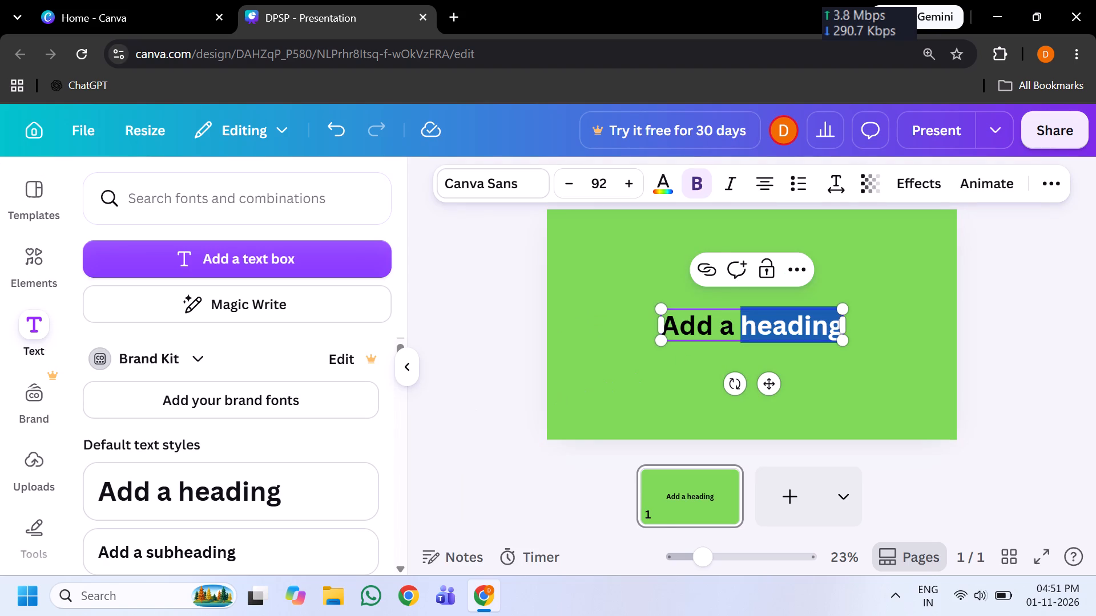
click(704, 331)
drag(703, 332, 711, 337)
click(814, 346)
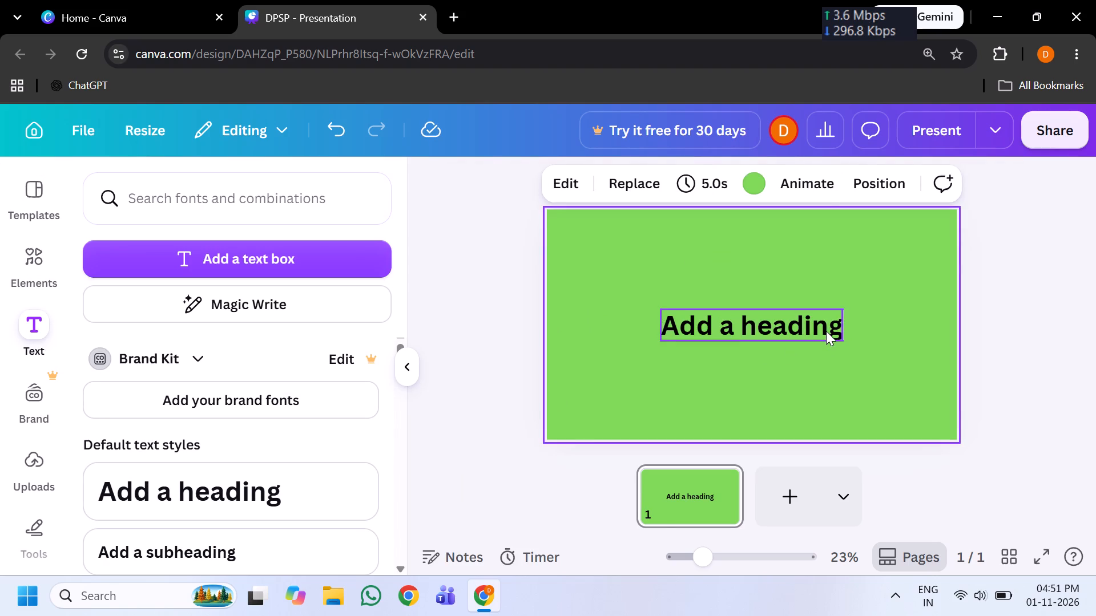
double_click(826, 330)
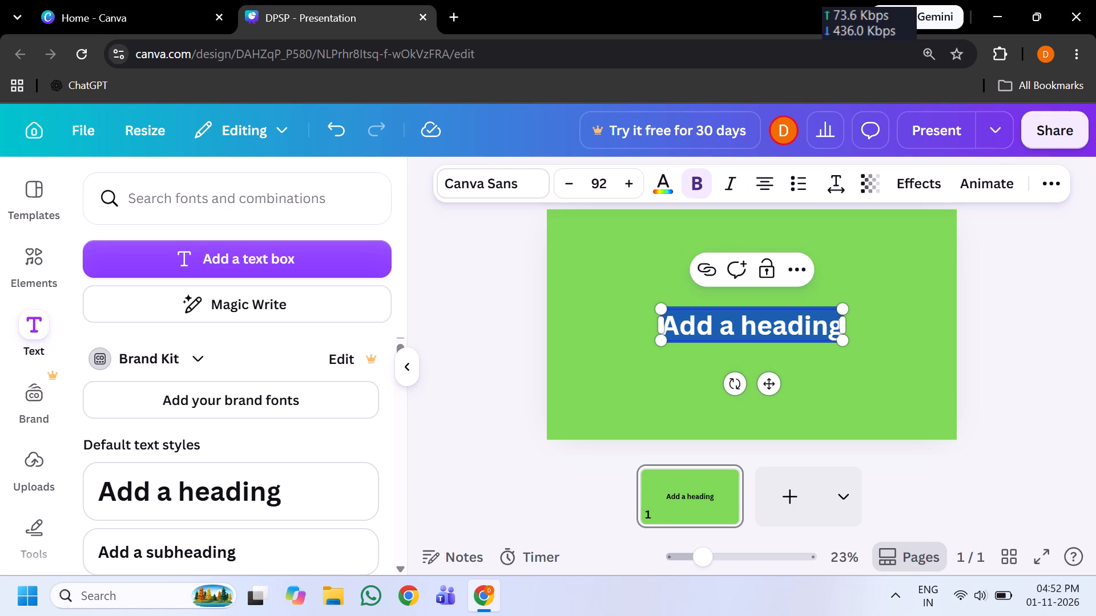
key(shift+r)
key(w)
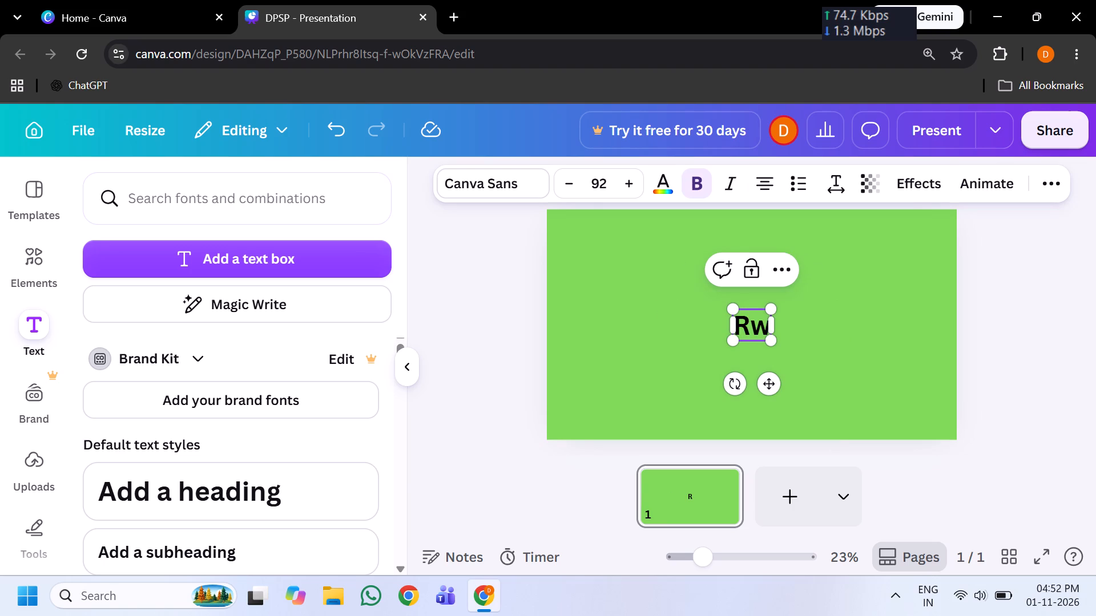
key(BackSpace)
text(es)
text(idem)
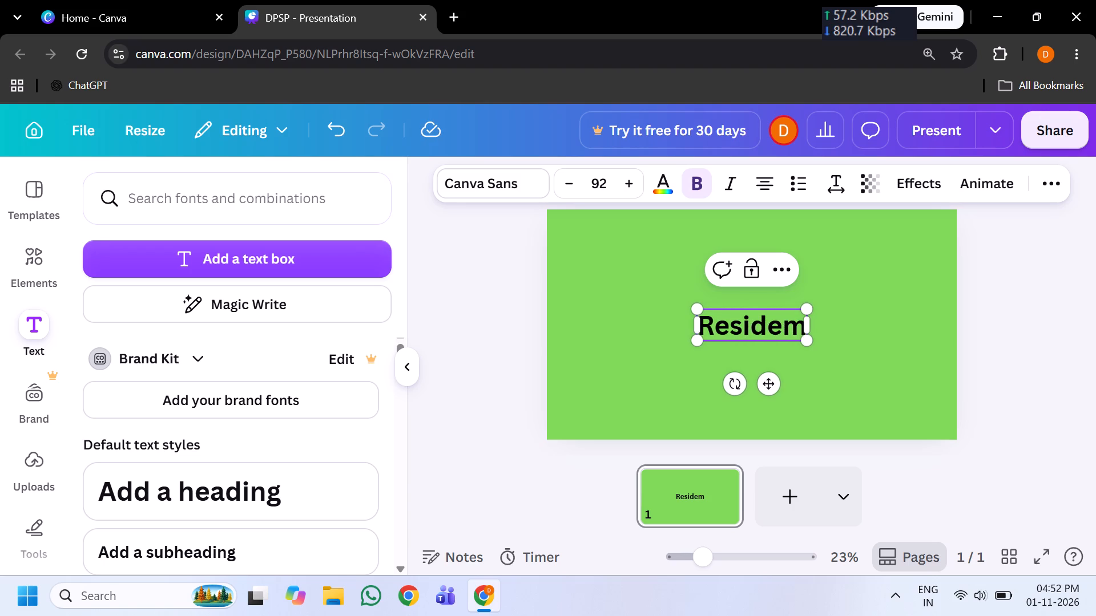
key(BackSpace)
key(n)
text(tial)
key(space)
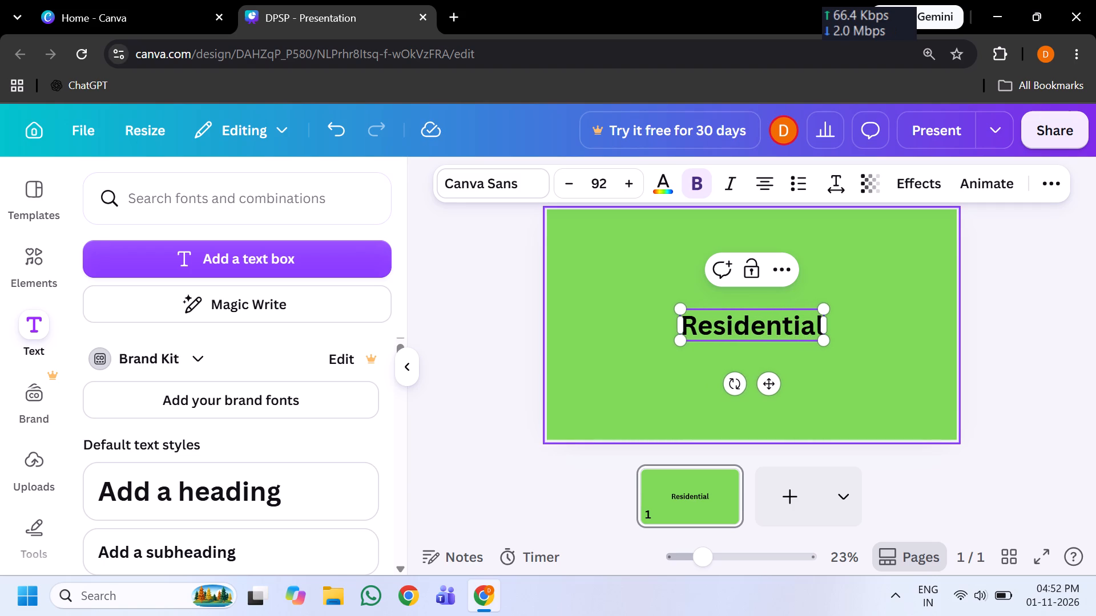
text(Sta)
text(tus)
key(space)
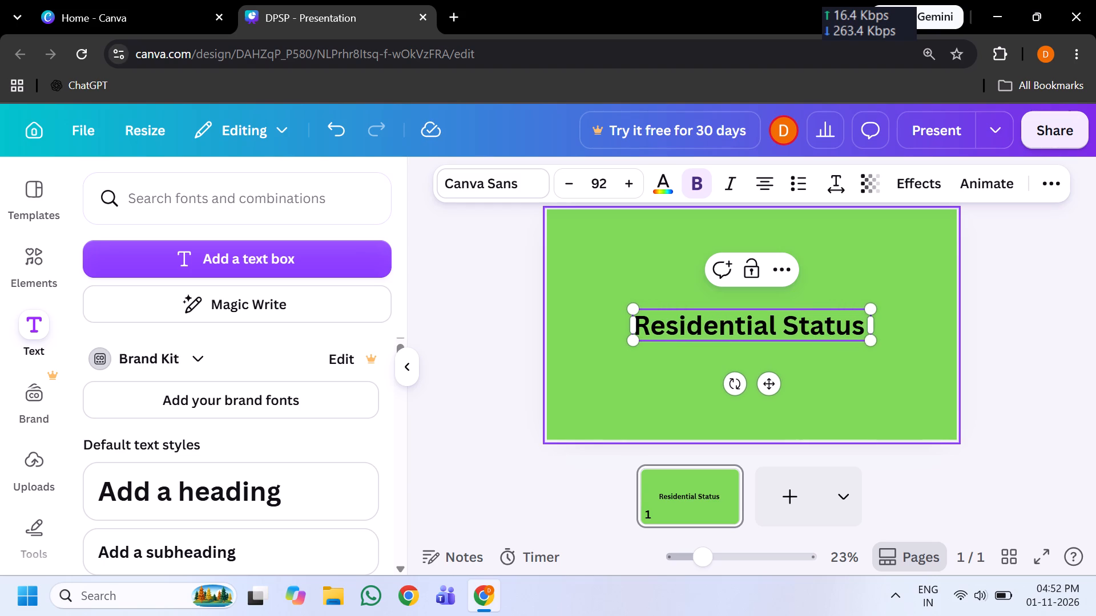
text(of)
key(space)
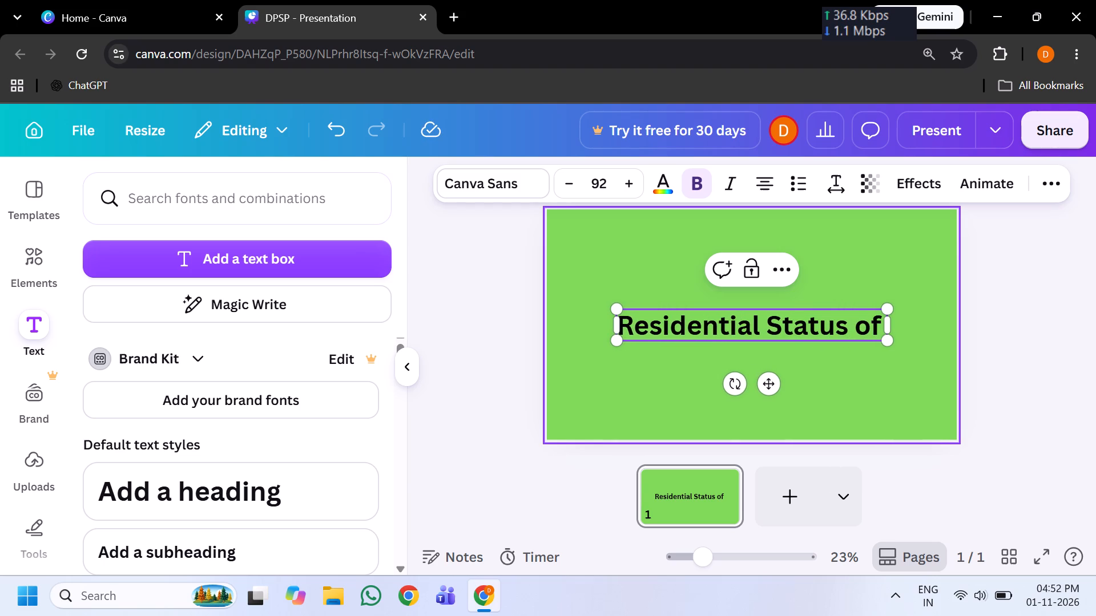
key(i)
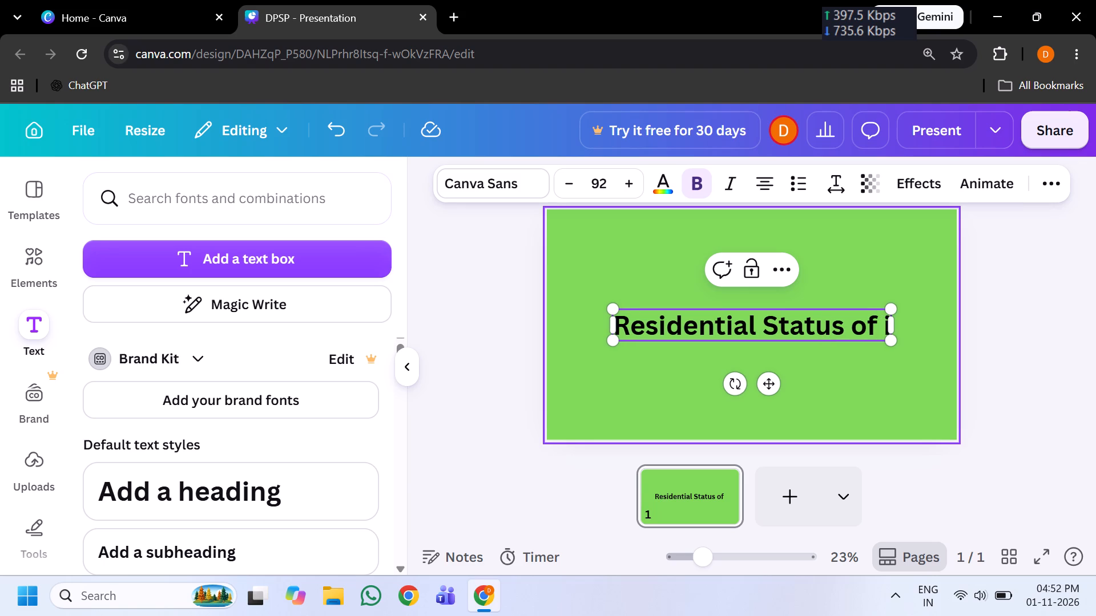
key(BackSpace)
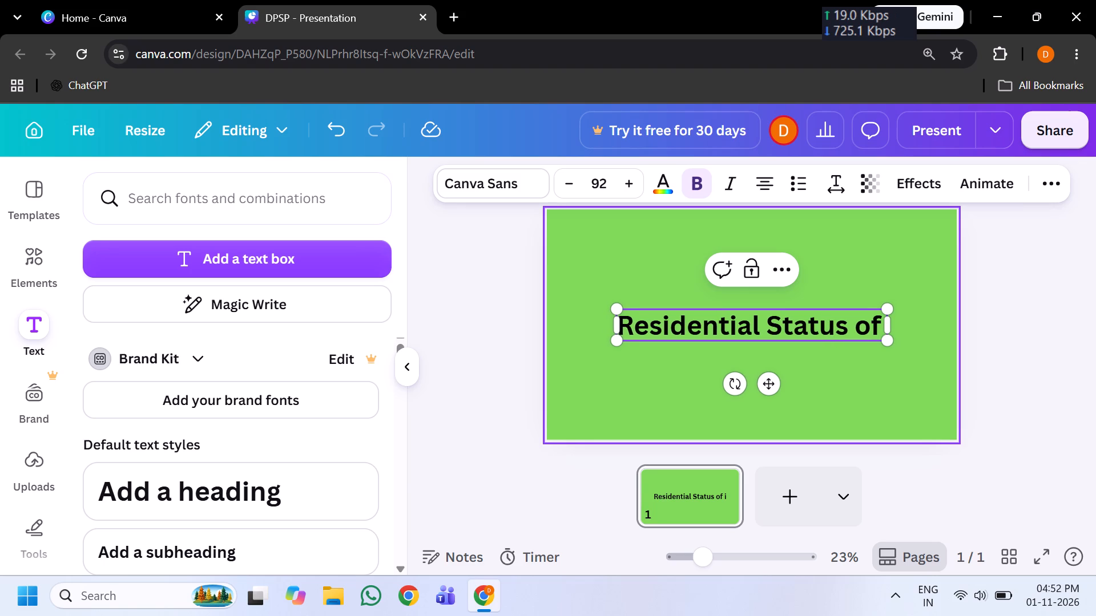
text(Indiv)
text(idual)
key(space)
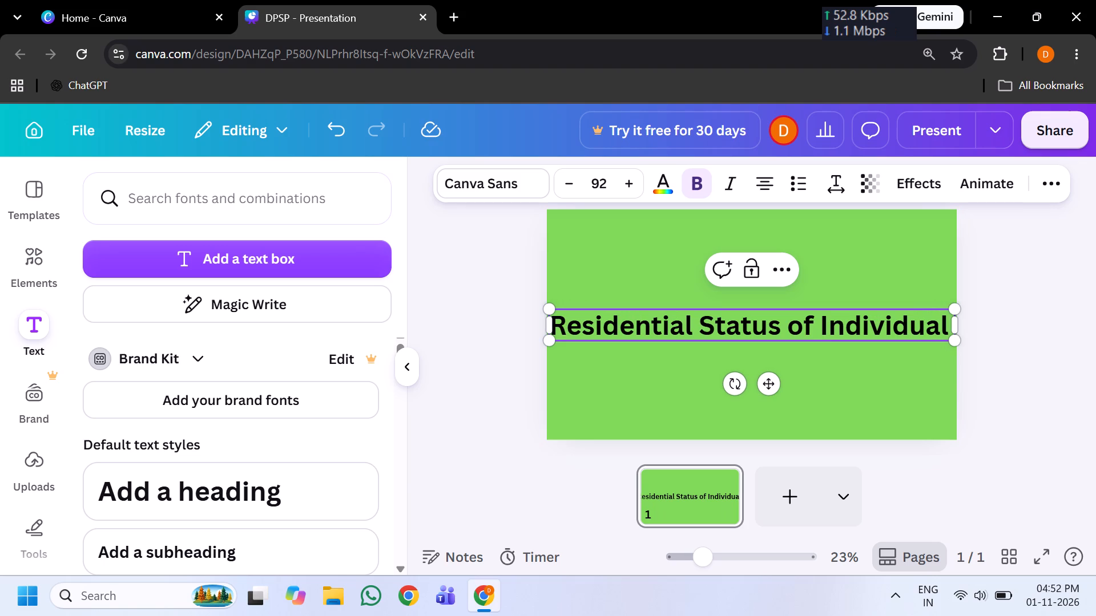
Add a second line to the heading reading "ITR and Other Forms".
key(Return)
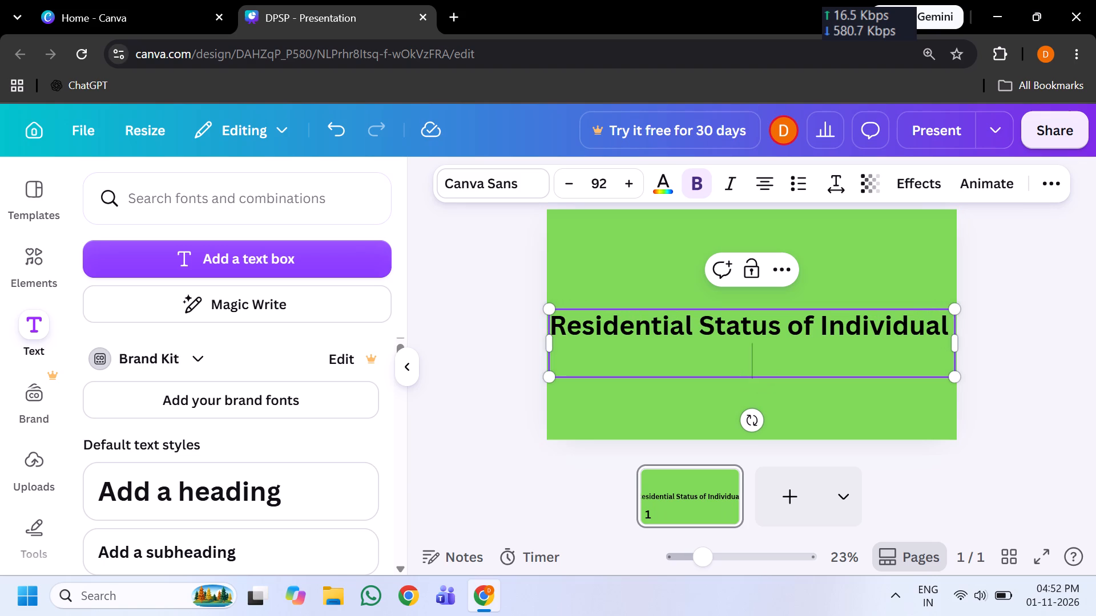
text(ITR)
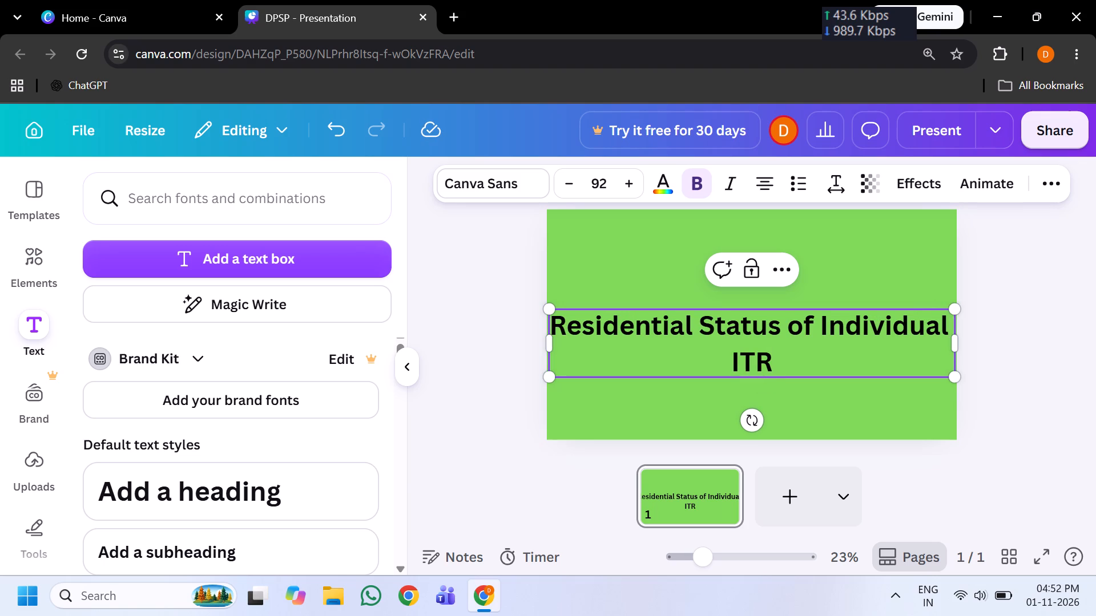
key(space)
text(am)
key(BackSpace)
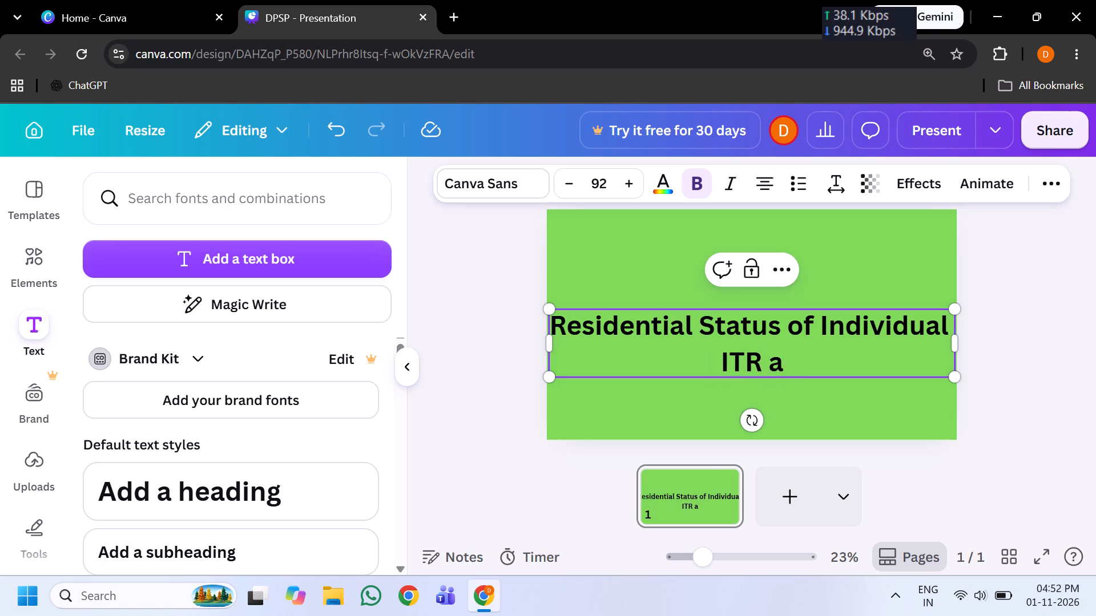
text(nd)
key(space)
text(Othe)
key(d)
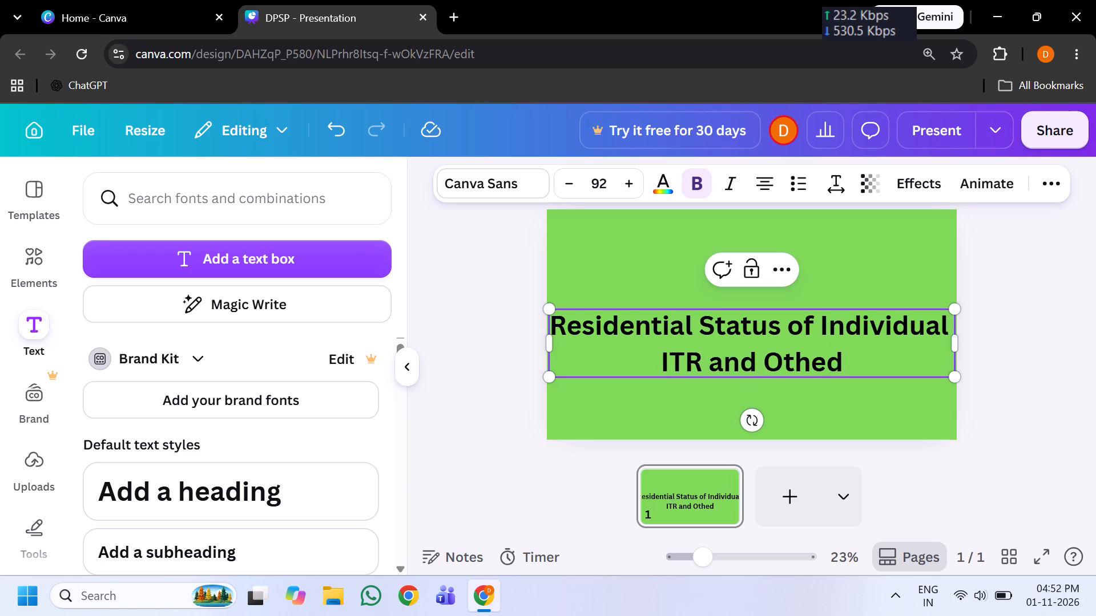
key(BackSpace)
key(s)
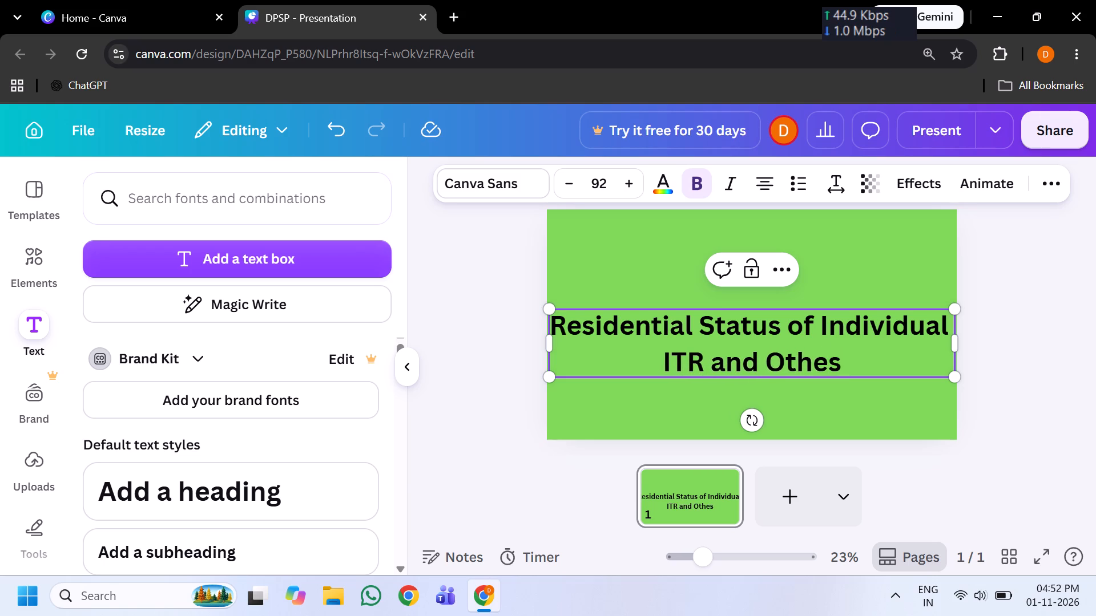
key(BackSpace)
text(r)
key(space)
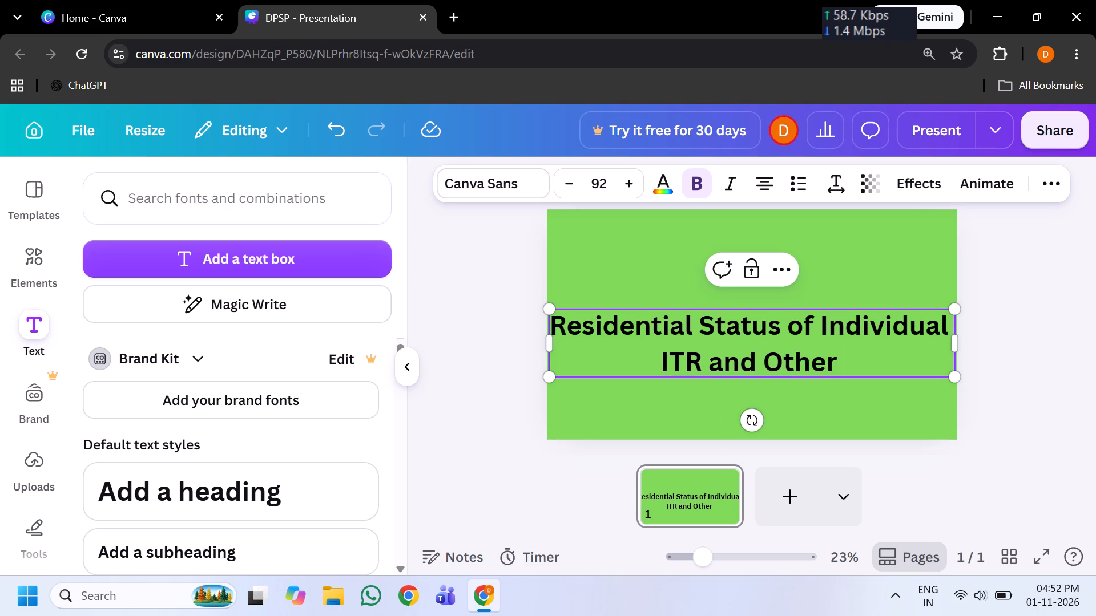
text(Forms)
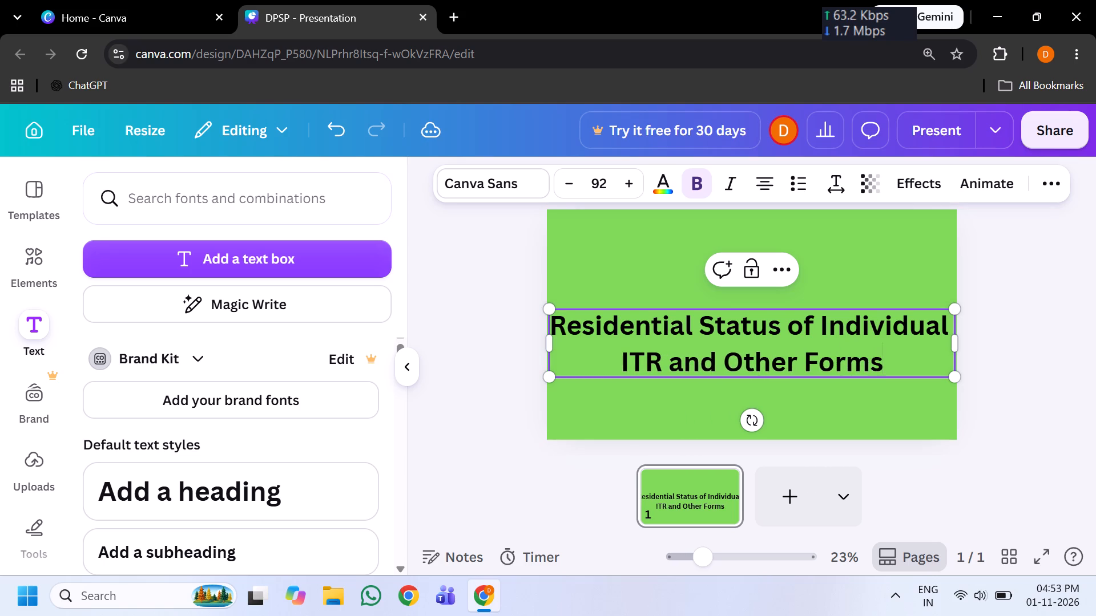
Add a blank second page after the title page.
click(785, 504)
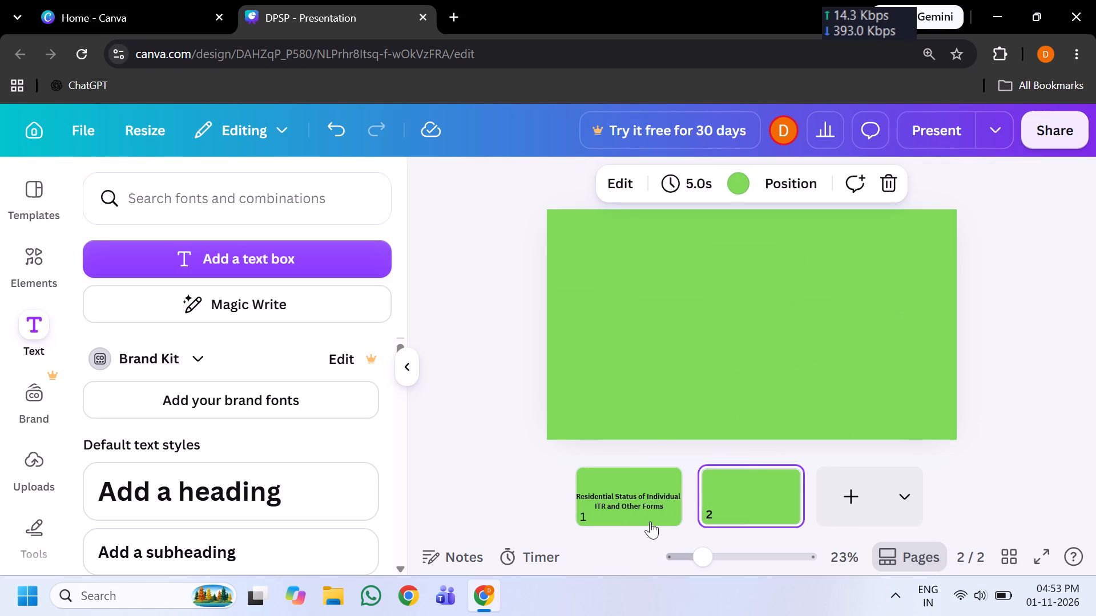
Scale down the two-line heading on page 1 to a font size of about 77.3.
click(651, 501)
double_click(636, 495)
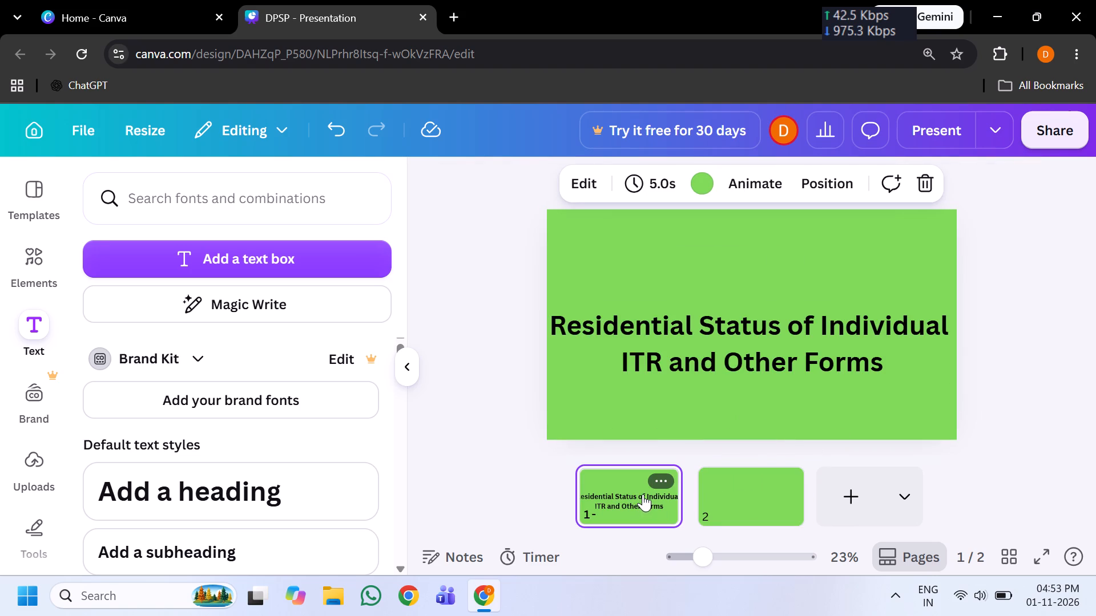
click(775, 496)
click(657, 496)
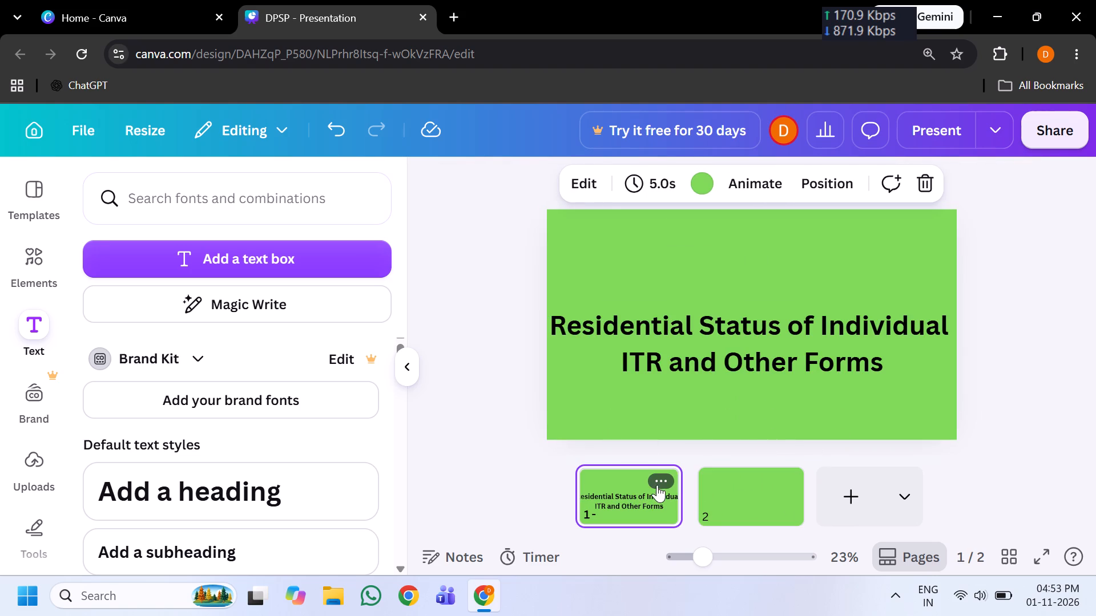
click(760, 312)
drag(955, 378, 894, 346)
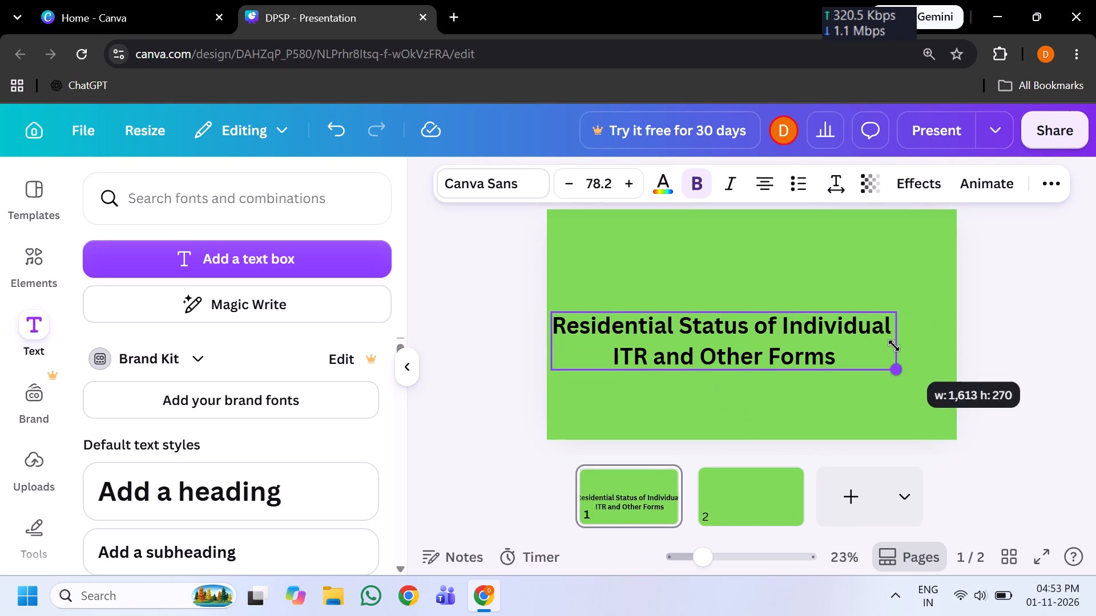
drag(894, 346, 893, 346)
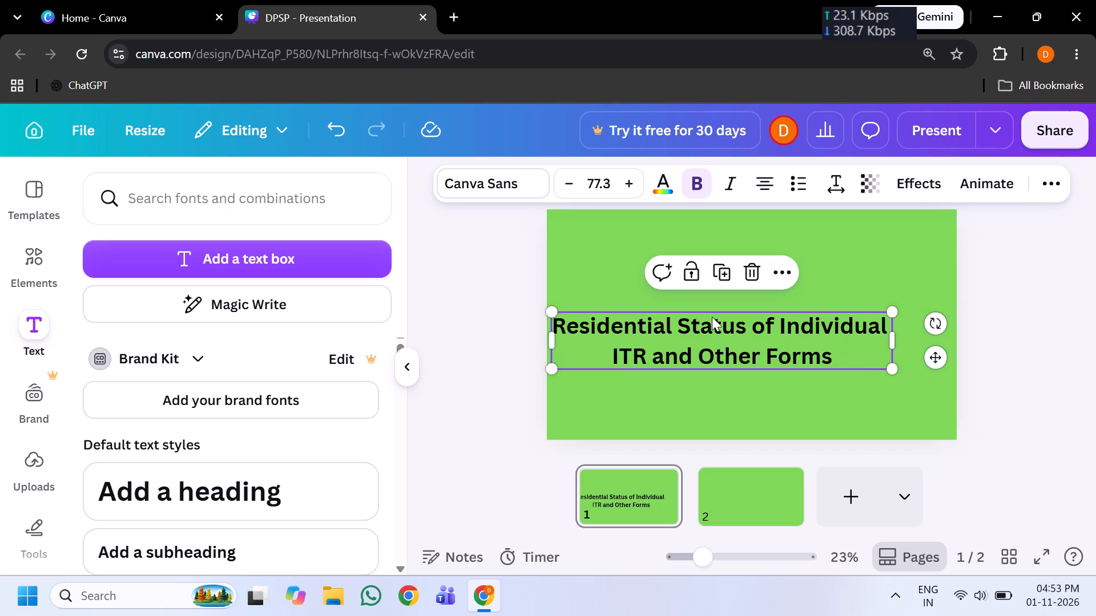
Move the two-line heading to roughly the centre of page 1, within the page margins.
drag(935, 356, 976, 341)
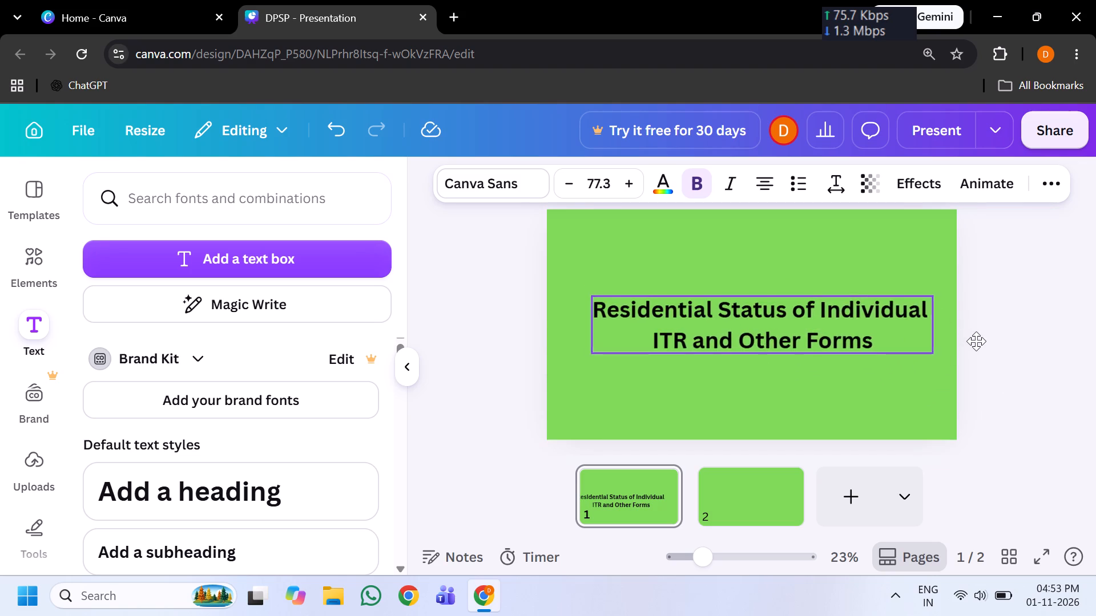
drag(976, 341, 974, 351)
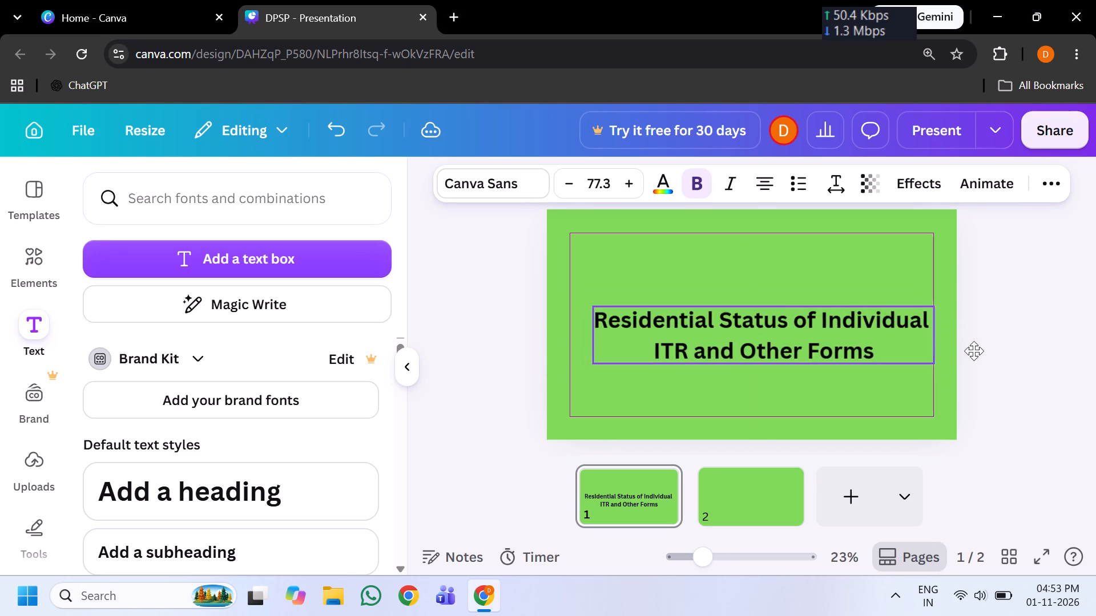
drag(974, 351, 957, 343)
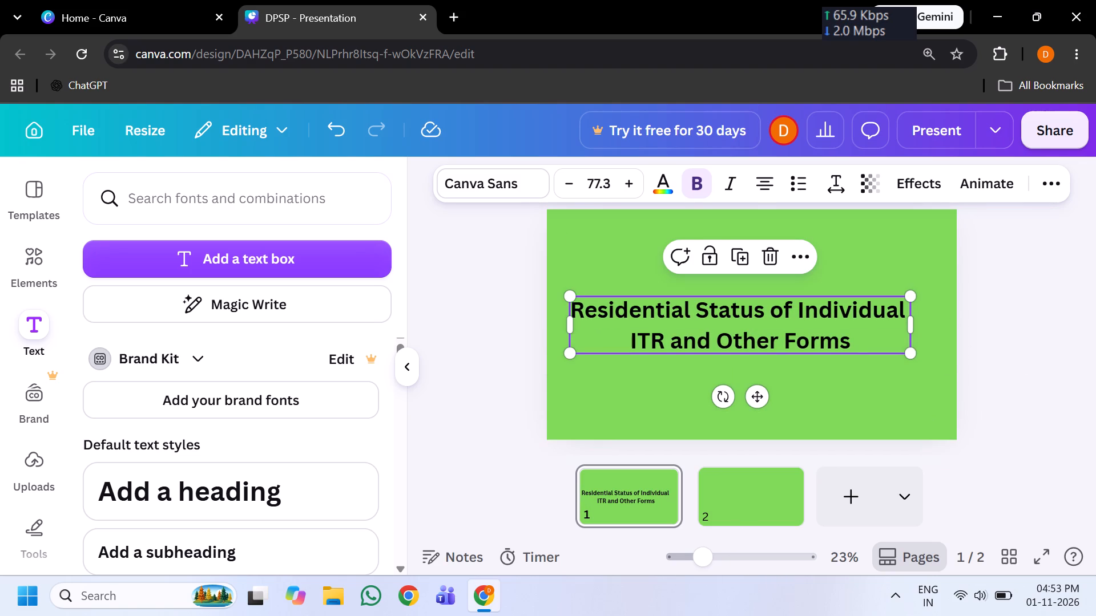
drag(1057, 404, 1057, 399)
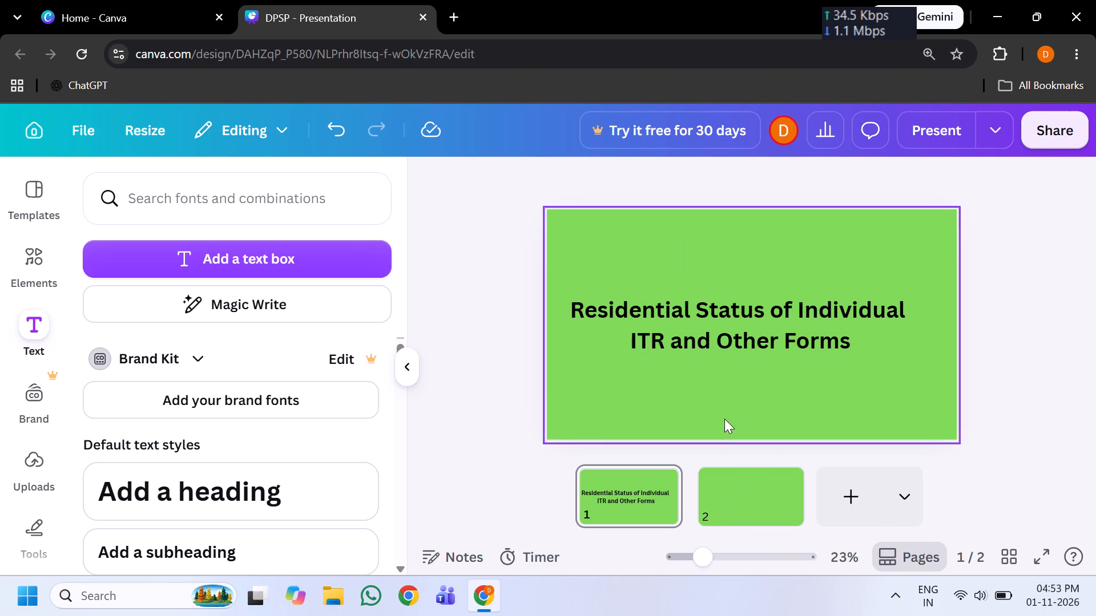
Add a heading on the blank page 2 and begin its text with "Relavance of".
drag(724, 489, 747, 488)
drag(752, 499, 759, 500)
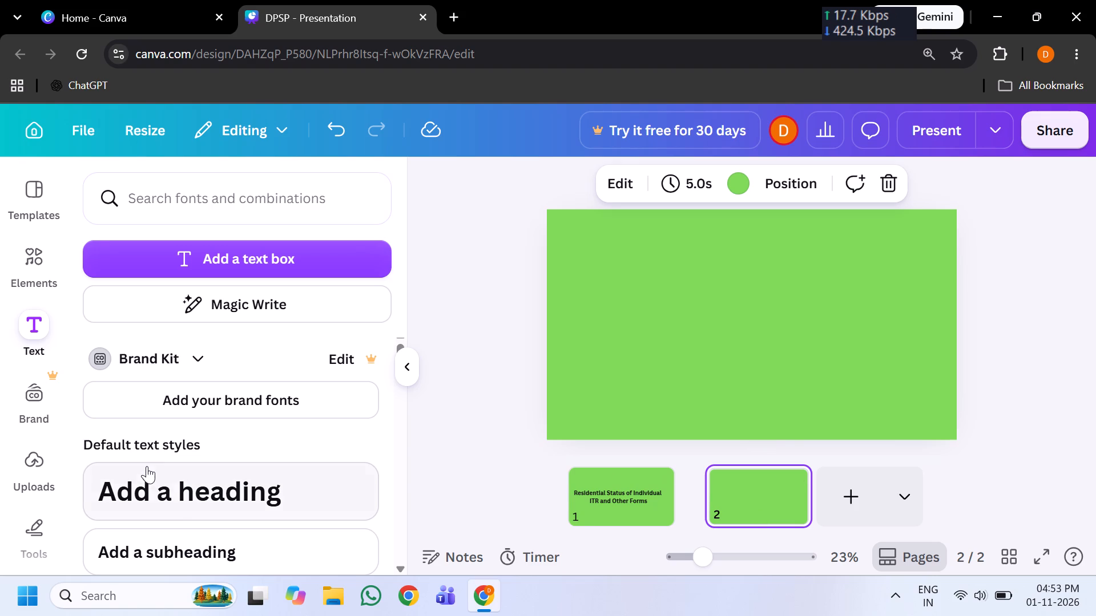
click(209, 500)
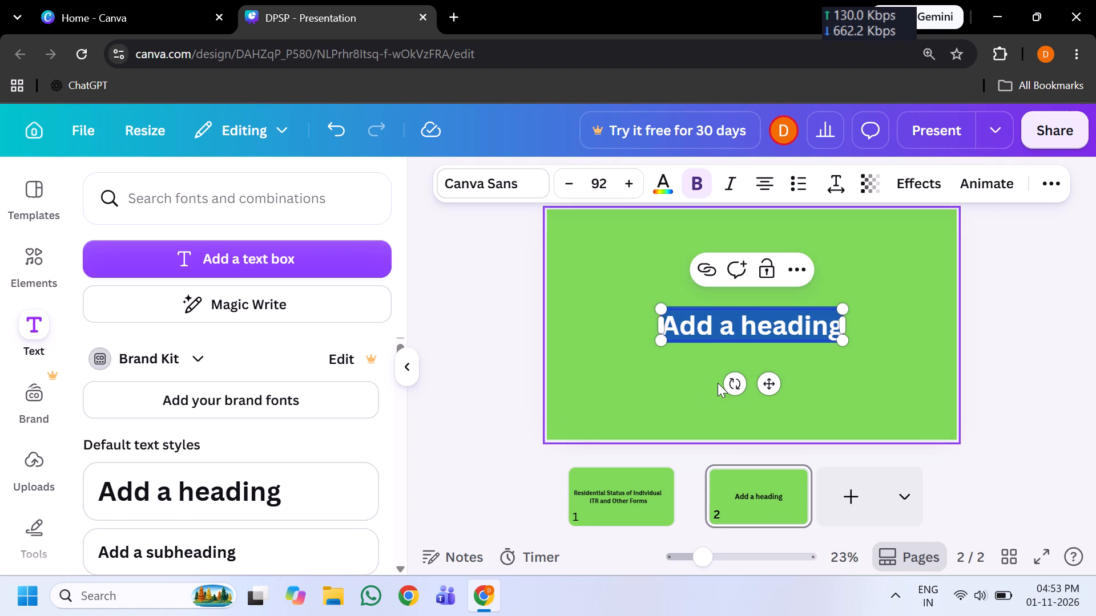
text(Re)
text(lavav)
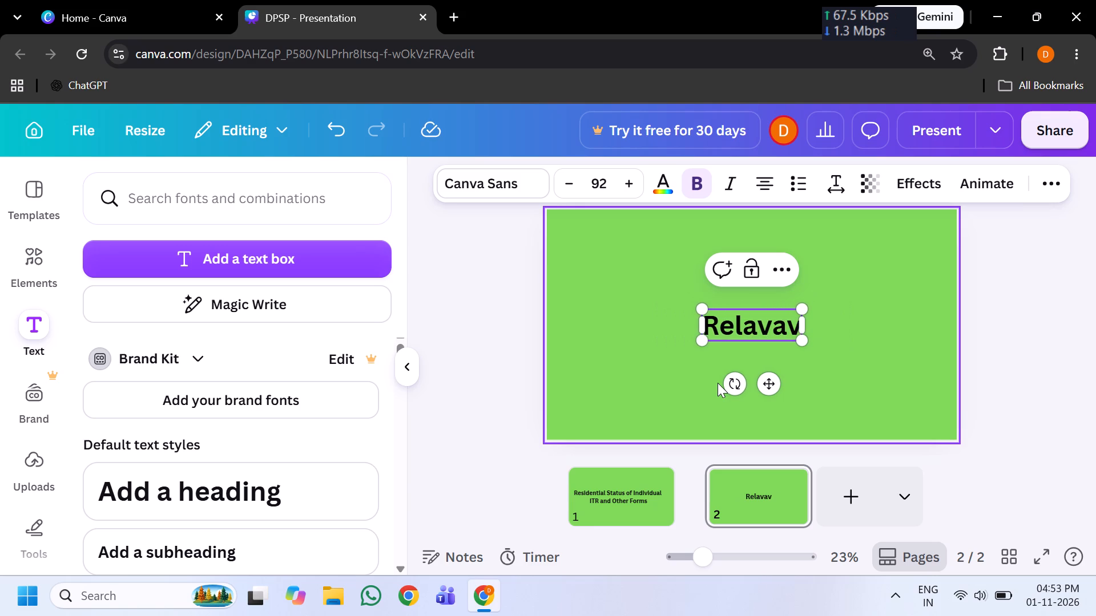
key(BackSpace)
text(nce of)
key(space)
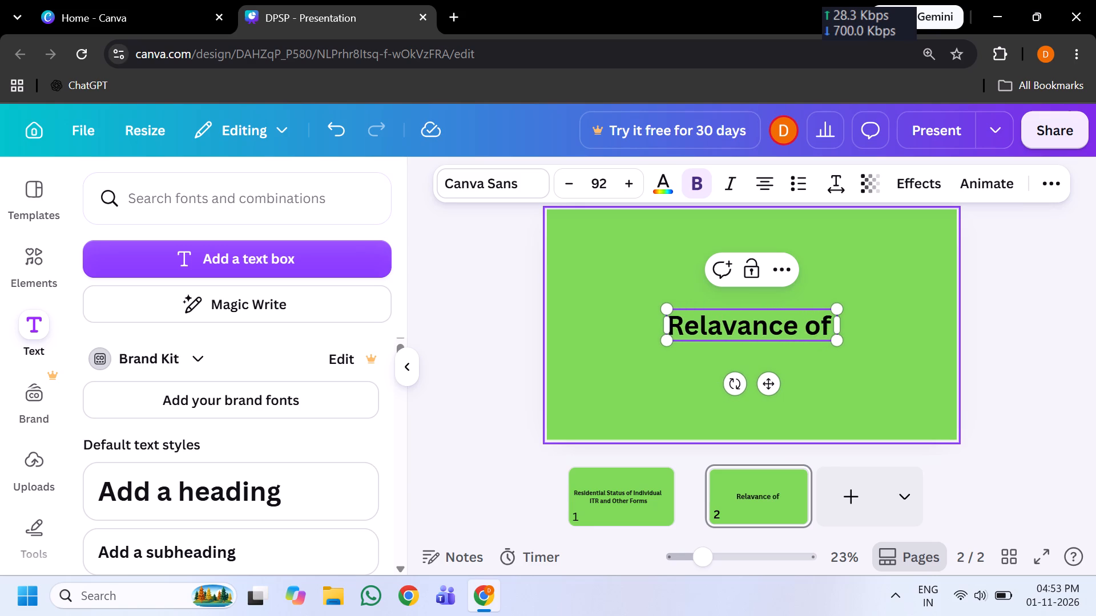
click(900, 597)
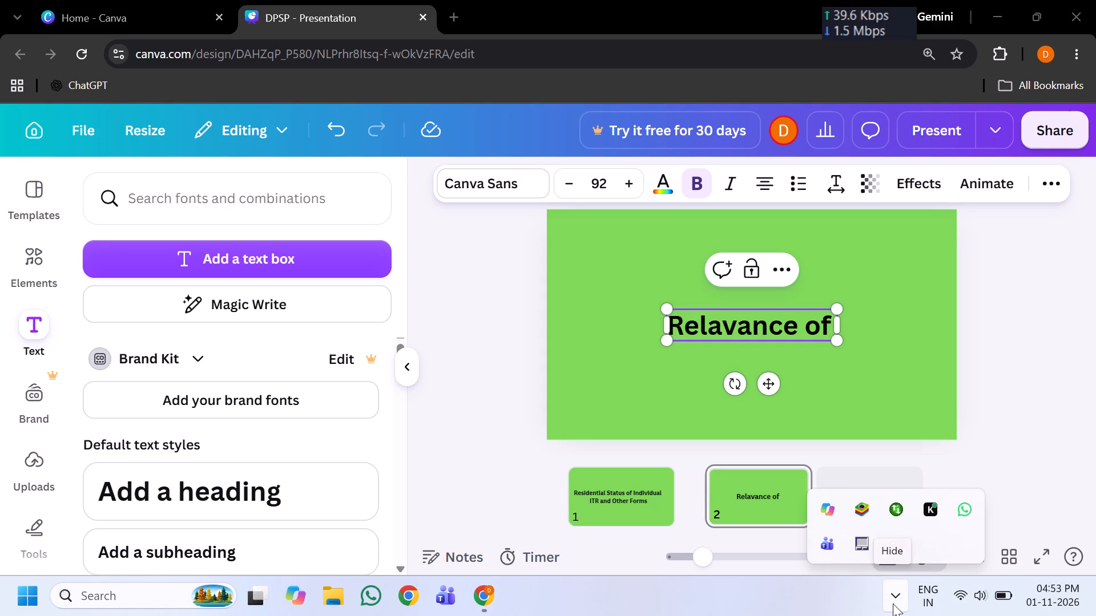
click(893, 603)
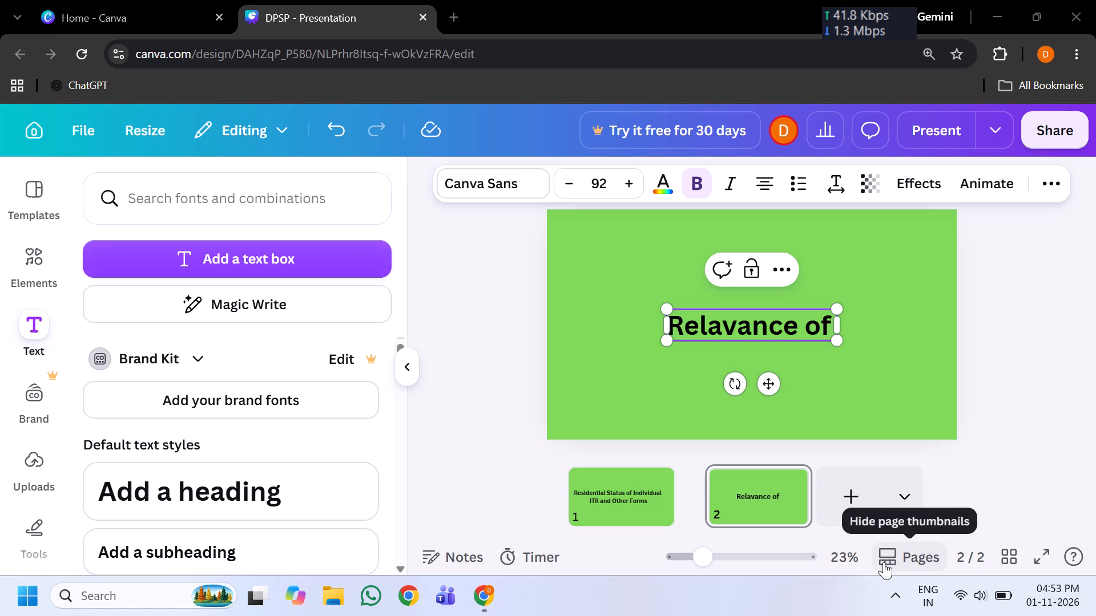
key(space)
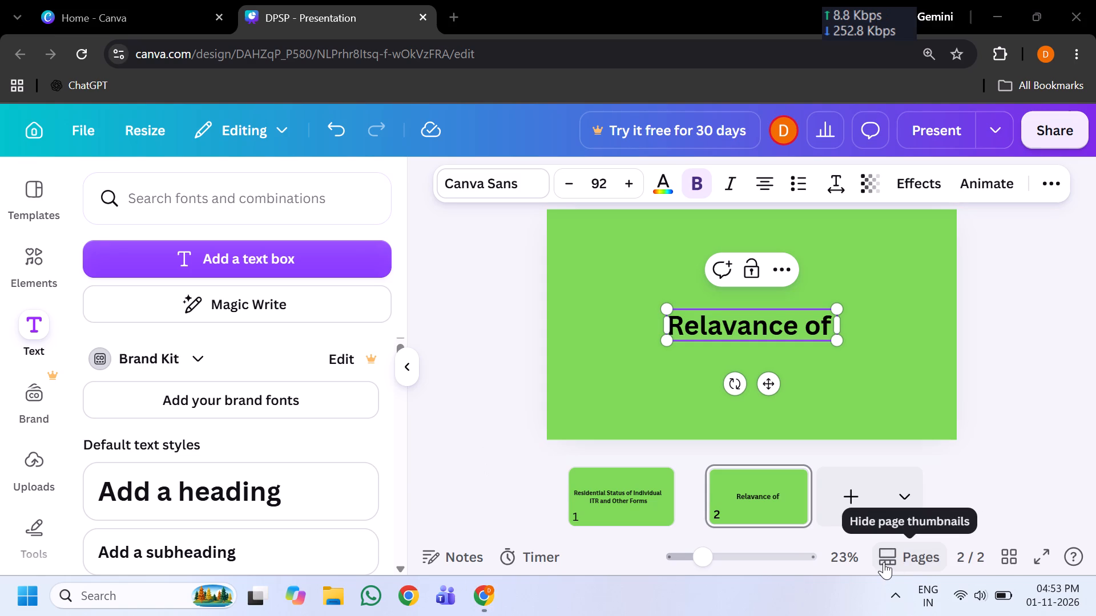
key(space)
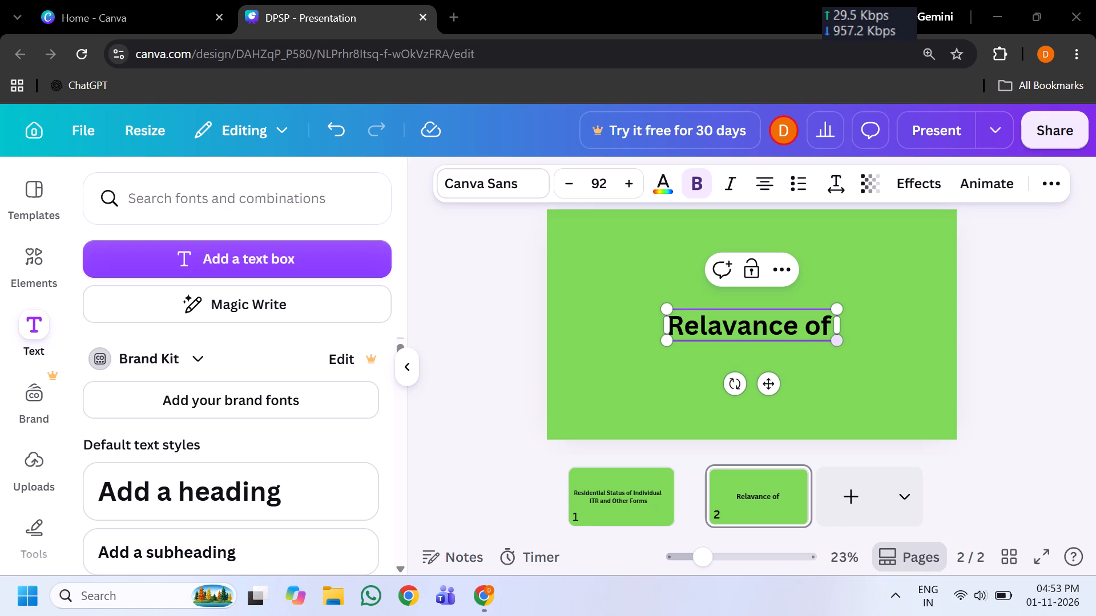
Continue the page 2 heading with "residential status and" after "Relavance of".
click(788, 314)
click(832, 321)
key(space)
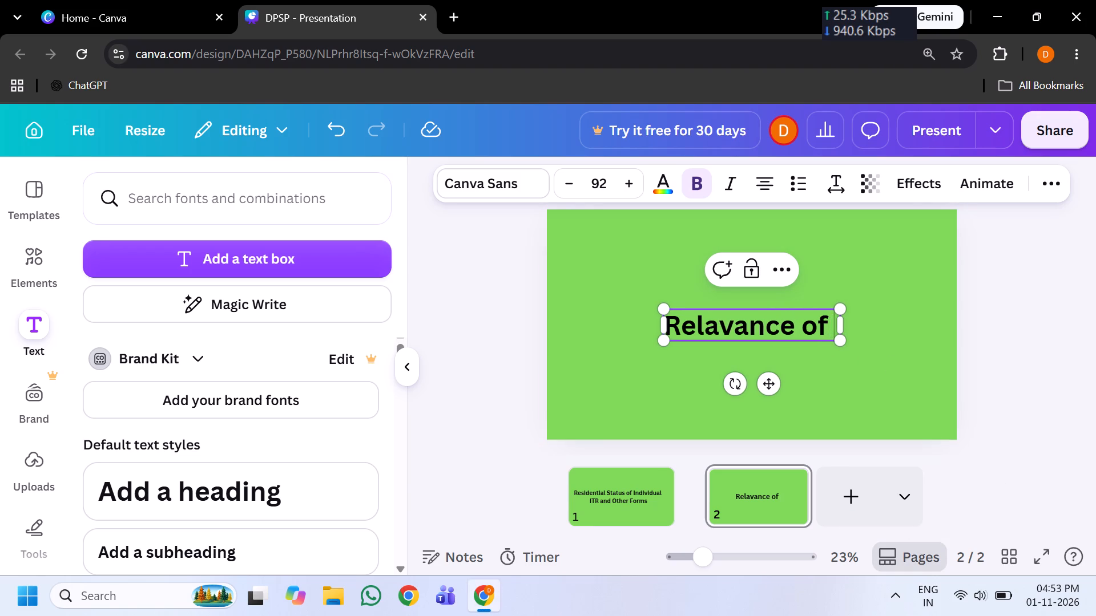
text(resi)
text(dential)
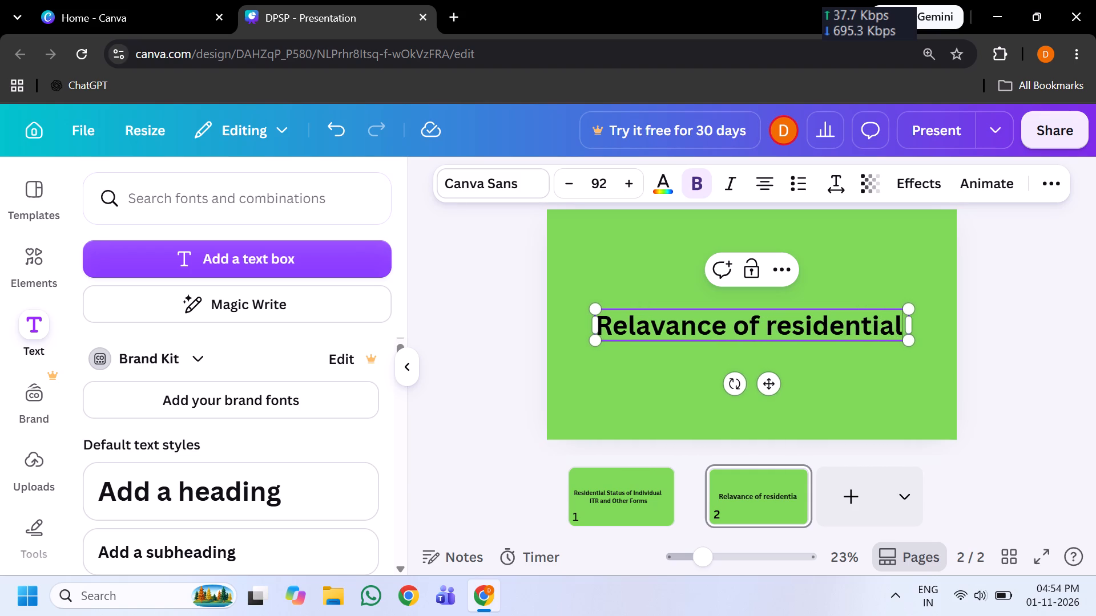
key(space)
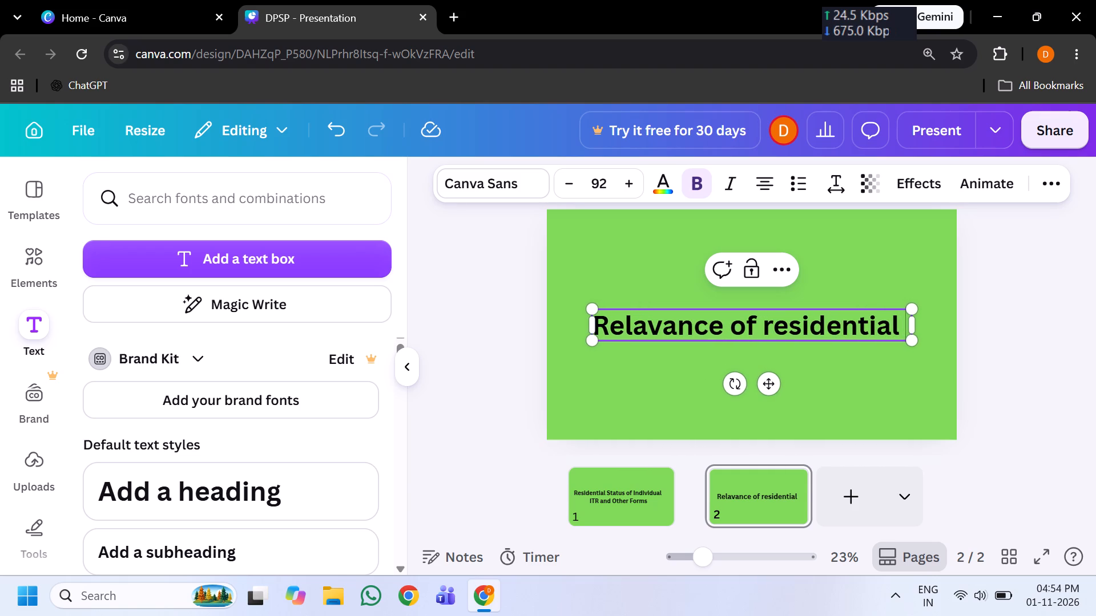
key(s)
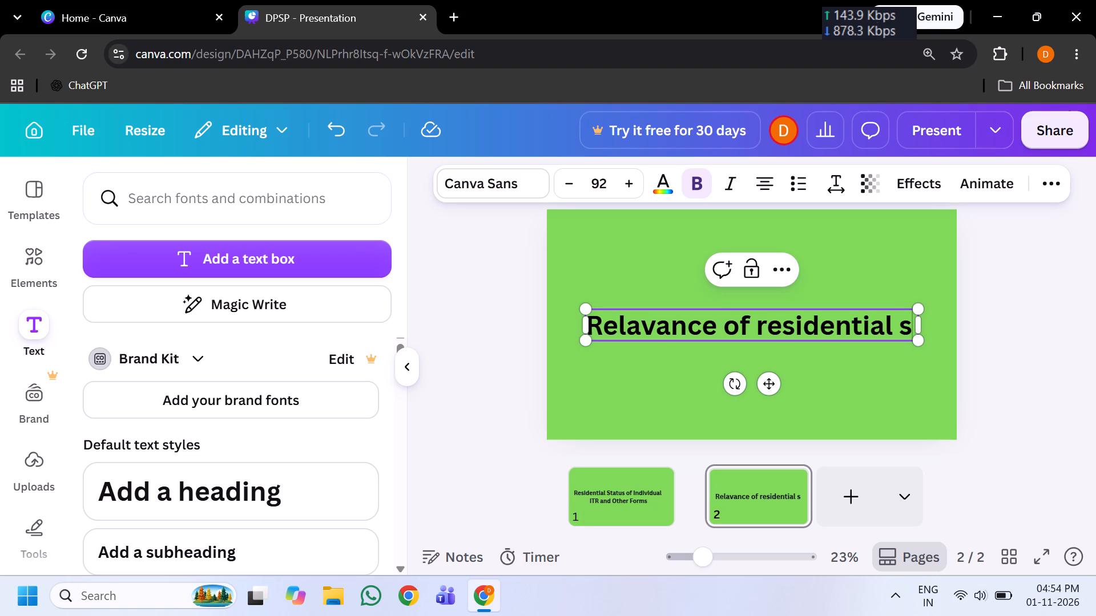
text(ta)
key(t)
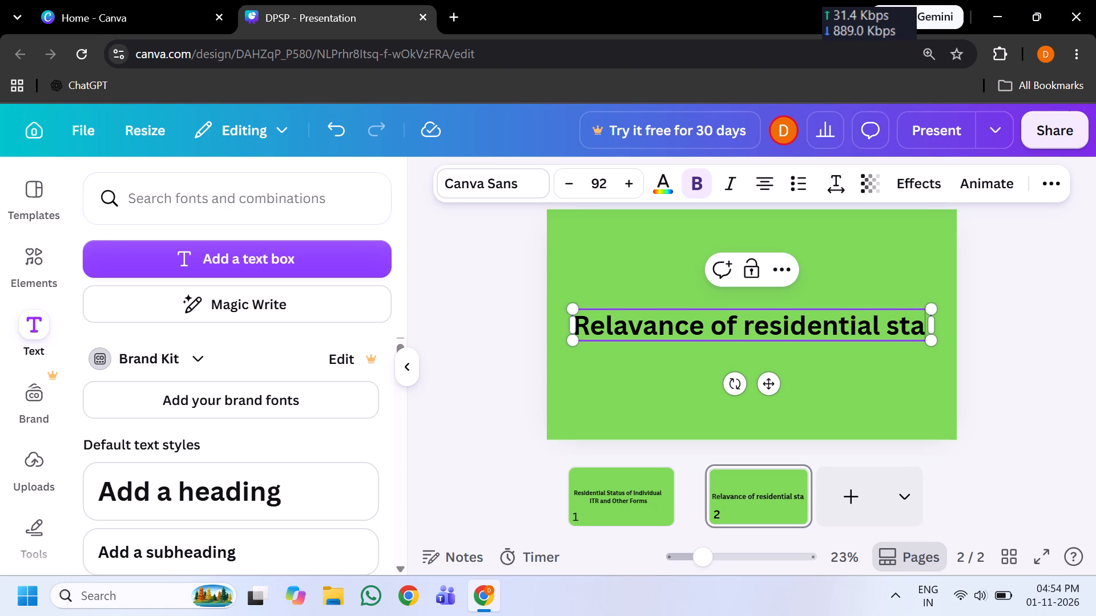
key(u)
text(s and)
key(space)
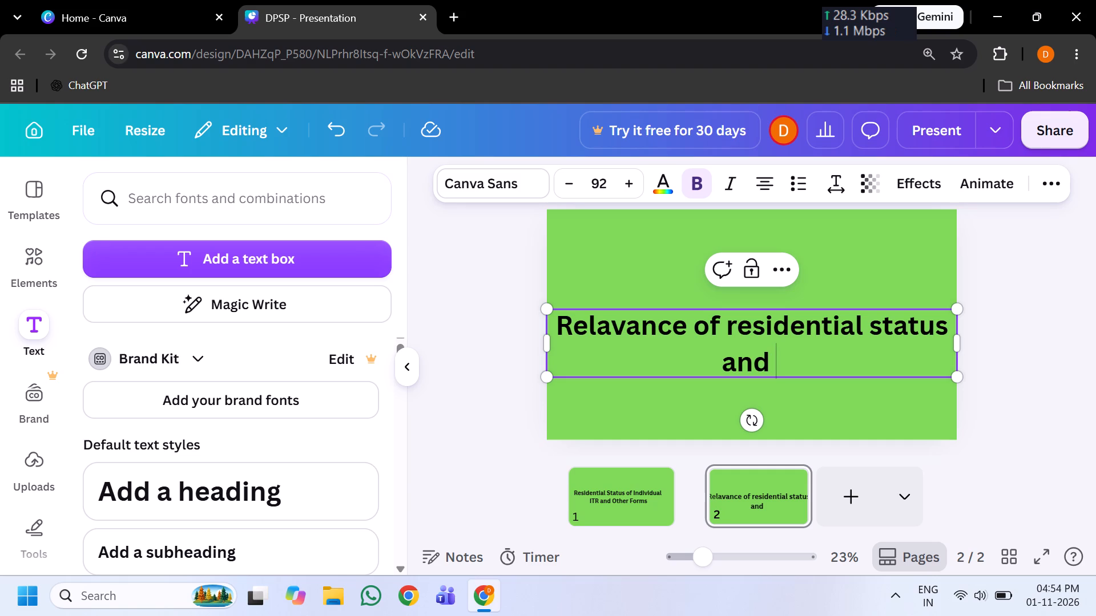
Complete the page 2 heading with "genral norms of residential status" after "and".
text(ge)
text(nral no)
text(rms)
key(space)
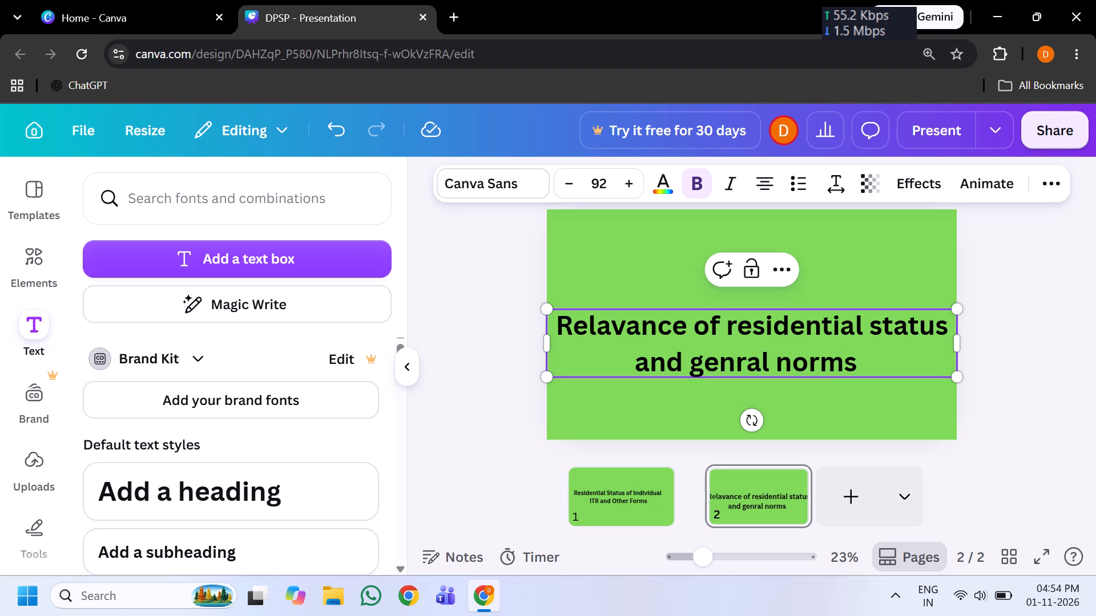
text(of)
key(space)
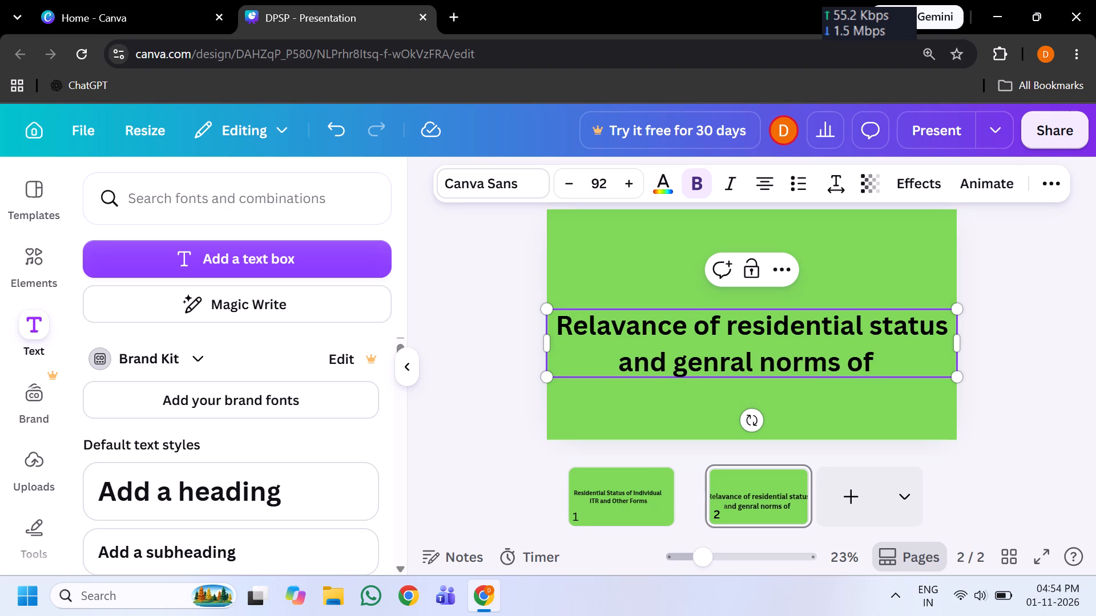
text(re)
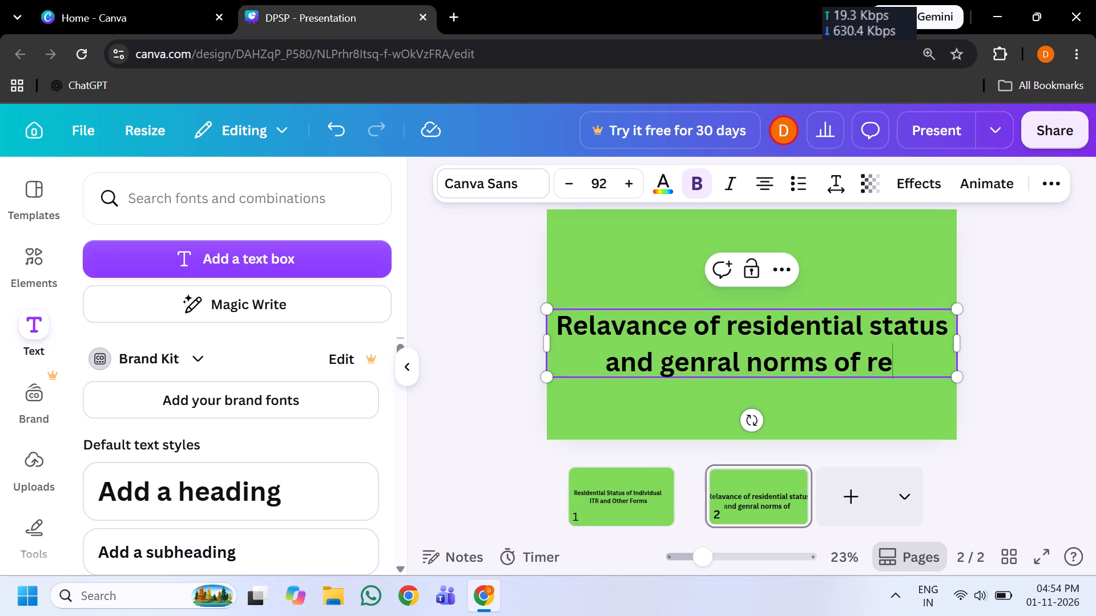
text(sidential)
key(space)
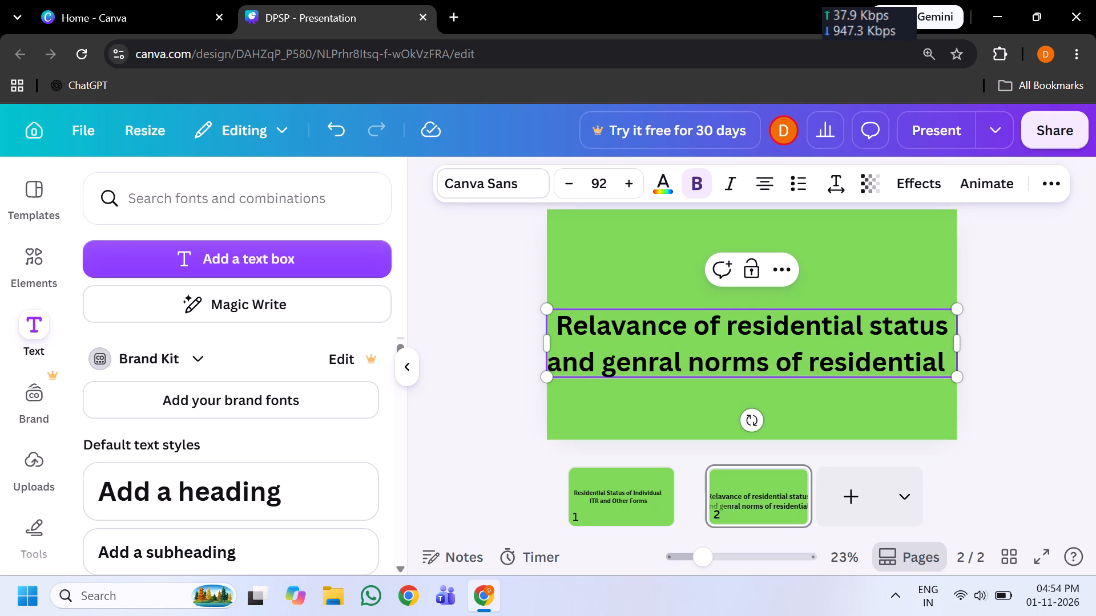
key(s)
key(t)
key(a)
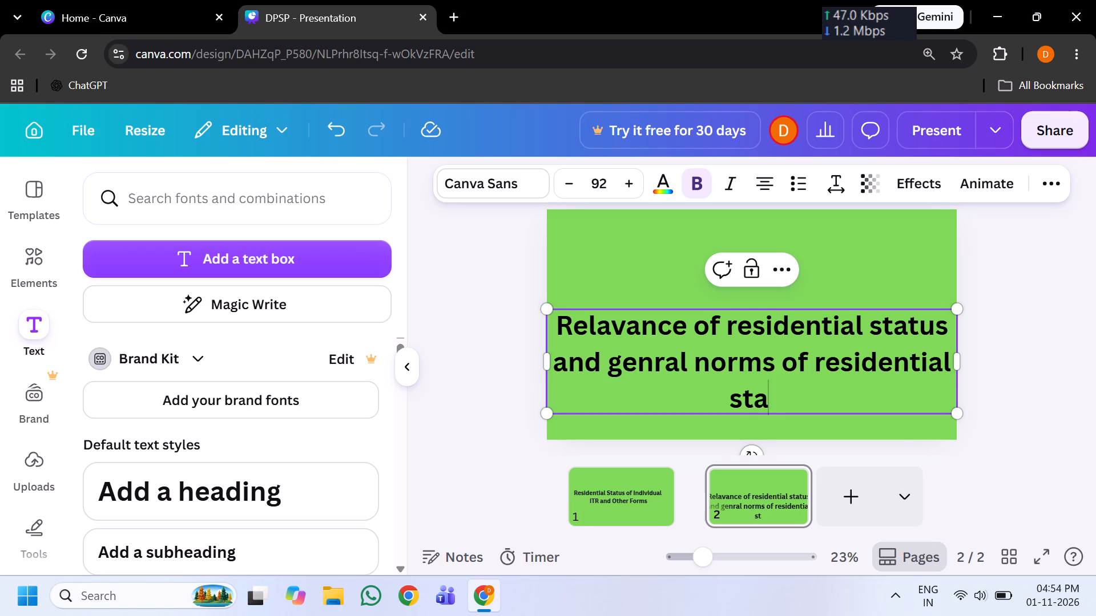
key(r)
key(BackSpace)
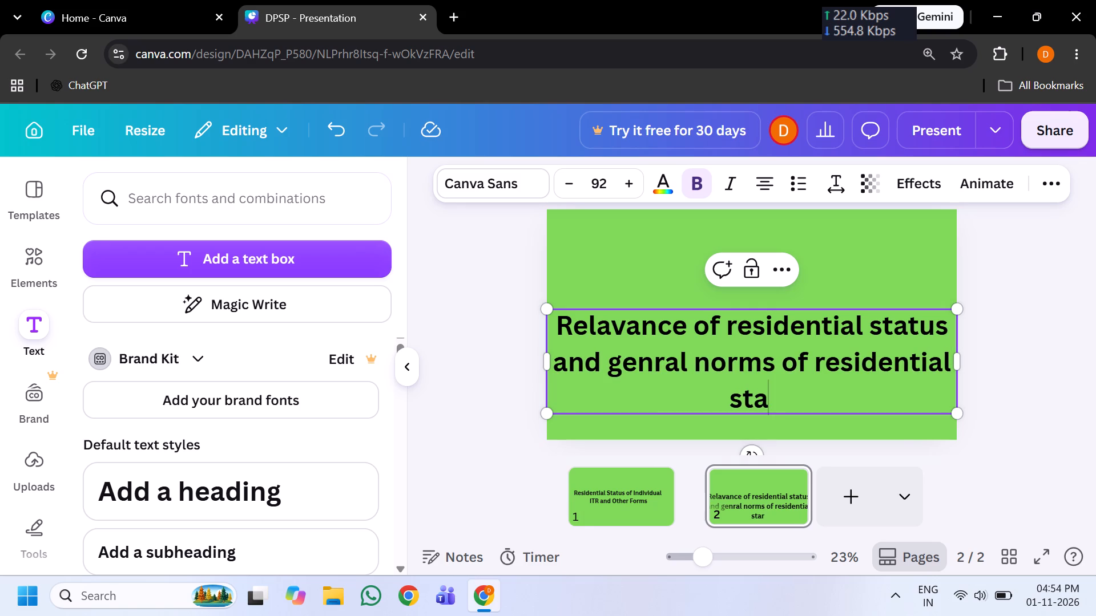
text(tus)
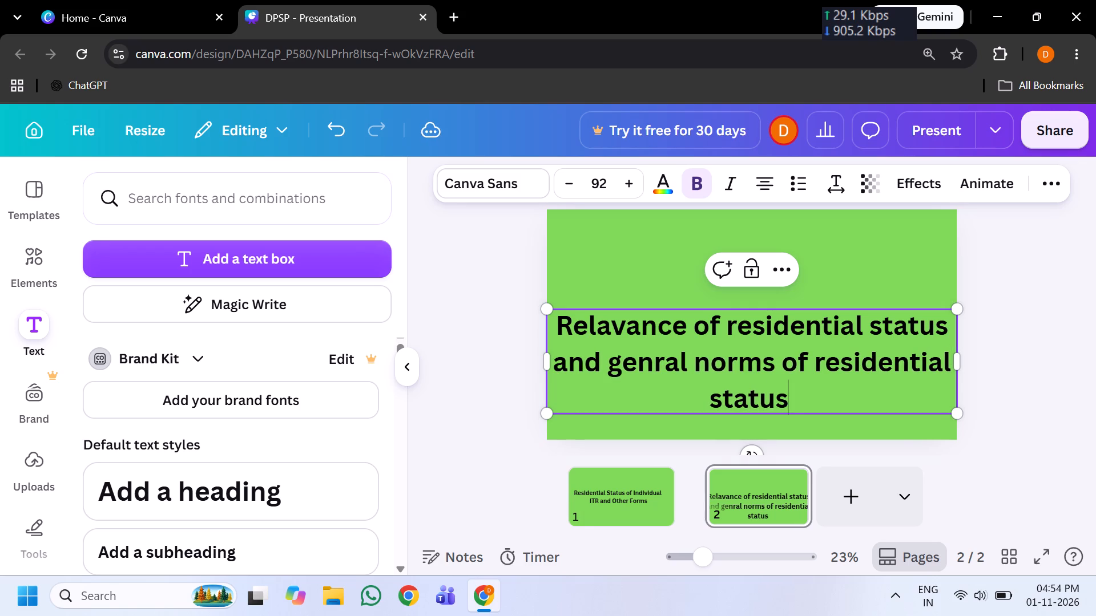
click(1004, 391)
Move the three-line heading up to roughly the middle of page 2, centred horizontally.
click(848, 379)
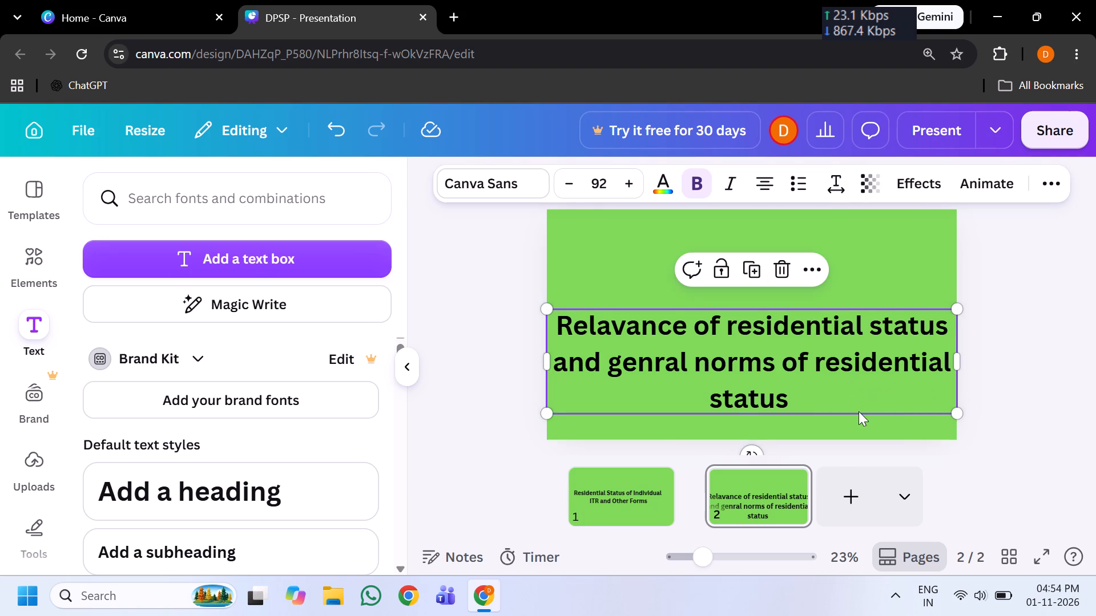
drag(860, 388, 857, 331)
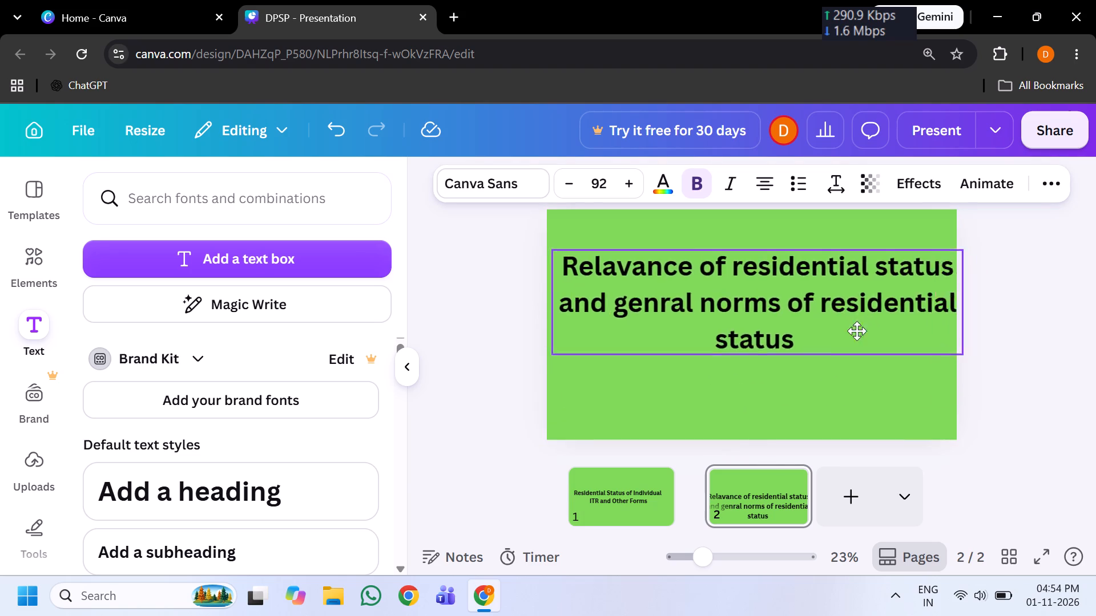
drag(857, 331, 862, 345)
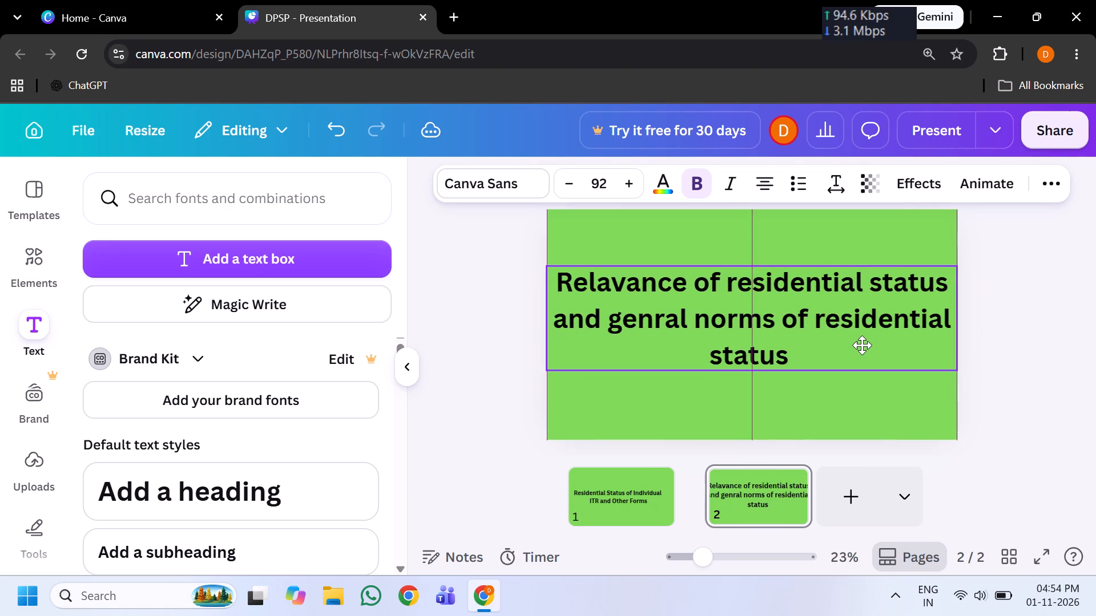
drag(862, 345, 862, 347)
Add a blank third page after page 2.
click(848, 509)
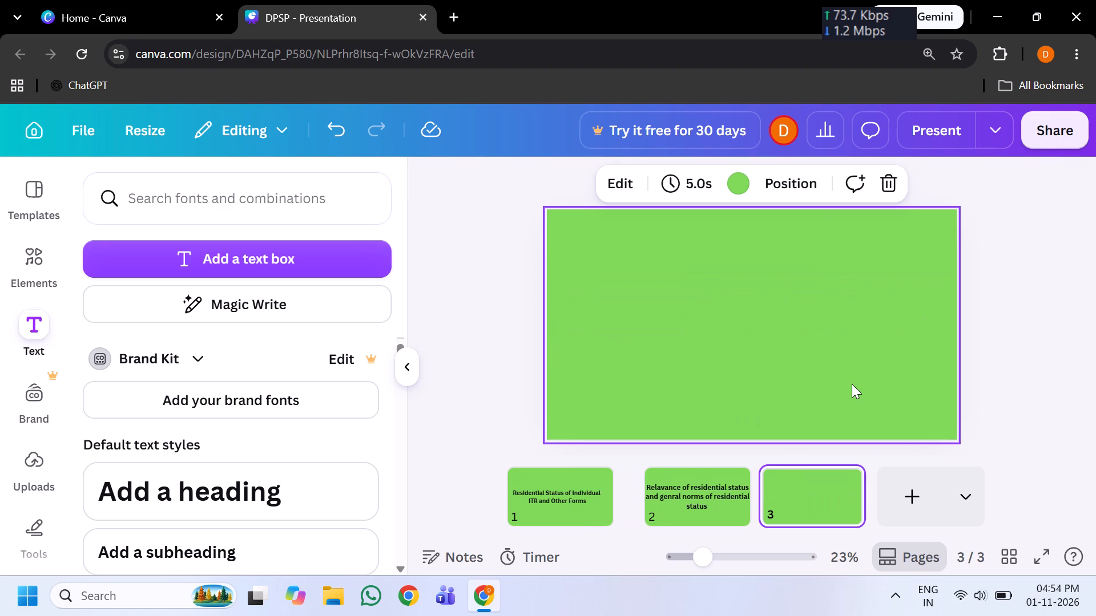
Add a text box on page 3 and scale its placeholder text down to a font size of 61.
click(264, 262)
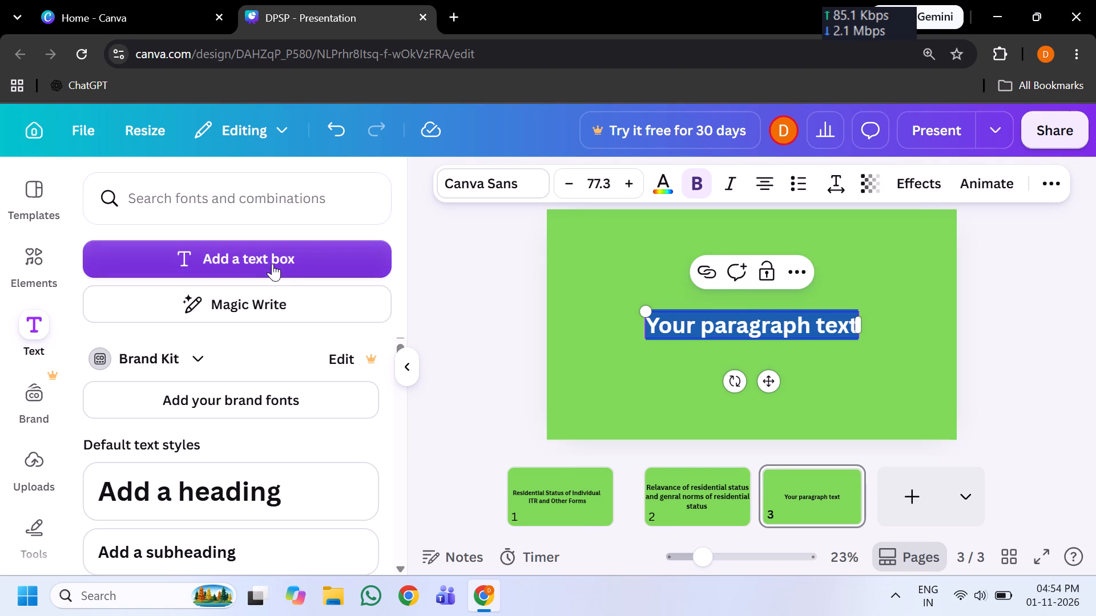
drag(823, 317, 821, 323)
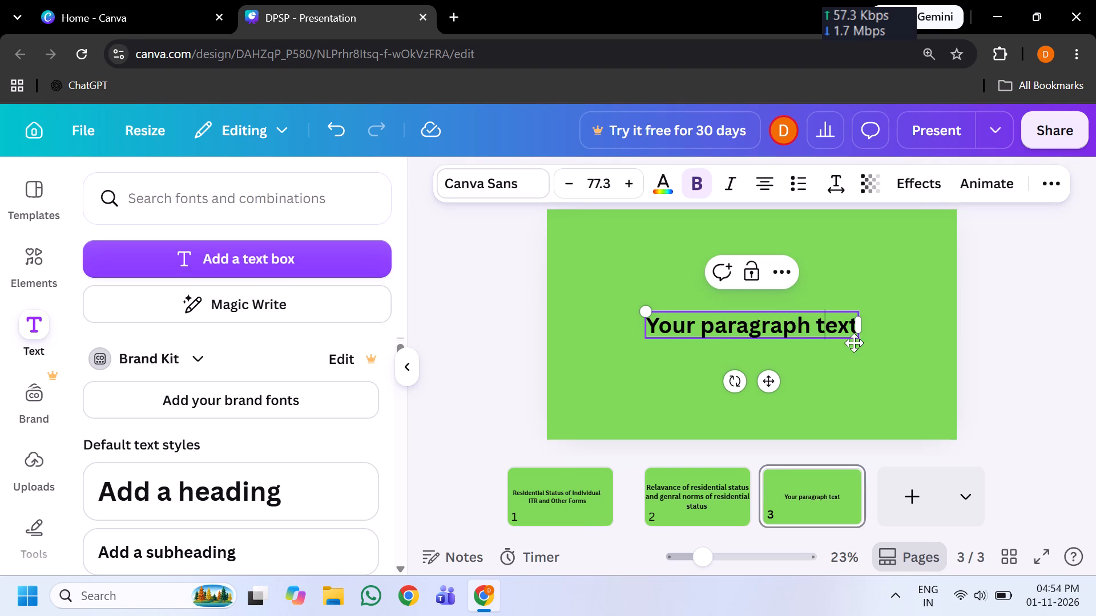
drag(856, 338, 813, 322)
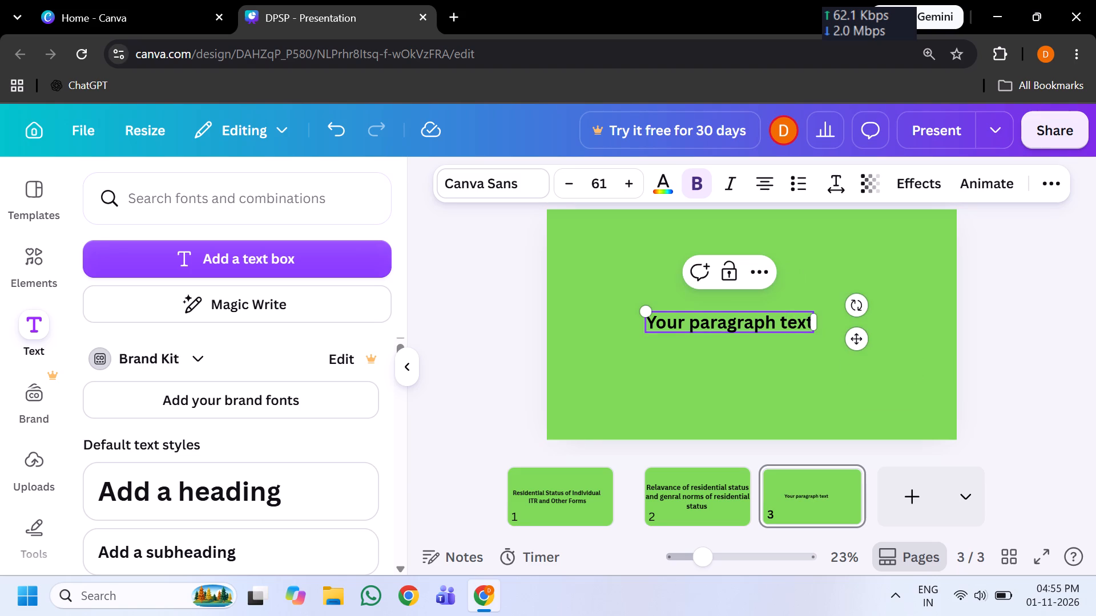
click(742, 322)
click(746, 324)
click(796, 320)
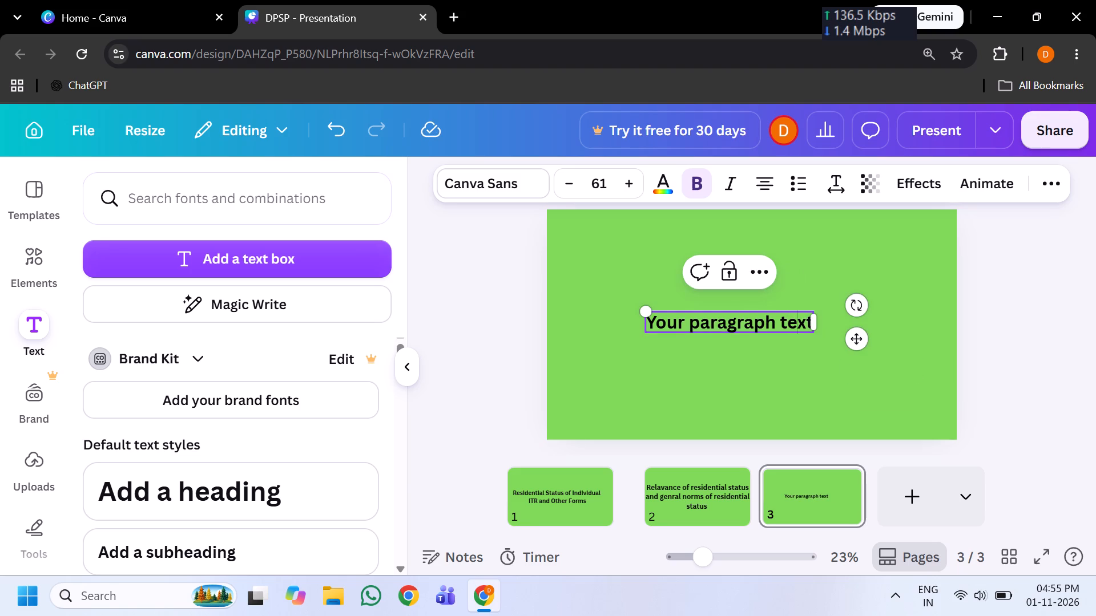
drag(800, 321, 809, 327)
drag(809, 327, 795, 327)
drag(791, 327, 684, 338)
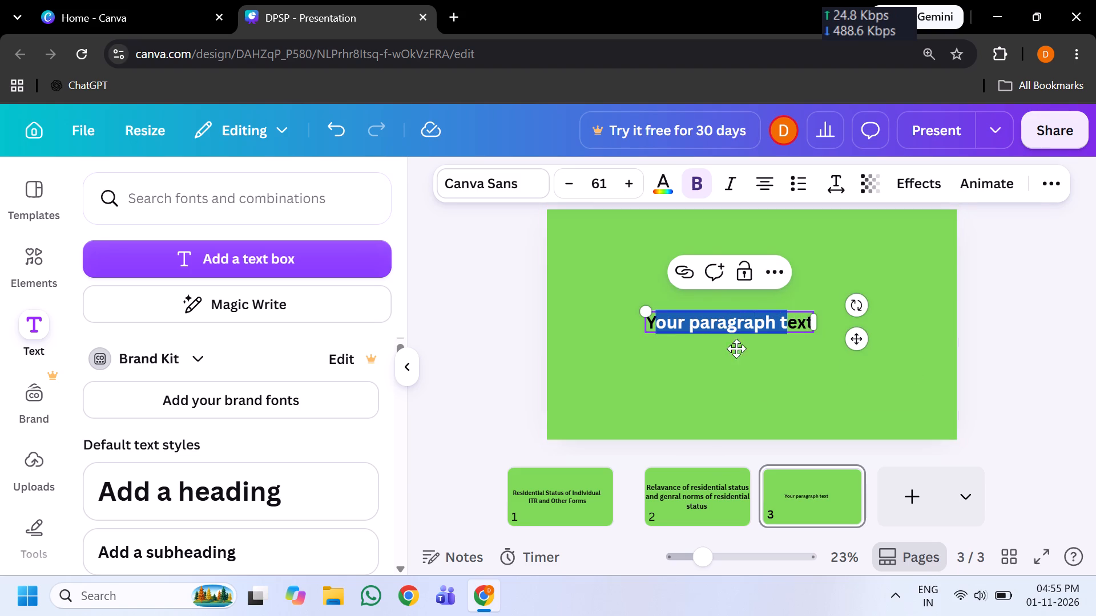
Add a second text box on page 3 and move it just below the first one.
drag(751, 399, 757, 392)
drag(303, 260, 311, 260)
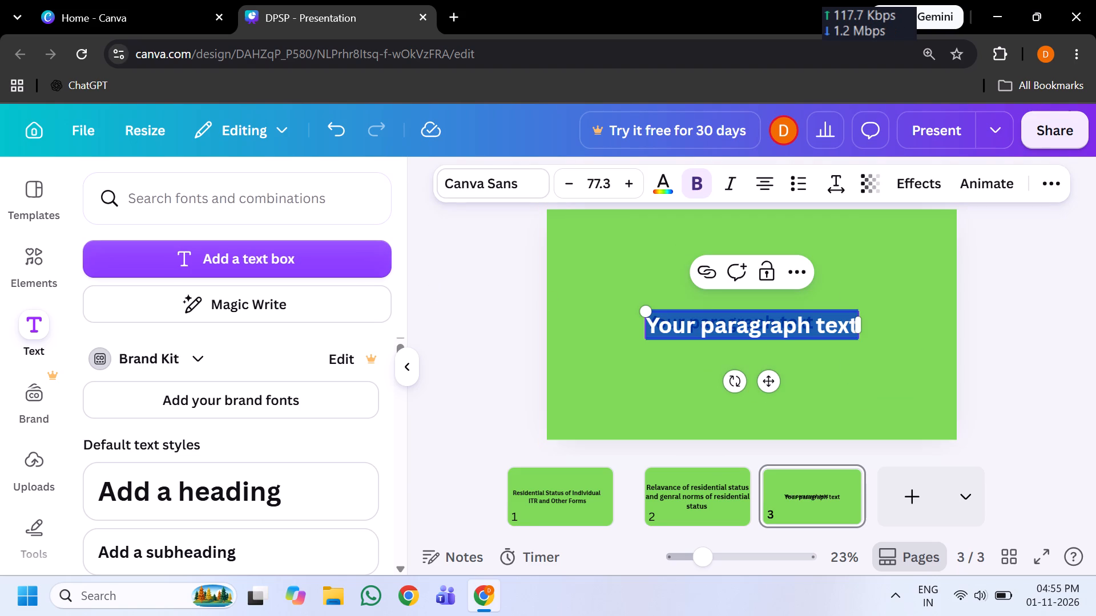
drag(763, 381, 768, 390)
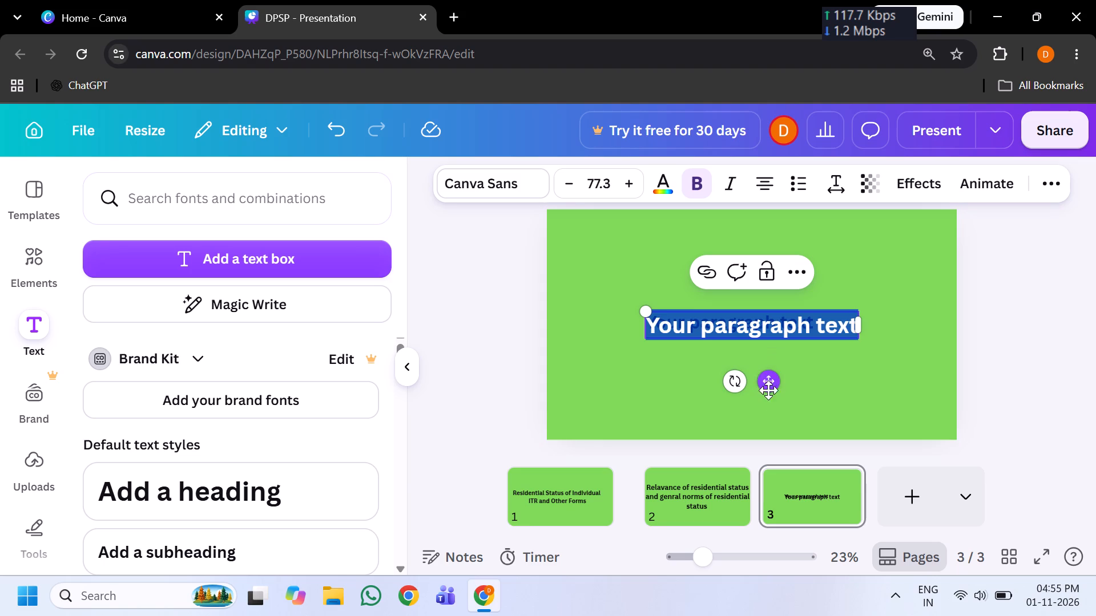
drag(768, 390, 771, 406)
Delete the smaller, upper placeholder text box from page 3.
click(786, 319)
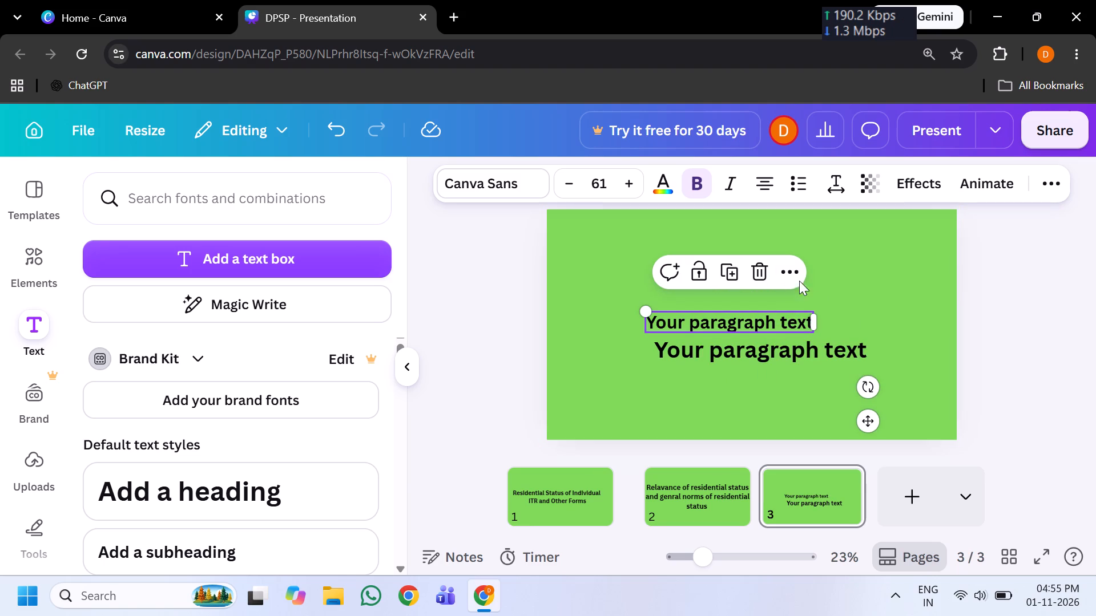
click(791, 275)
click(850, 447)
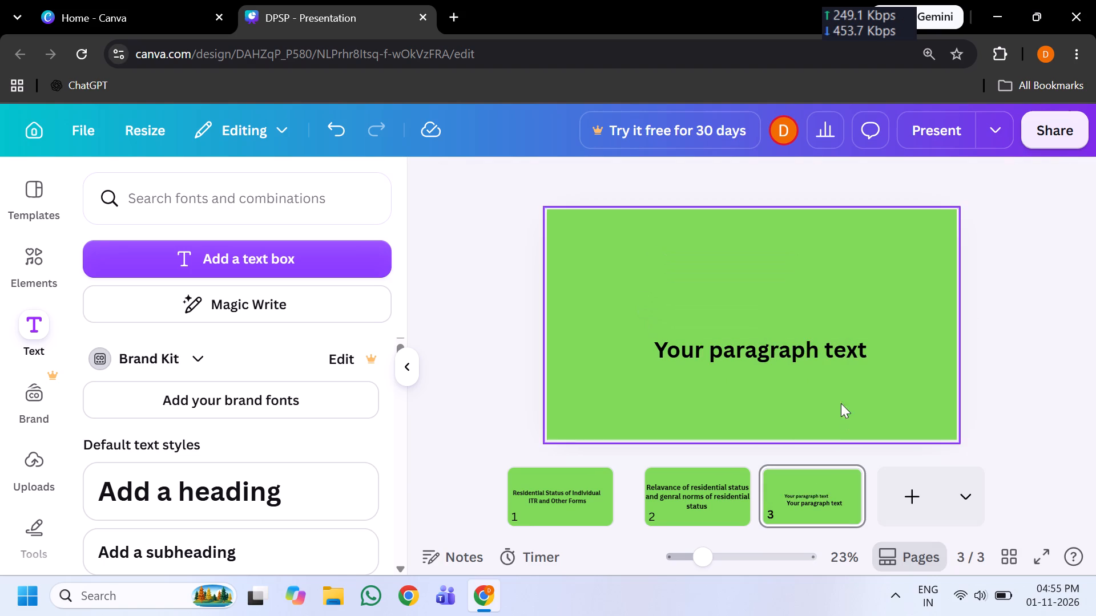
Delete the remaining placeholder text box from page 3.
drag(802, 343, 807, 350)
drag(827, 302, 831, 313)
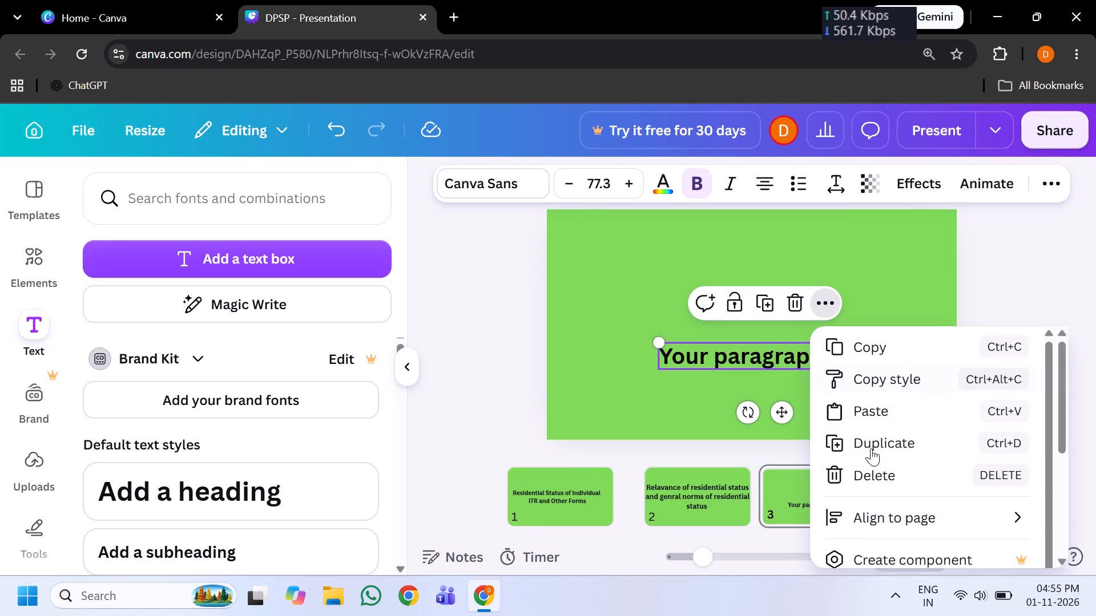
click(886, 483)
Add a new text box on page 3 and start its text with "residential status refers".
drag(283, 258, 288, 262)
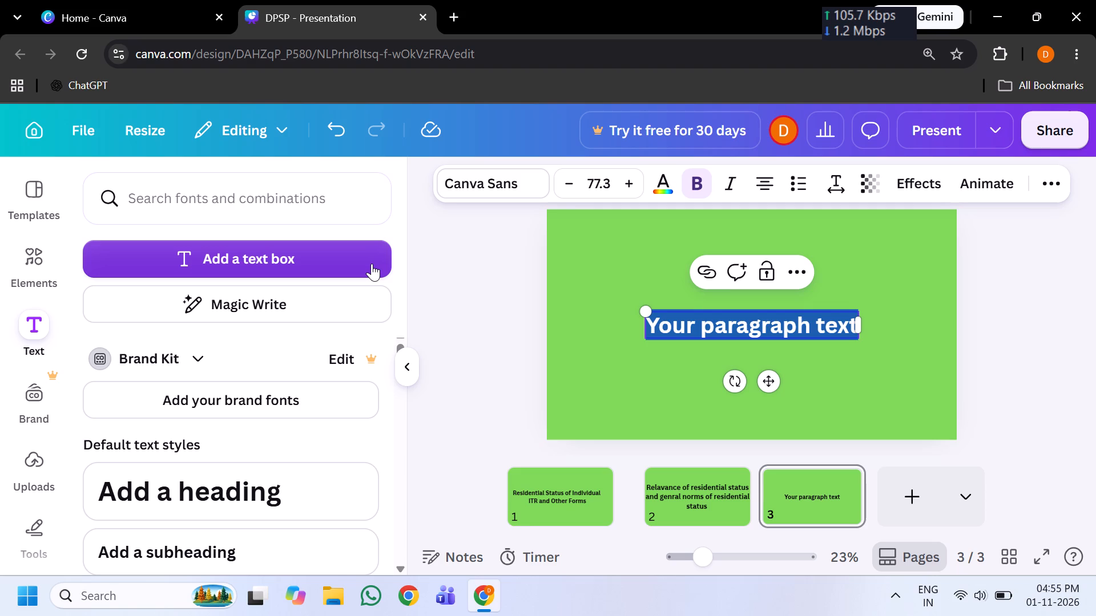
text(re)
key(s)
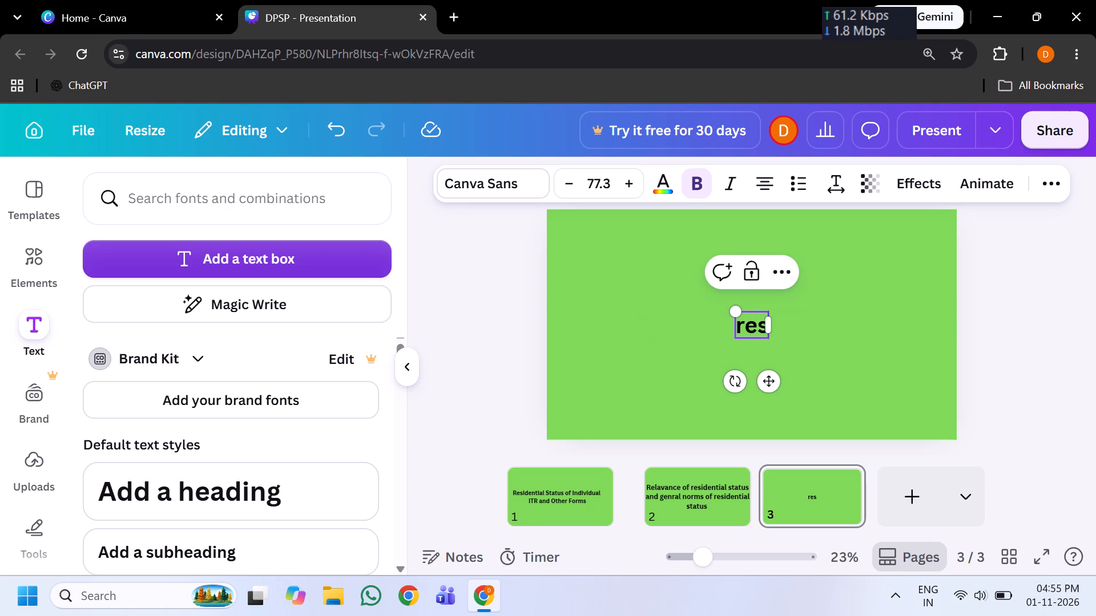
text(idential)
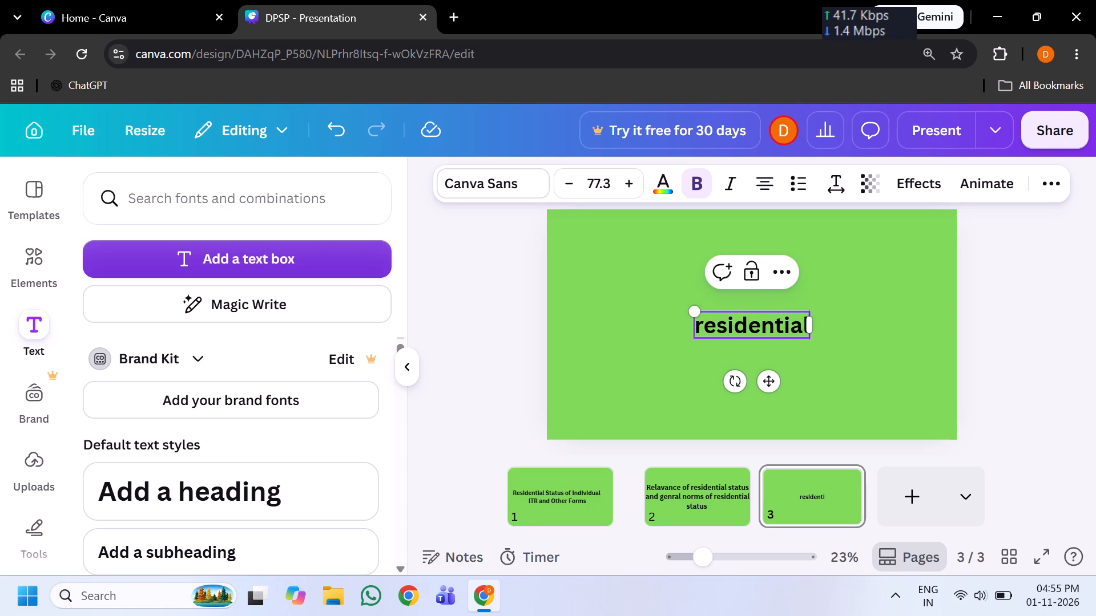
key(space)
text(sta)
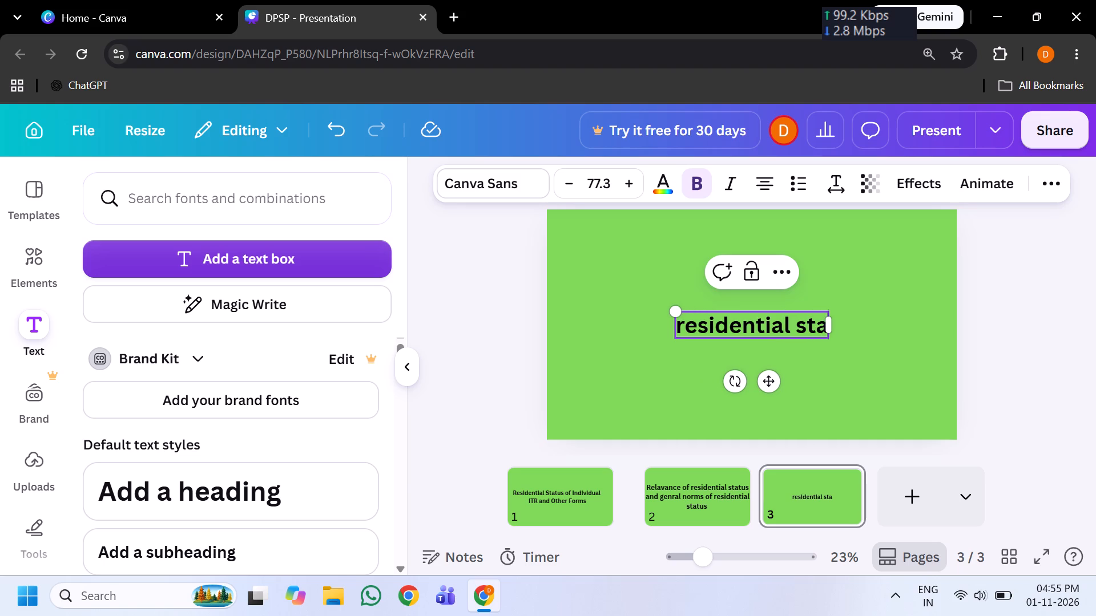
text(ti)
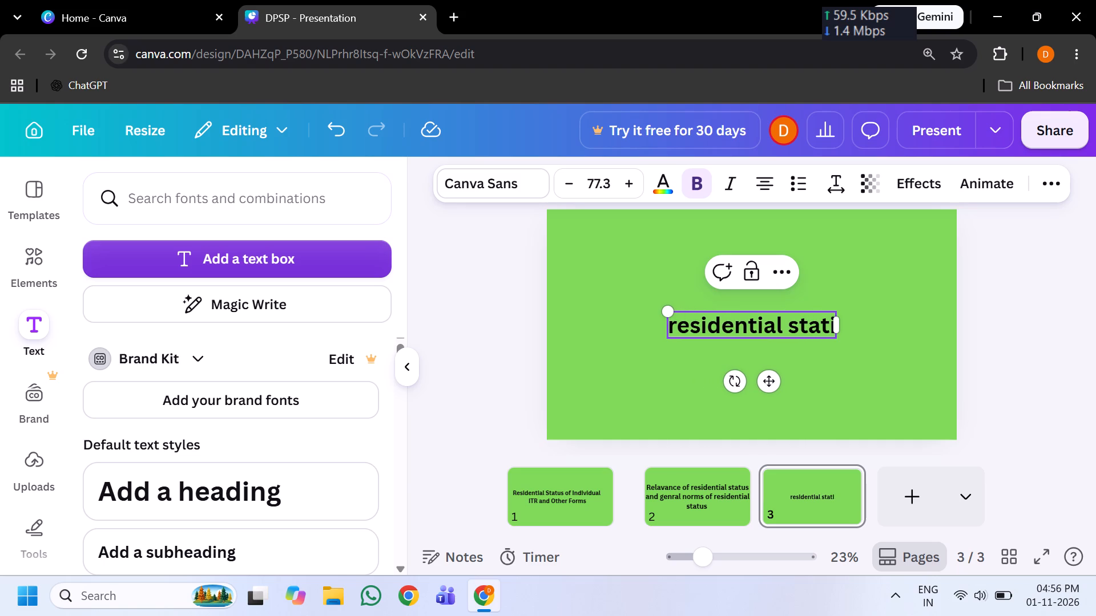
key(BackSpace)
text(us)
key(space)
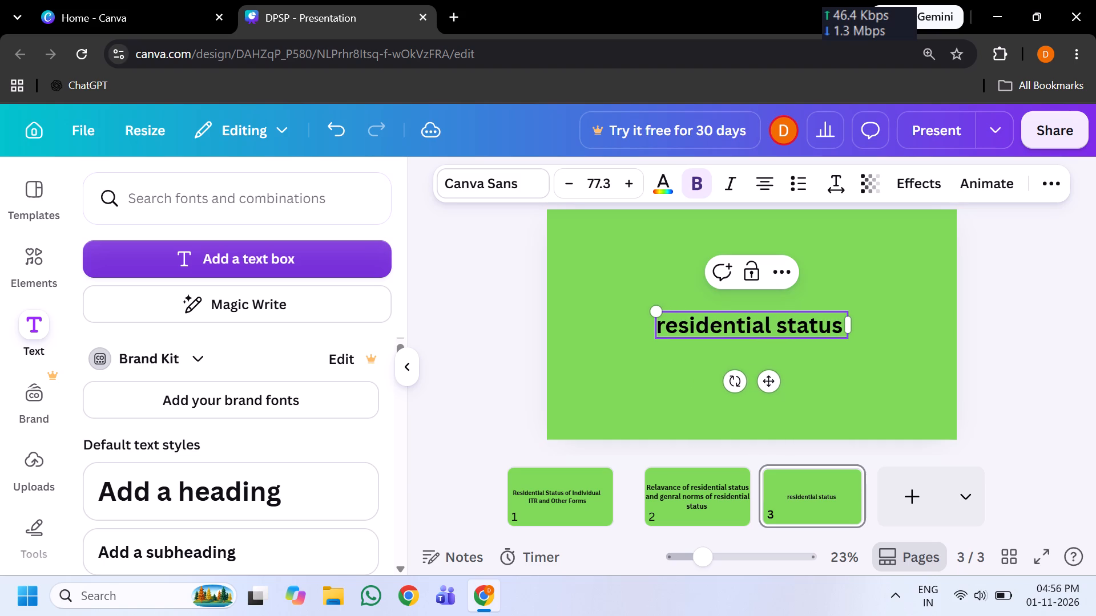
text(refers)
key(space)
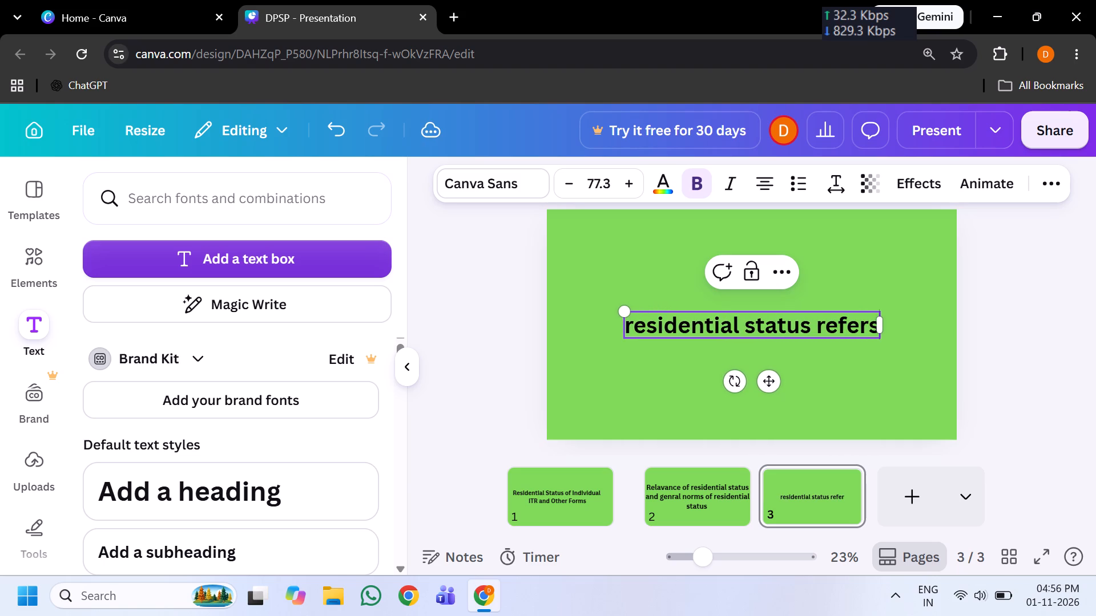
Continue the page 3 sentence with "to the status of a person".
text(to y)
key(BackSpace)
key(t)
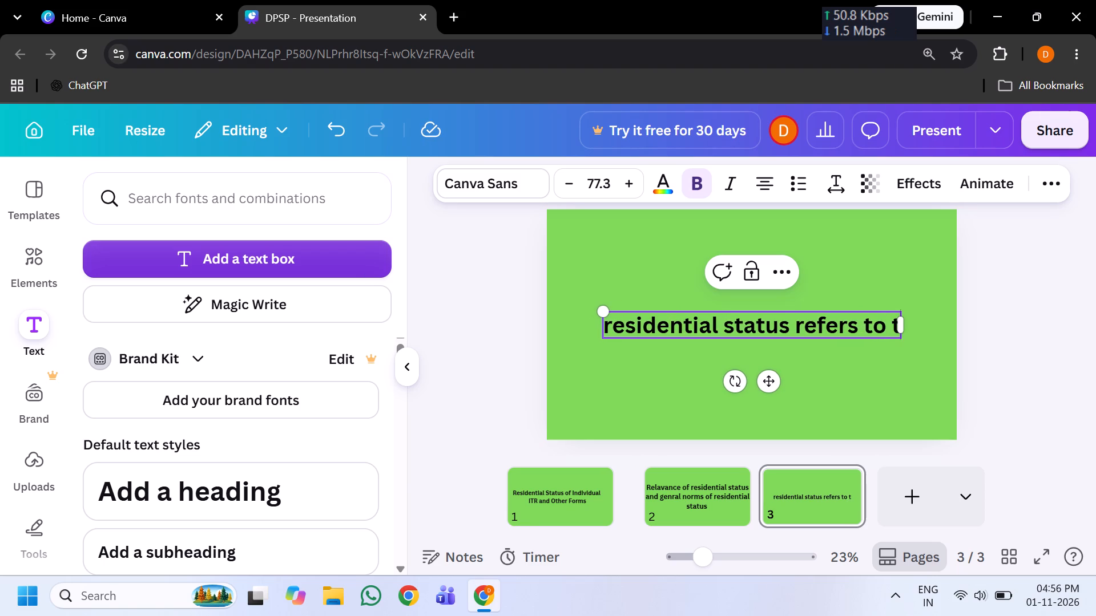
text(hr)
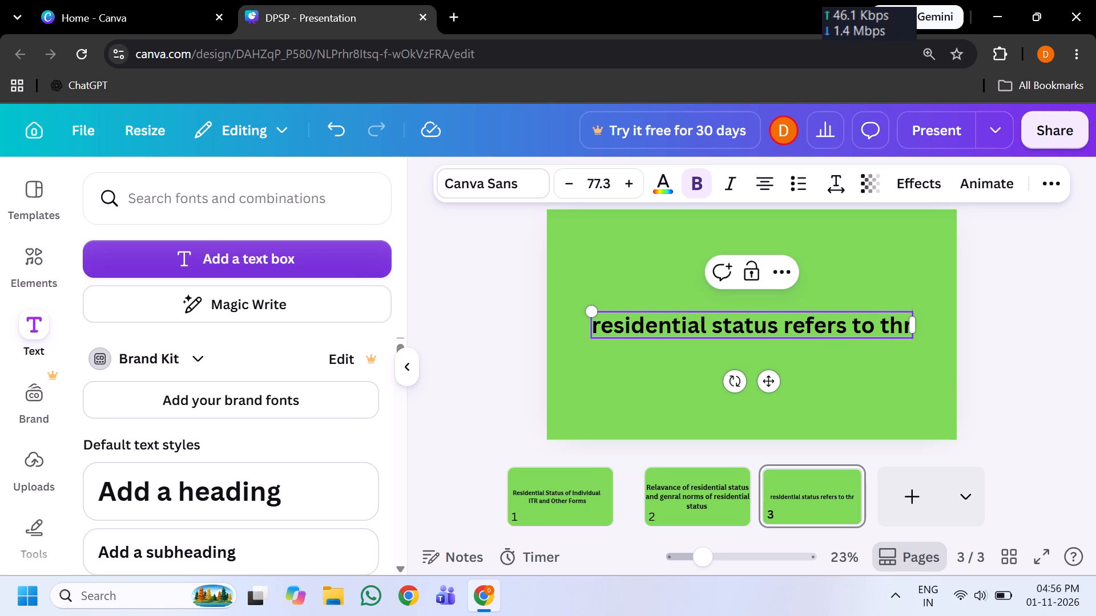
key(BackSpace)
text(e)
key(space)
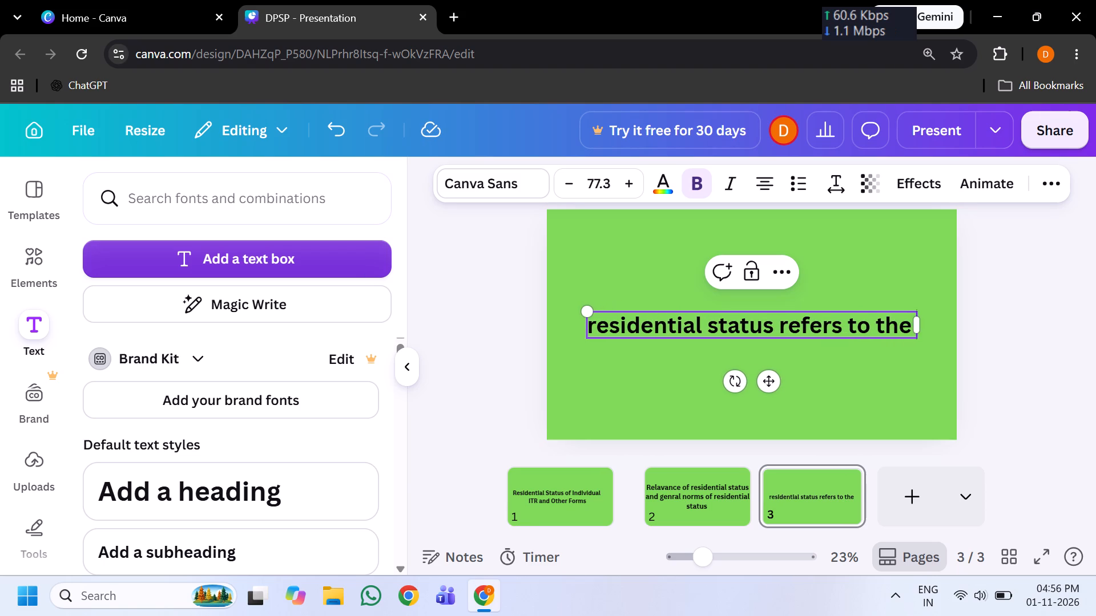
text(status of)
key(space)
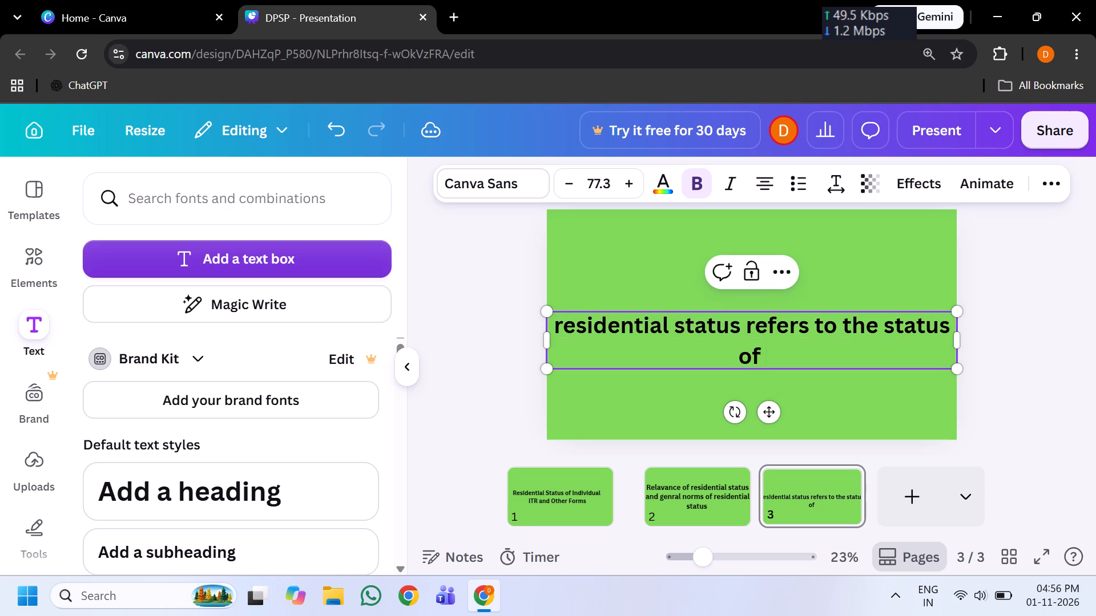
text(a)
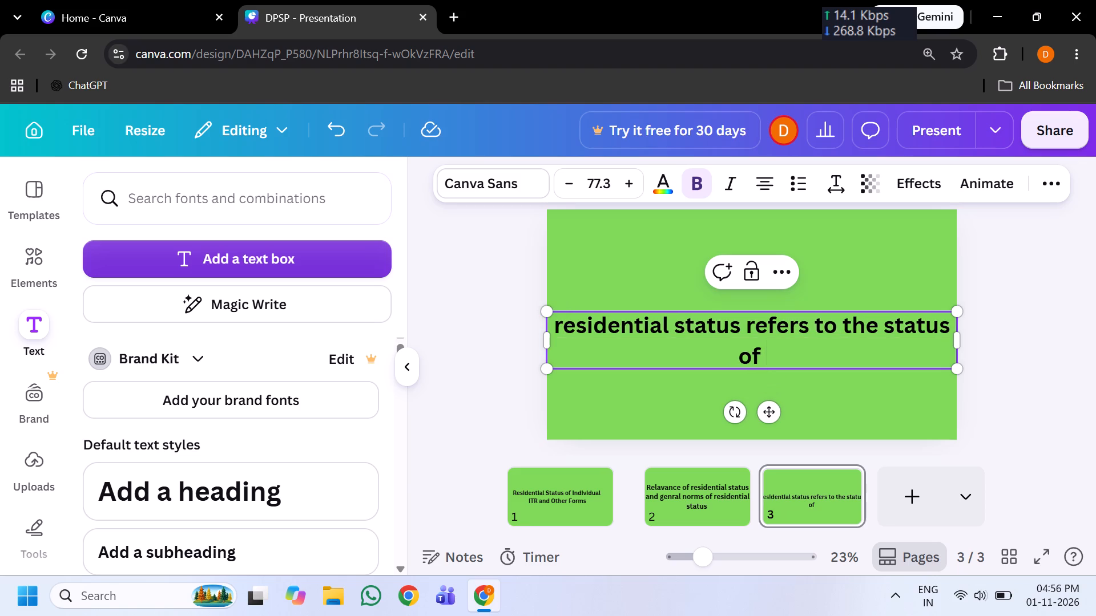
key(space)
text(person)
key(space)
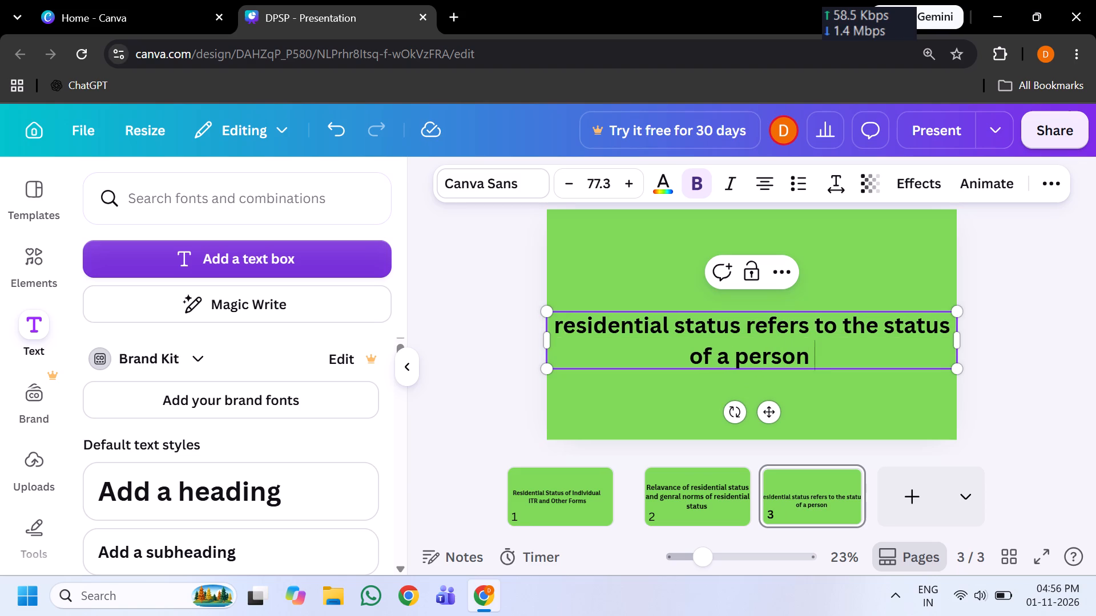
Continue the page 3 sentence with "according to the time period for which".
text(according)
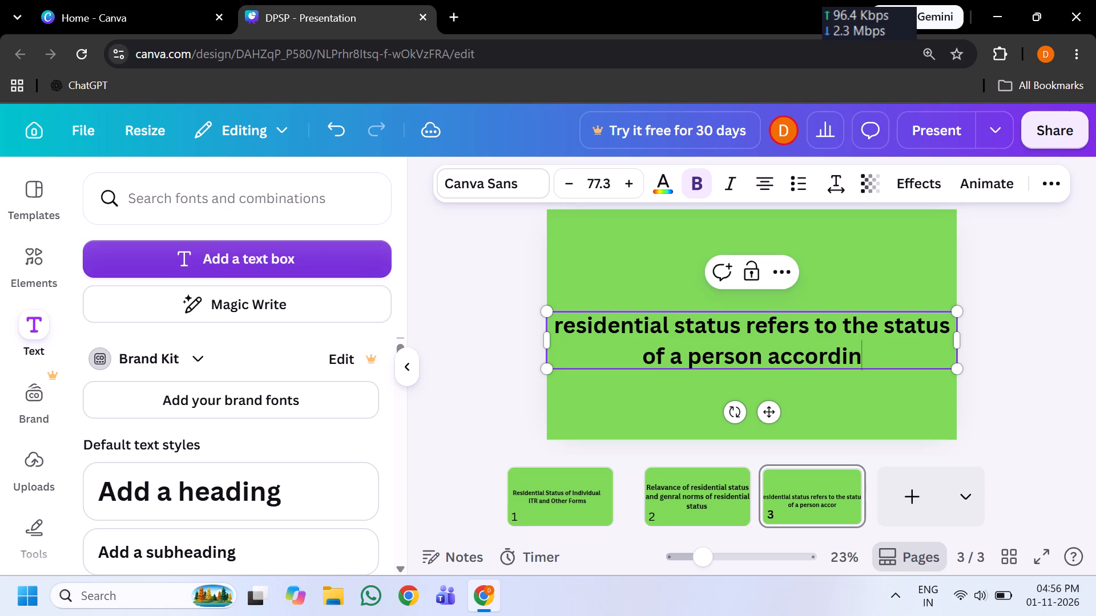
key(space)
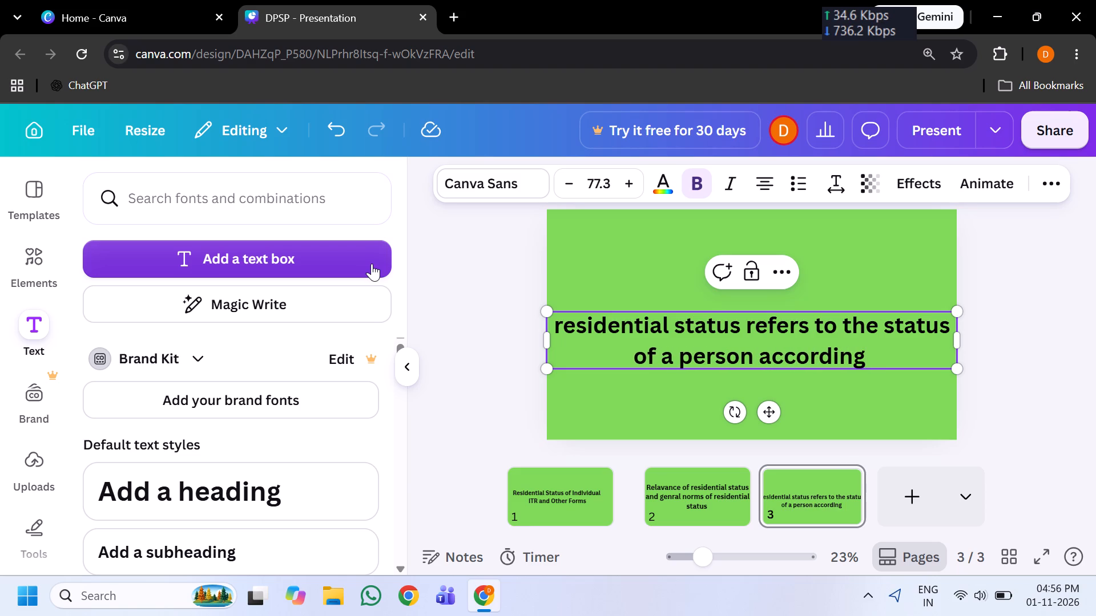
text(to)
key(space)
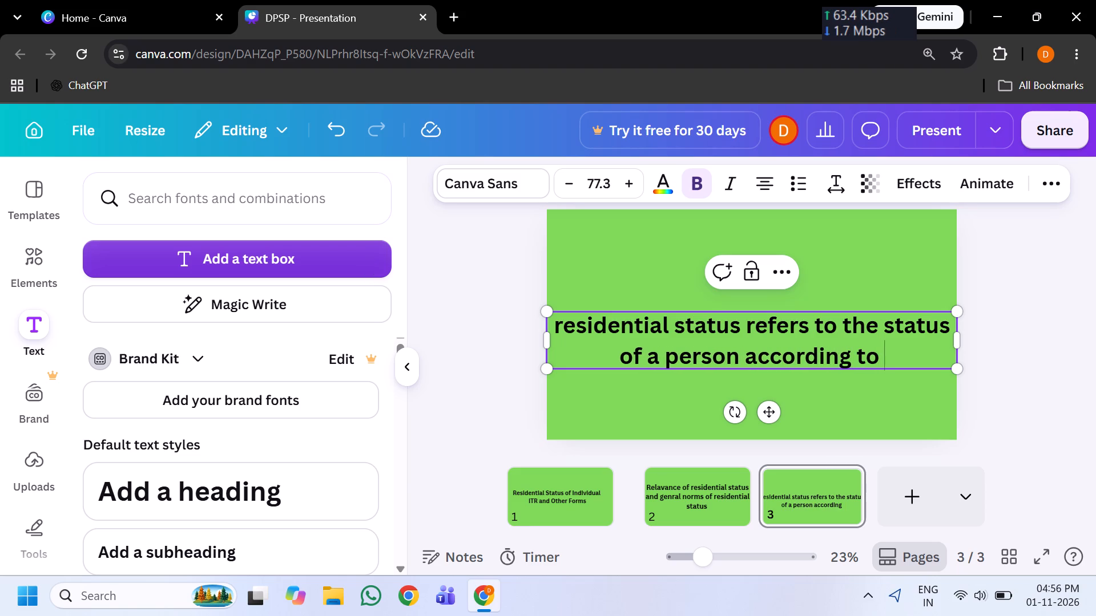
text(the time)
key(space)
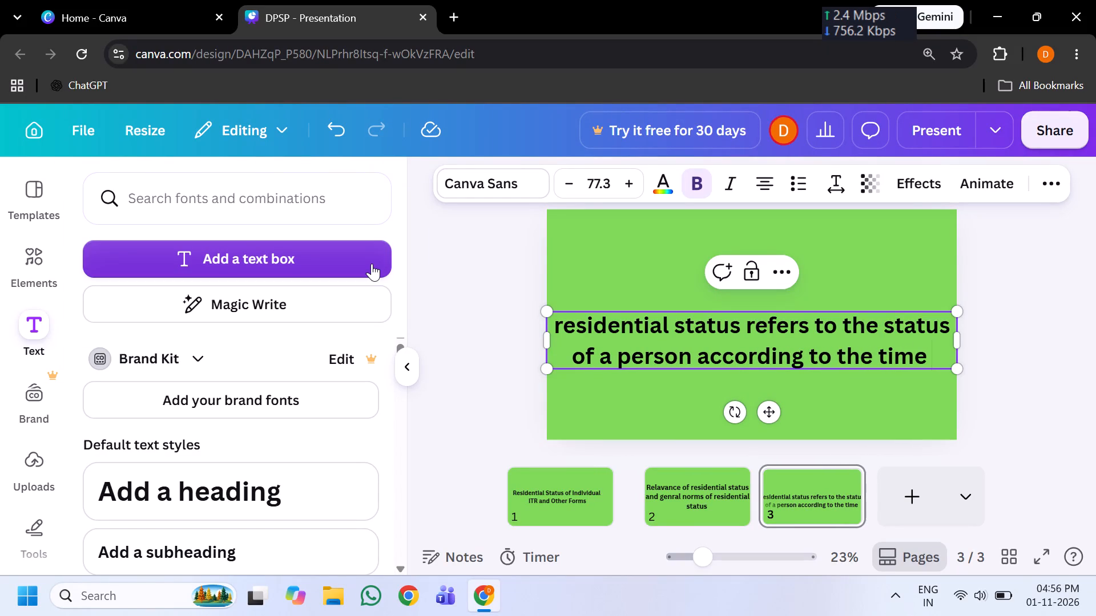
text(period)
key(space)
text(for)
key(space)
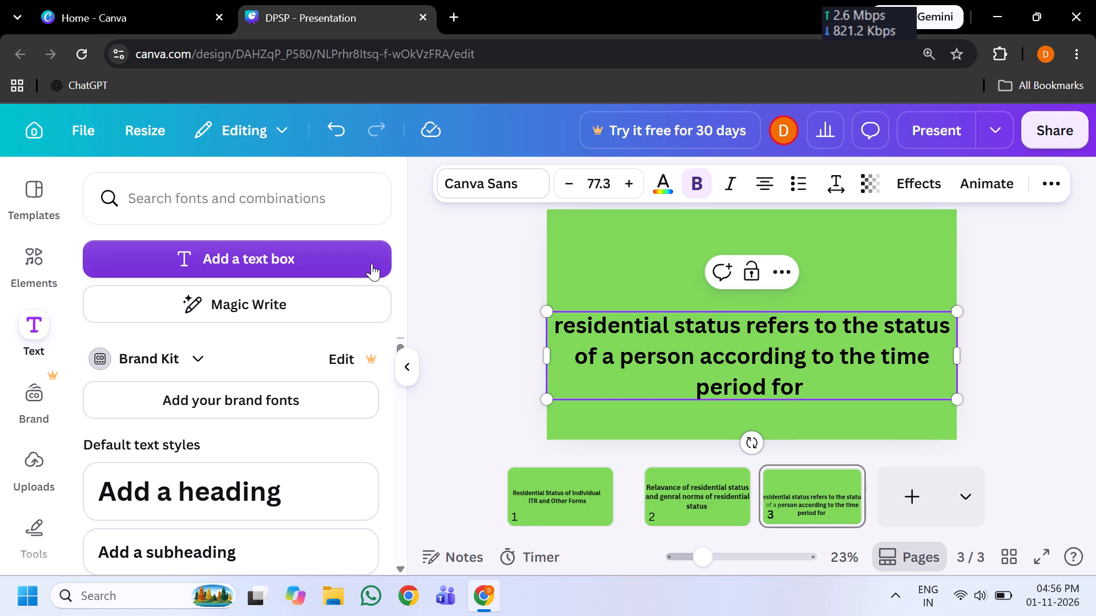
text(which)
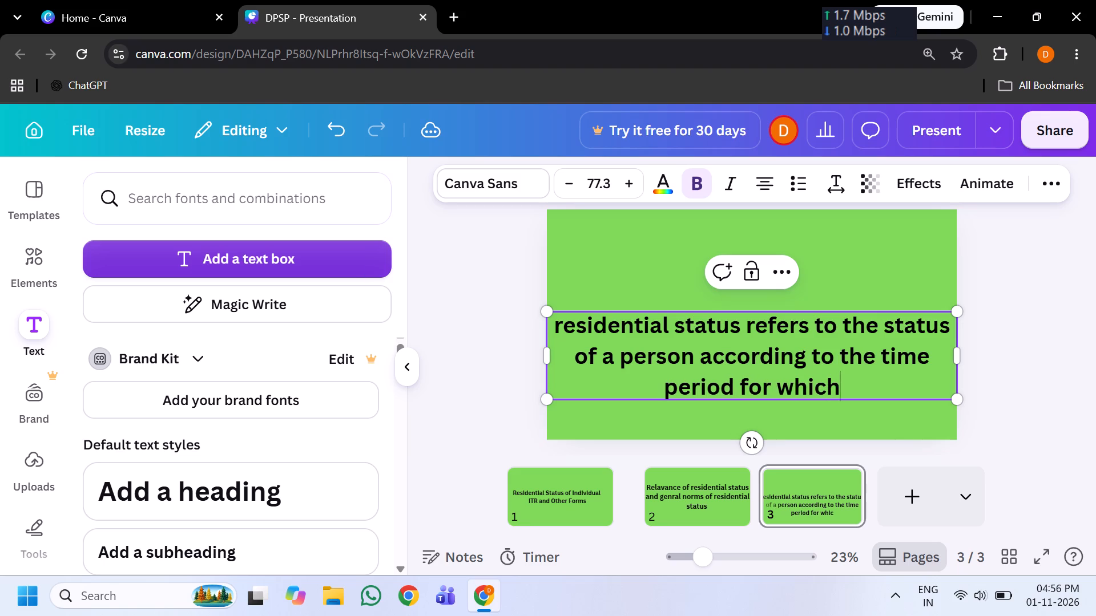
key(space)
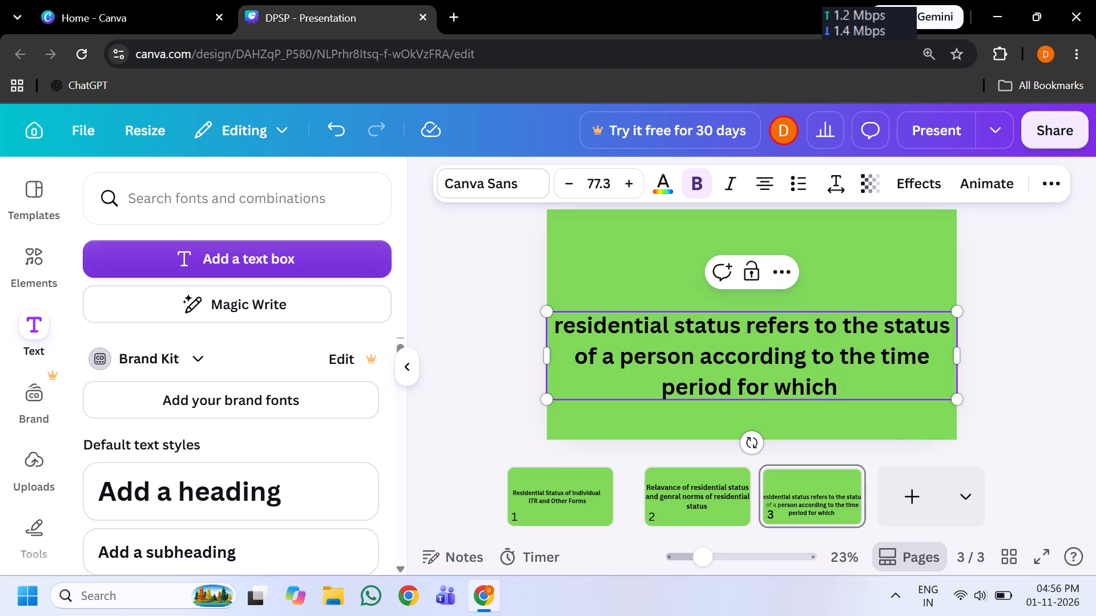
Continue the page 3 sentence with "the person has been in india".
text(the person)
key(space)
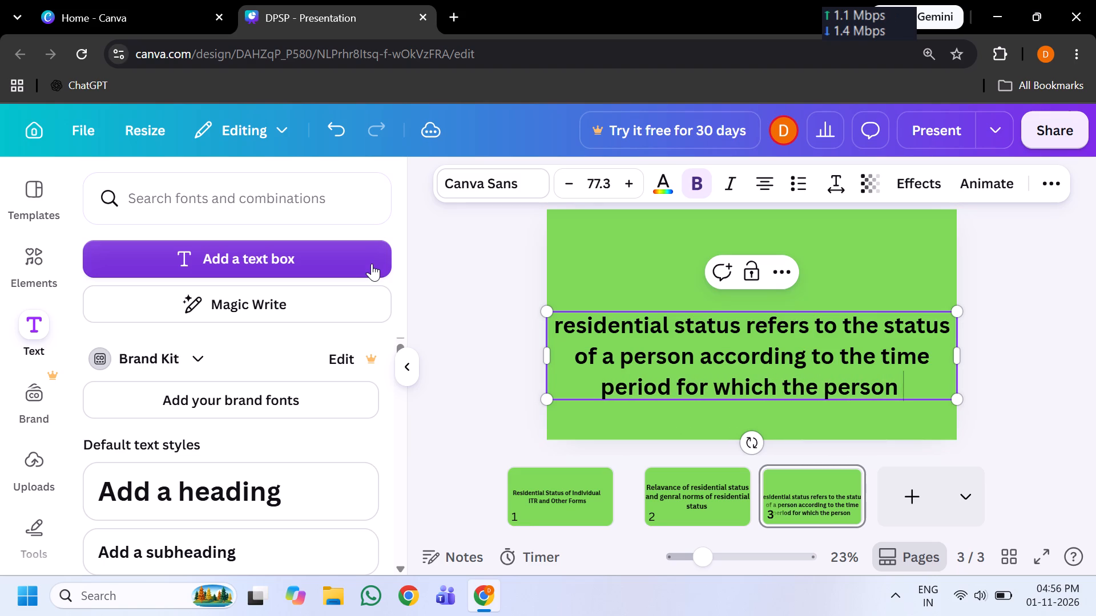
key(h)
text(as been)
key(space)
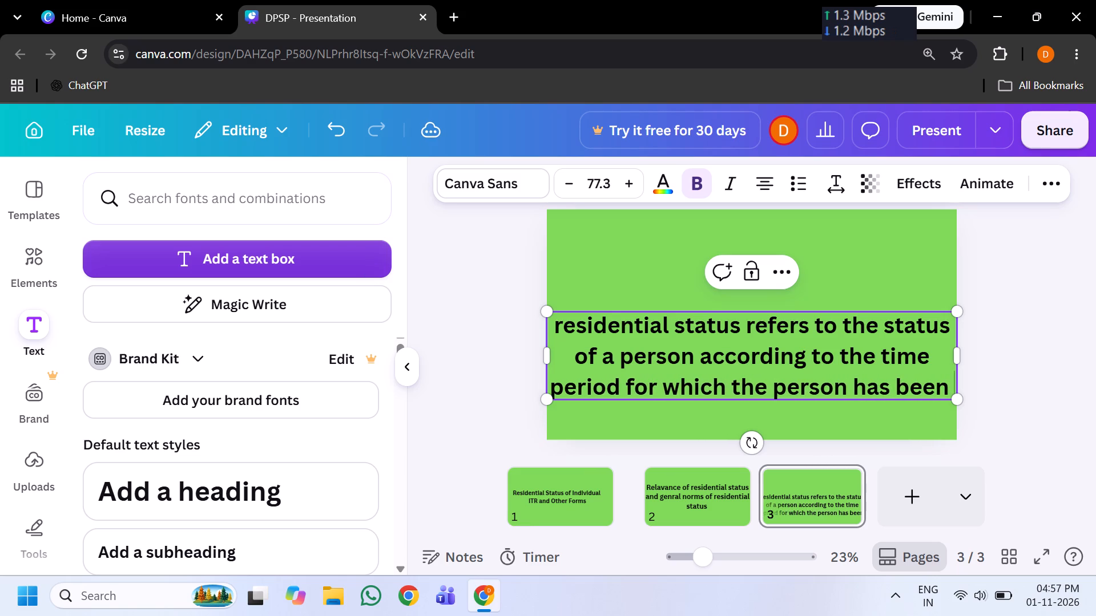
text(in india)
key(space)
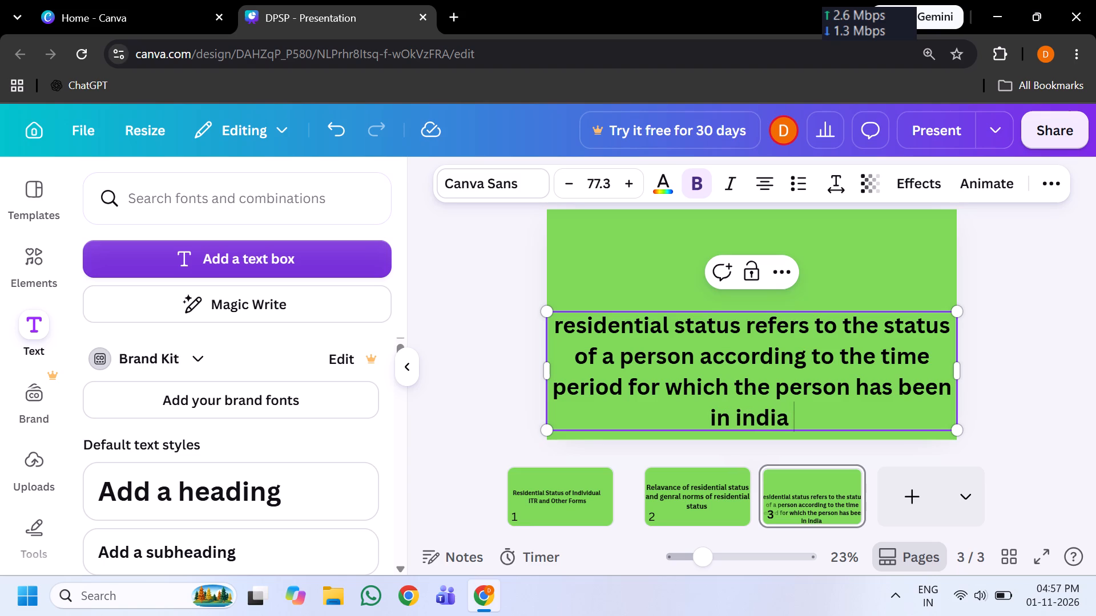
Finish the page 3 sentence with "for the last 5 years" and leave text editing.
text(foe)
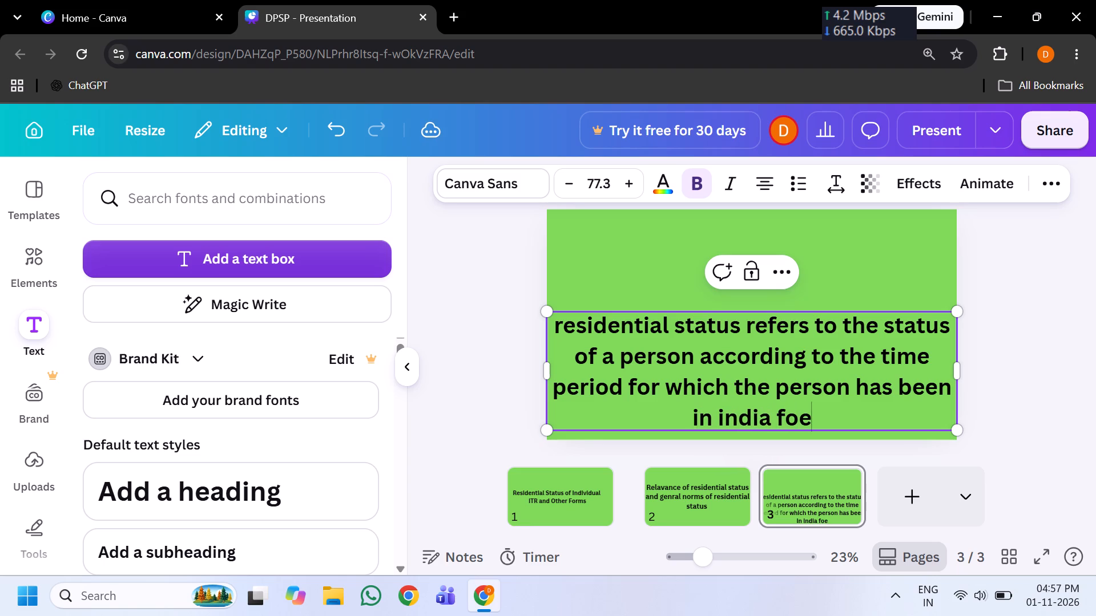
key(BackSpace)
text(r)
key(space)
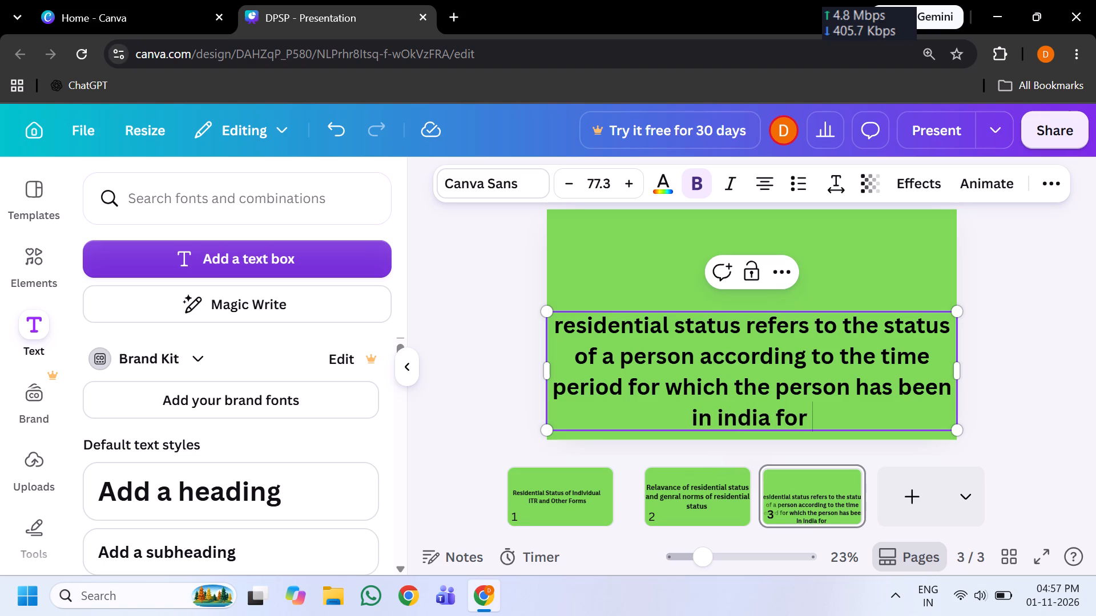
text(the)
key(space)
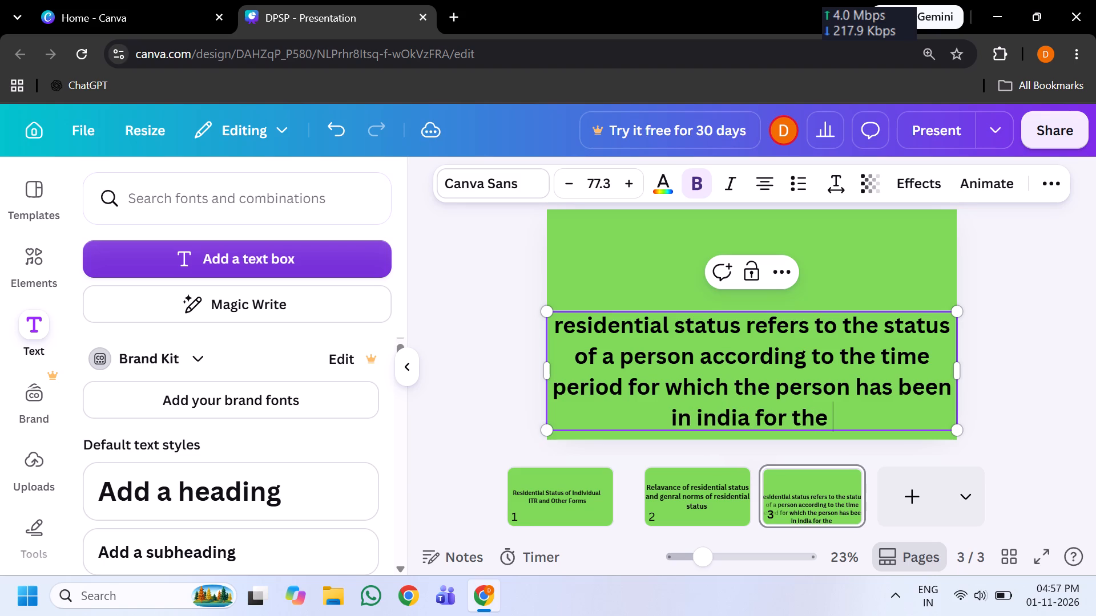
text(last)
key(space)
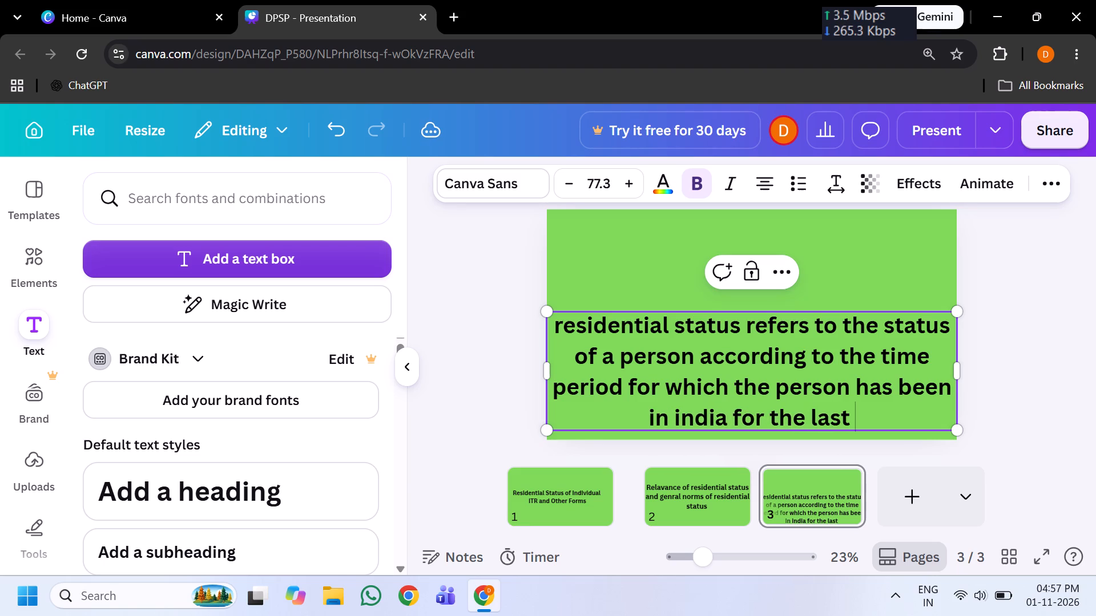
key(5)
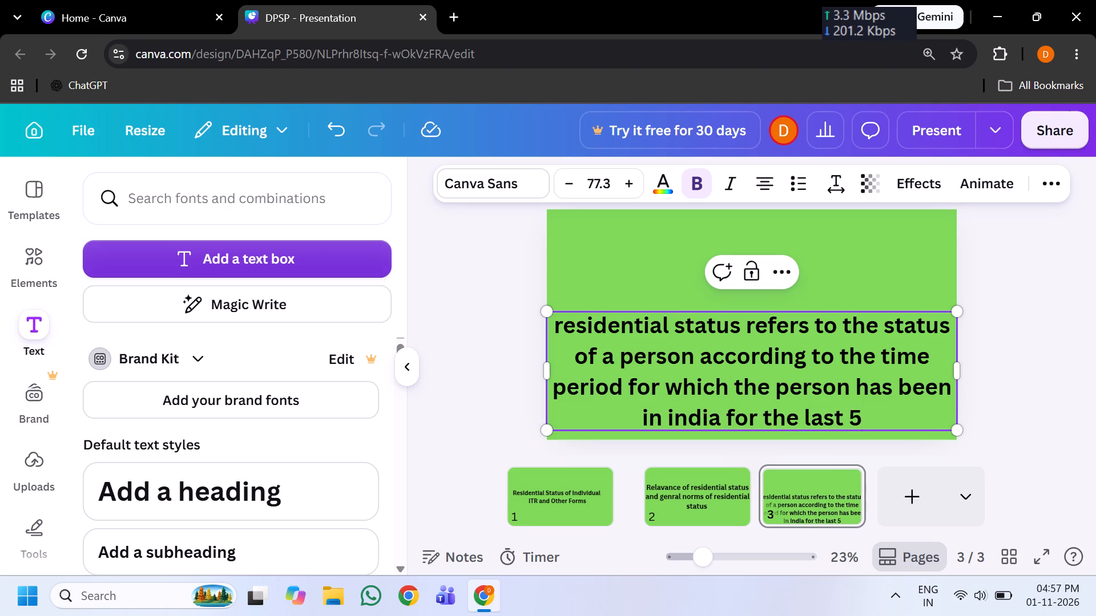
key(space)
text(yea)
key(e)
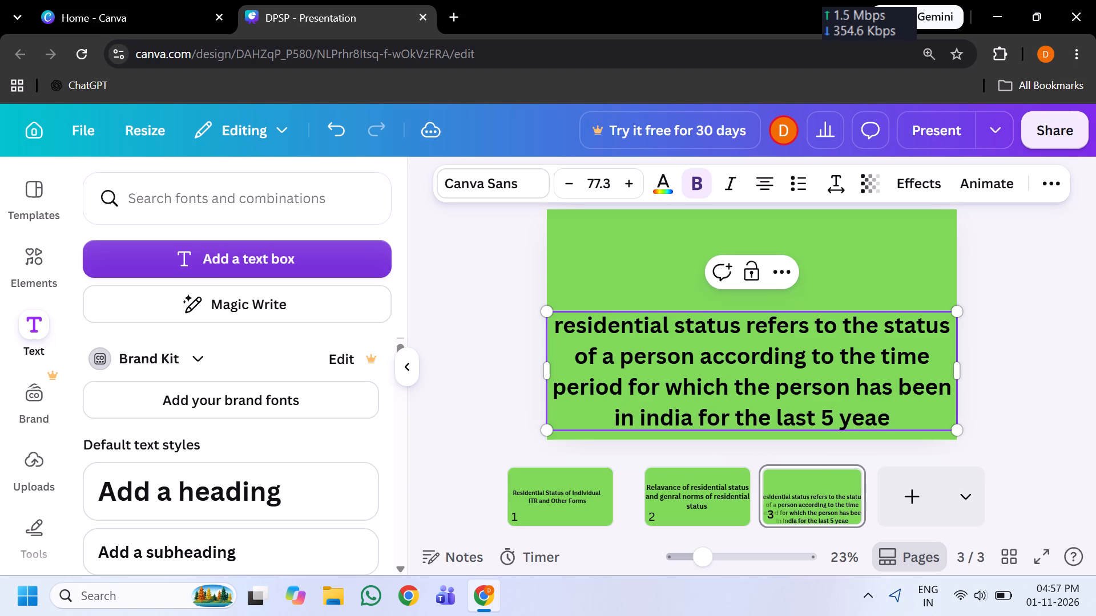
key(BackSpace)
key(r)
text(s)
key(space)
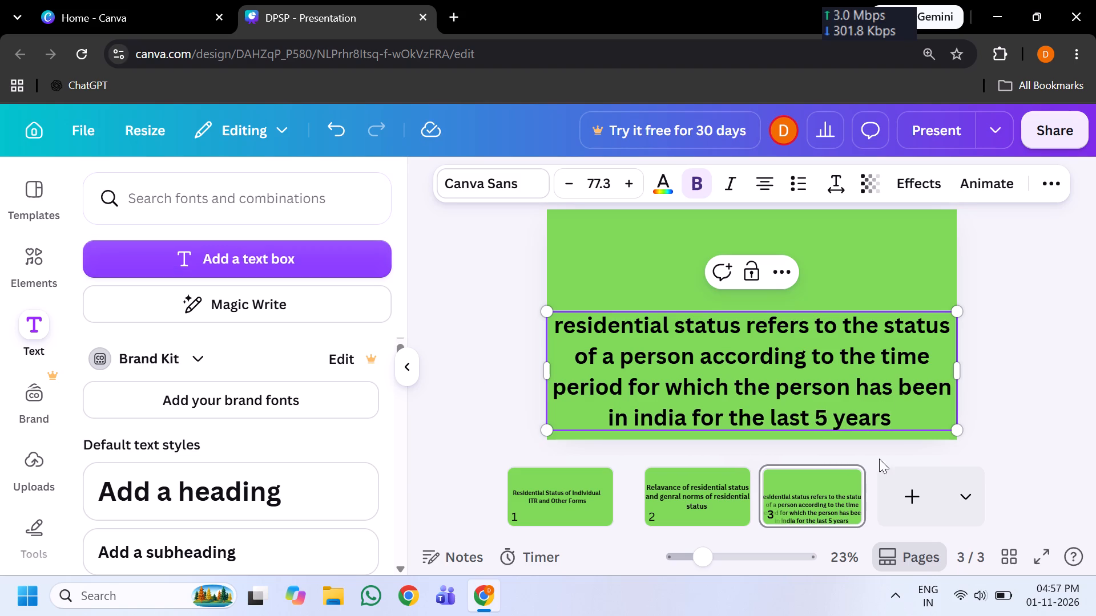
drag(1070, 416, 1031, 411)
Move the paragraph on page 3 up so it sits centred on the page.
drag(875, 394, 868, 348)
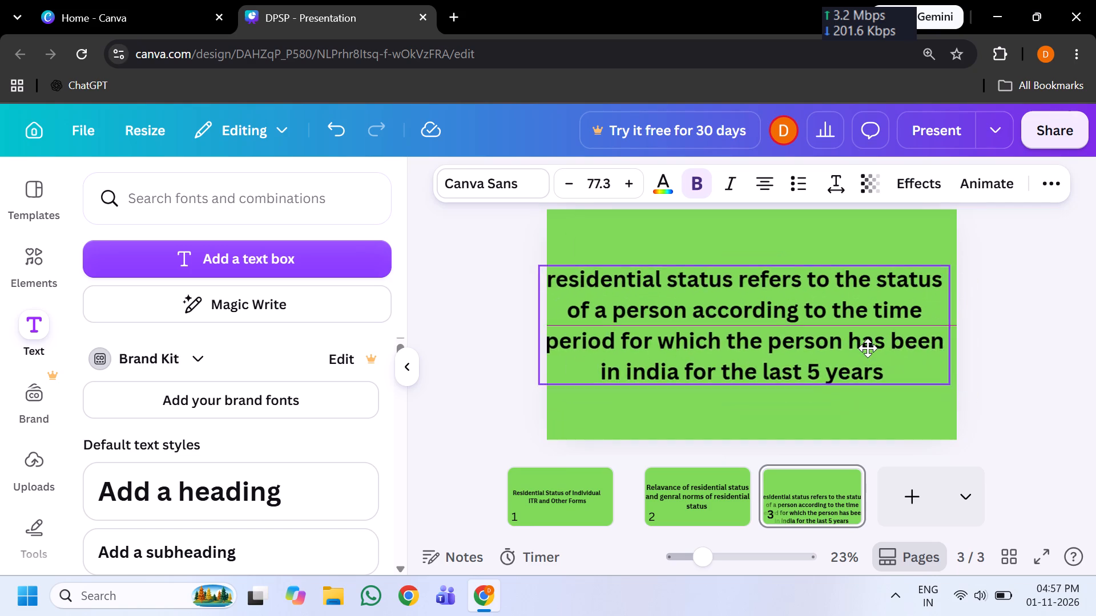
drag(868, 348, 879, 355)
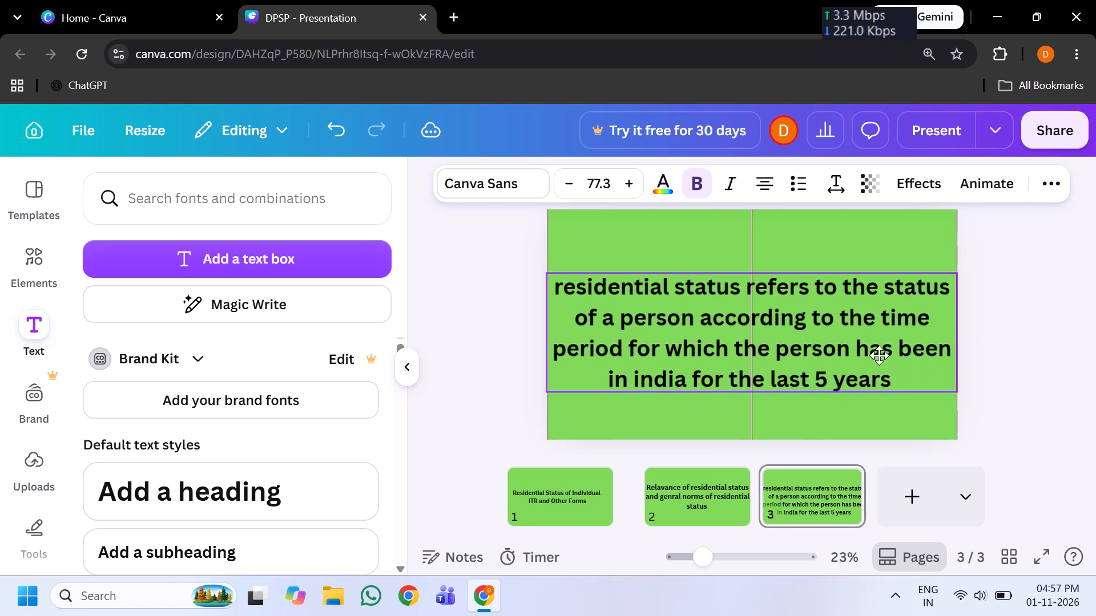
drag(879, 355, 875, 358)
Add a blank fourth page after page 3.
click(898, 493)
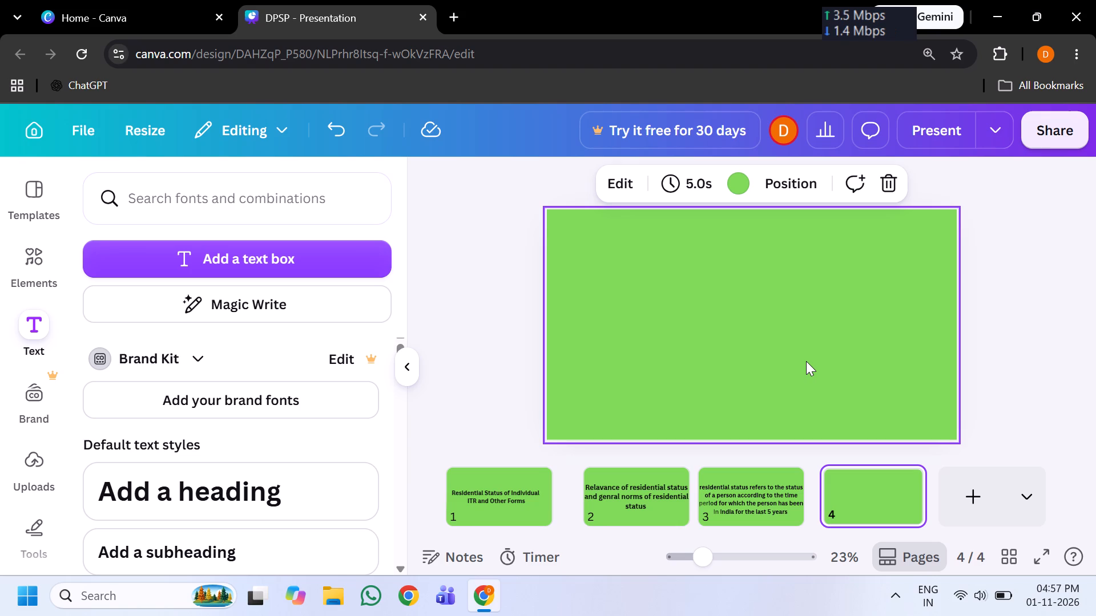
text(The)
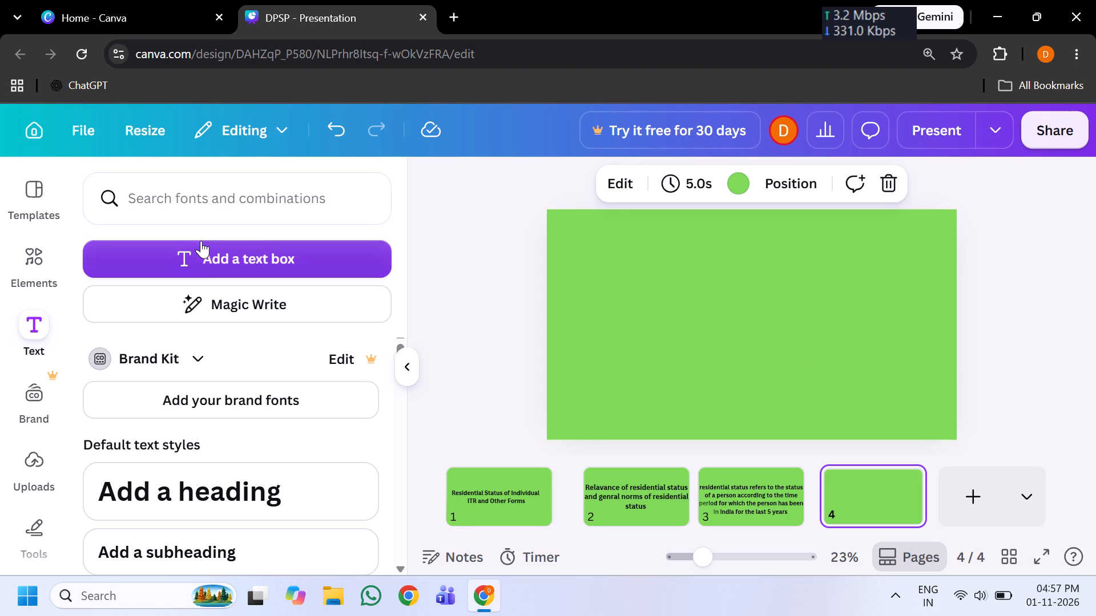
Add a text box to page 4 and start its sentence with "The residency status determines a".
drag(205, 256, 204, 264)
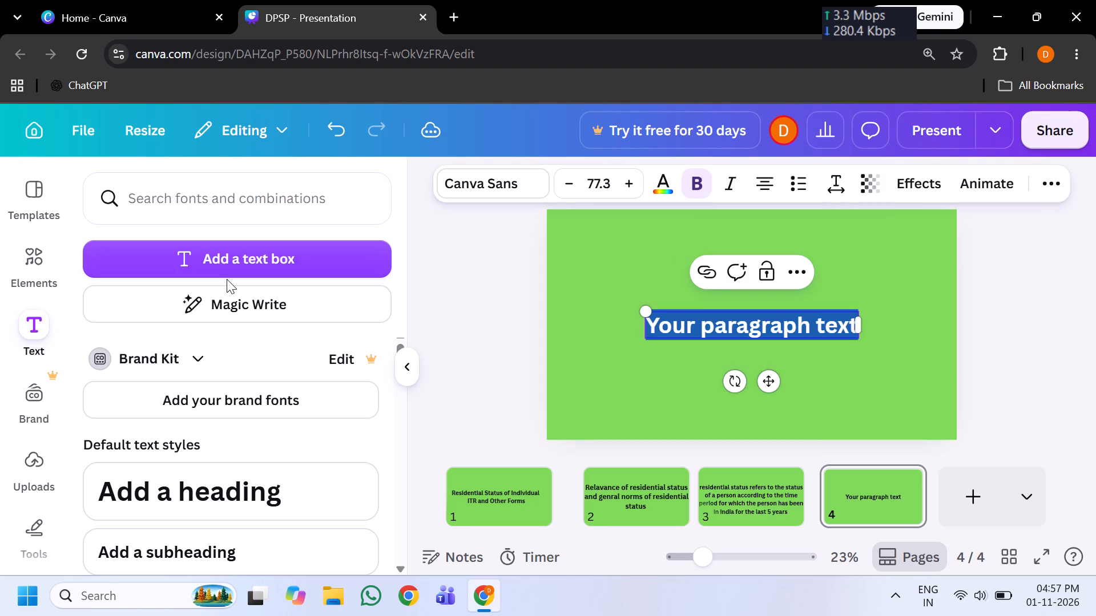
text(The)
key(space)
text(re)
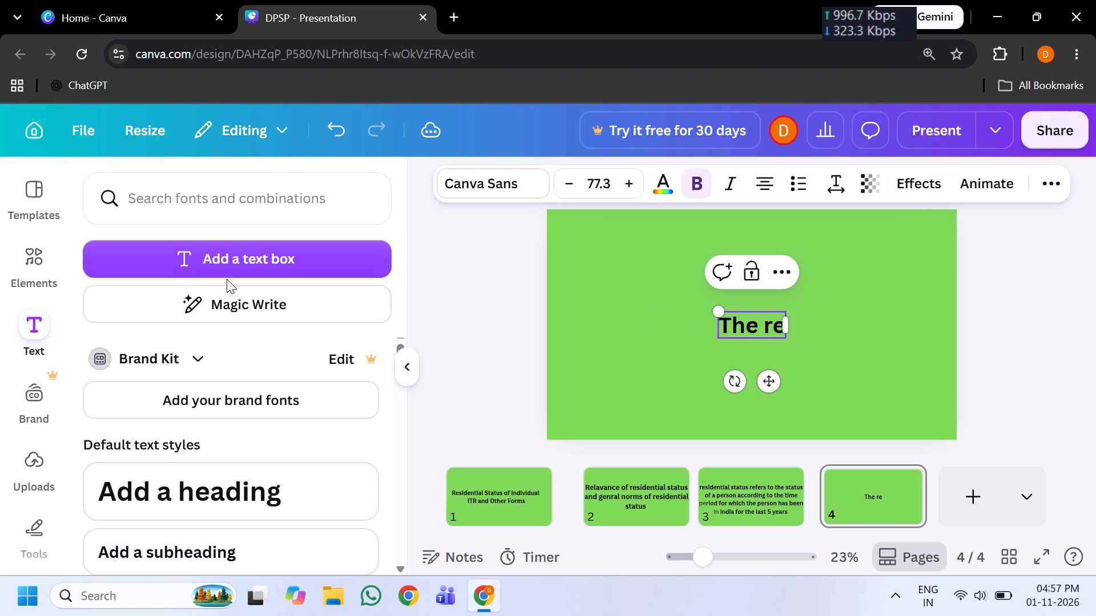
text(sidency)
key(space)
text(stau)
key(BackSpace)
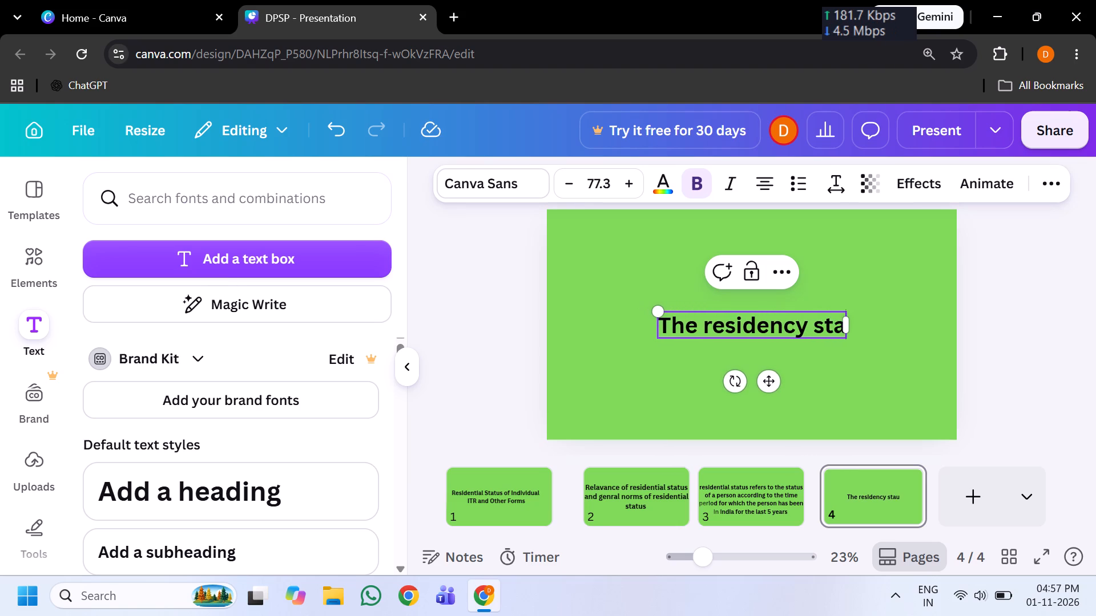
text(tus)
key(space)
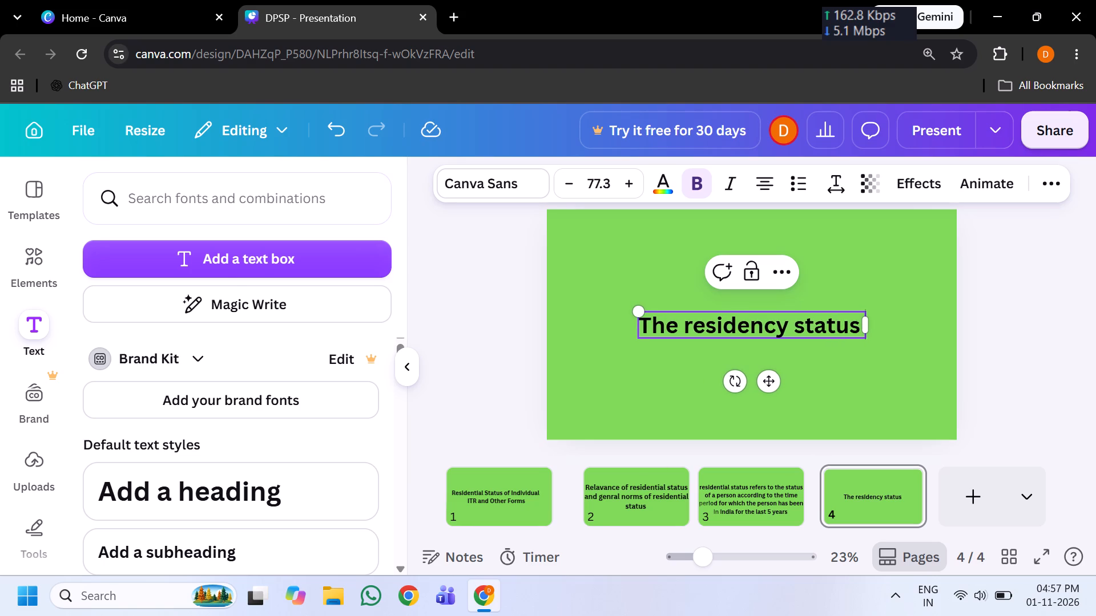
text(determines)
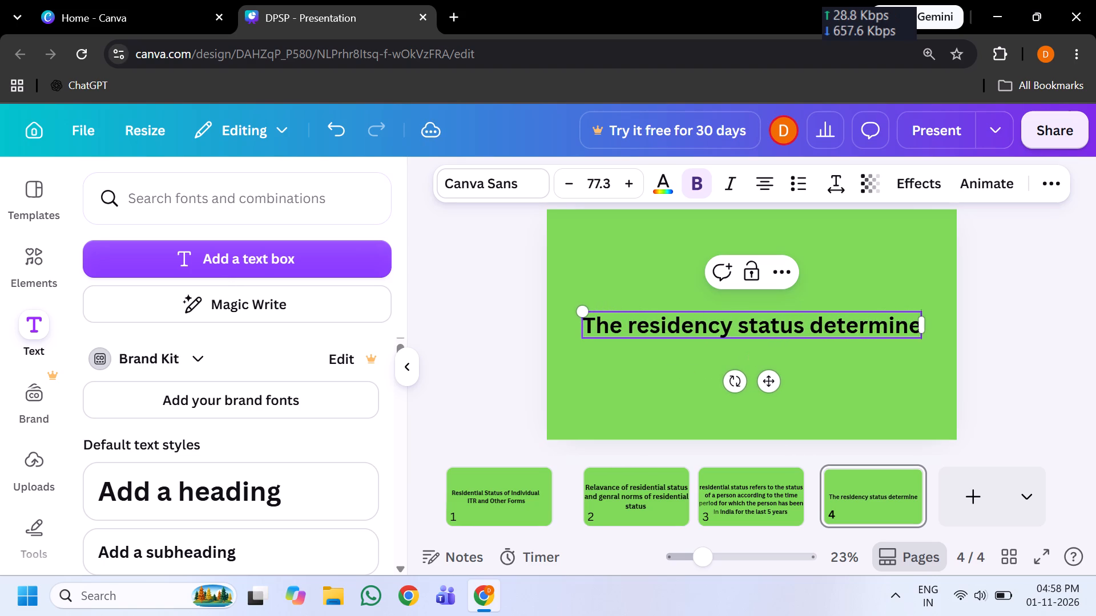
key(space)
text(a)
key(space)
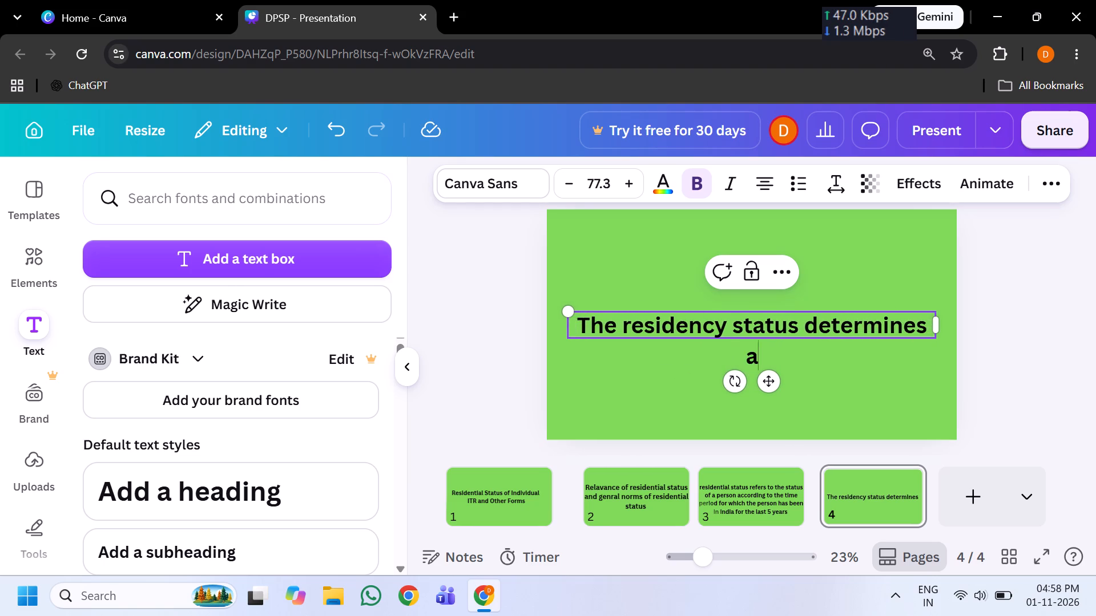
Continue the page 4 sentence with "person's tax liability".
text(person)
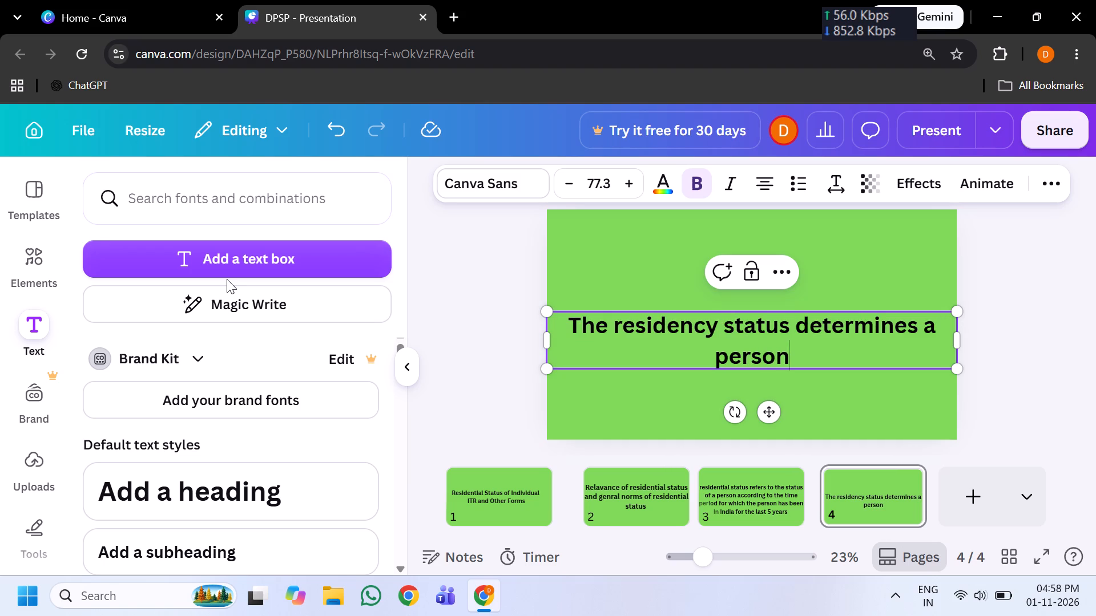
key(shift+less)
key(BackSpace)
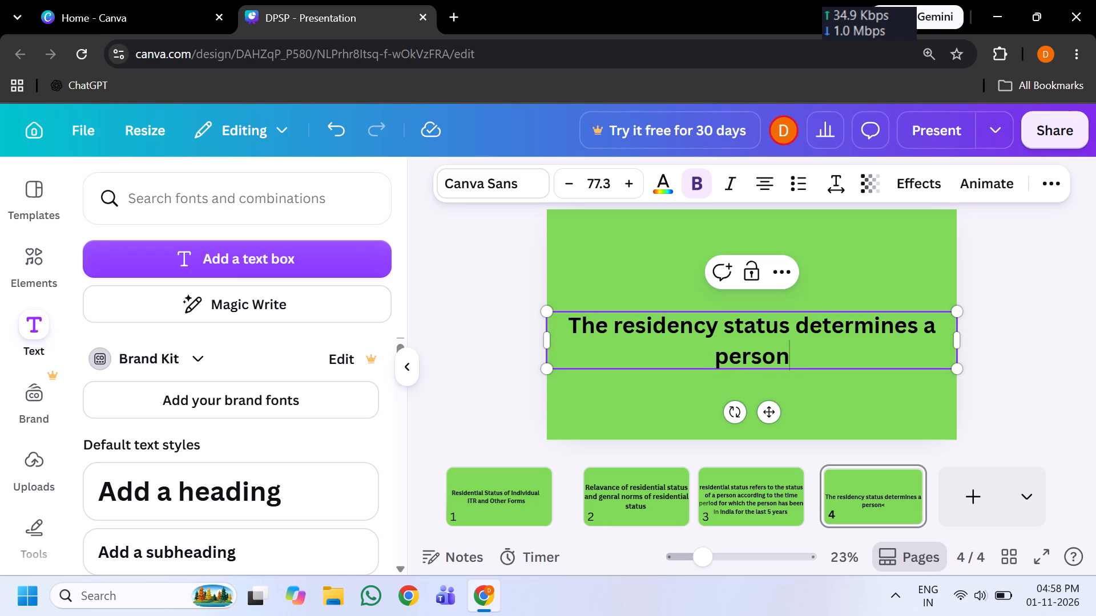
key(comma)
key(BackSpace)
key(apostrophe)
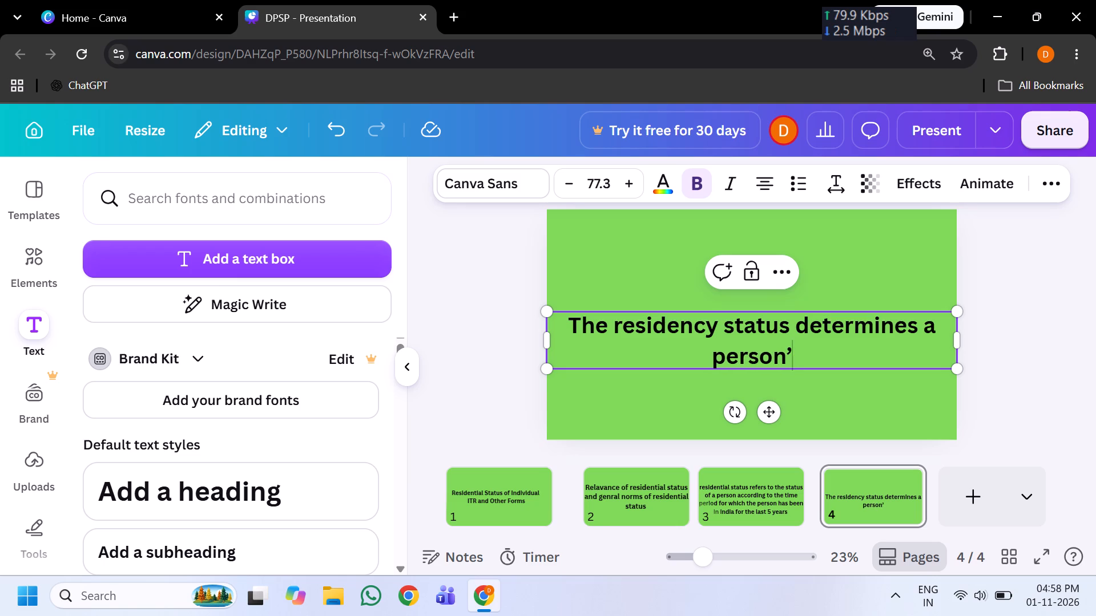
text(s)
key(space)
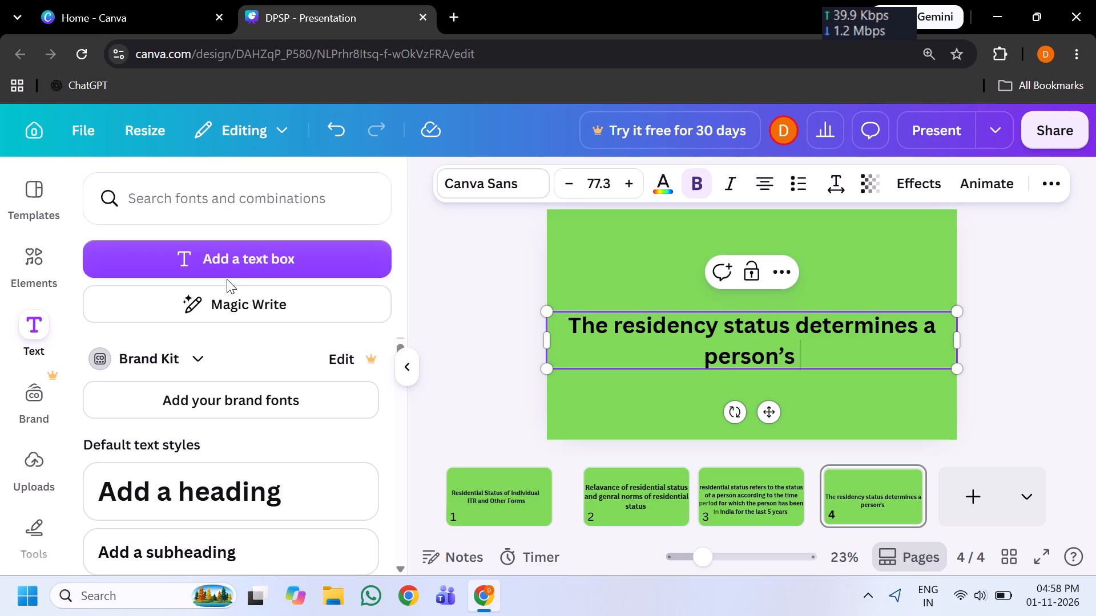
text(tax)
key(space)
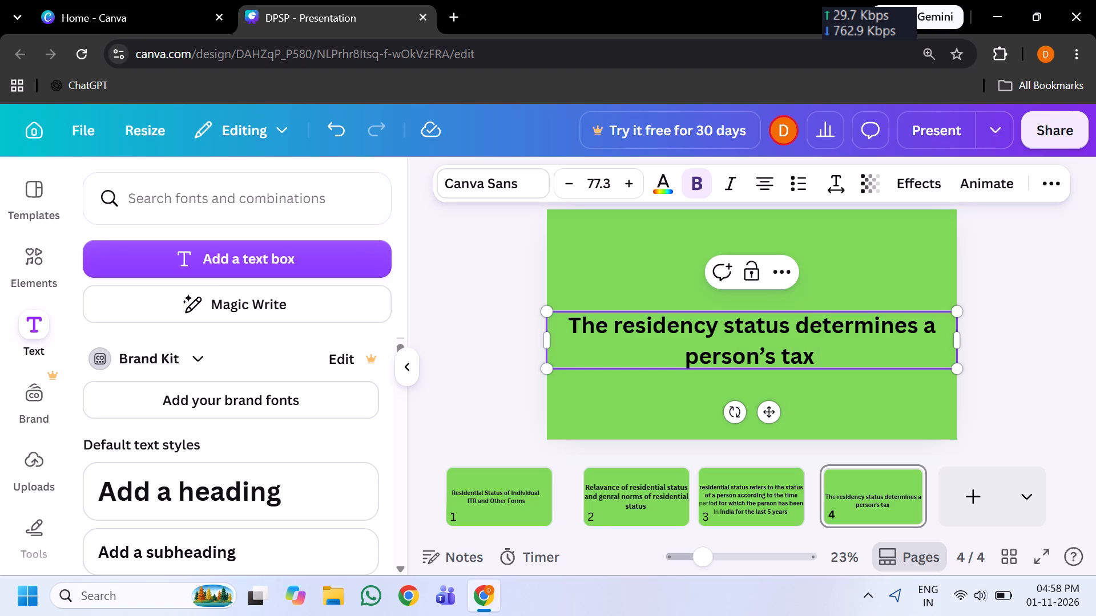
key(l)
text(iabi)
text(lity)
key(space)
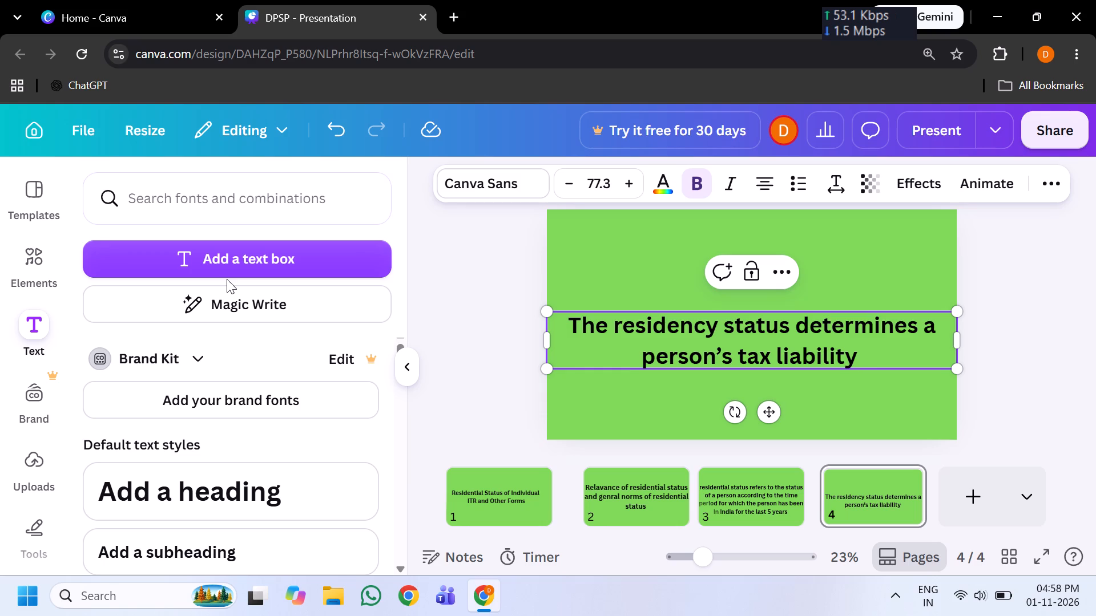
Continue the page 4 sentence with "in india under the indian income tax law".
text(in india)
key(space)
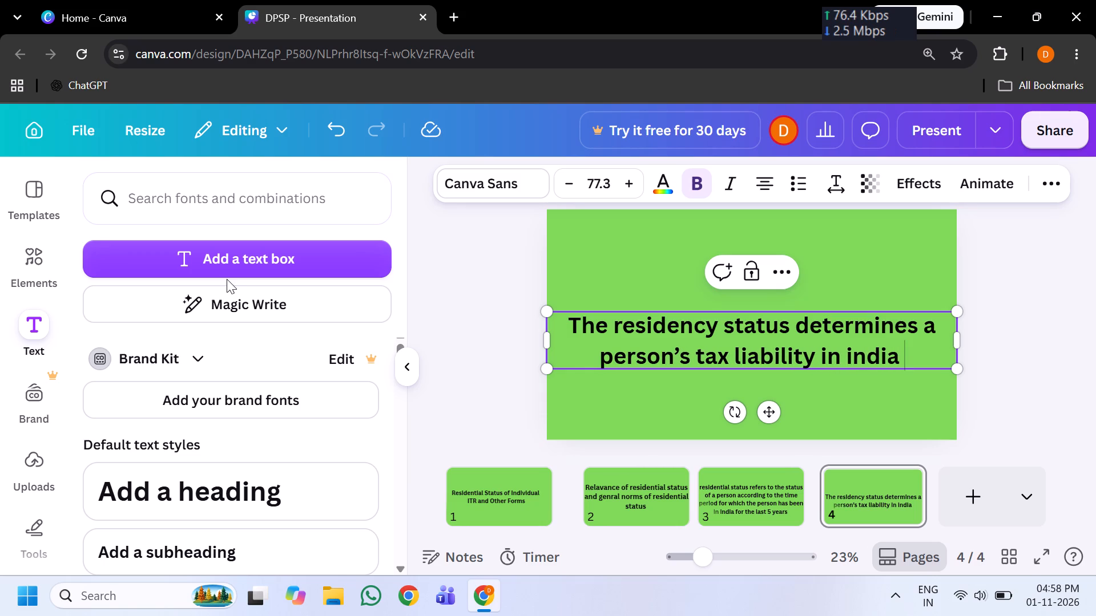
text(under)
key(space)
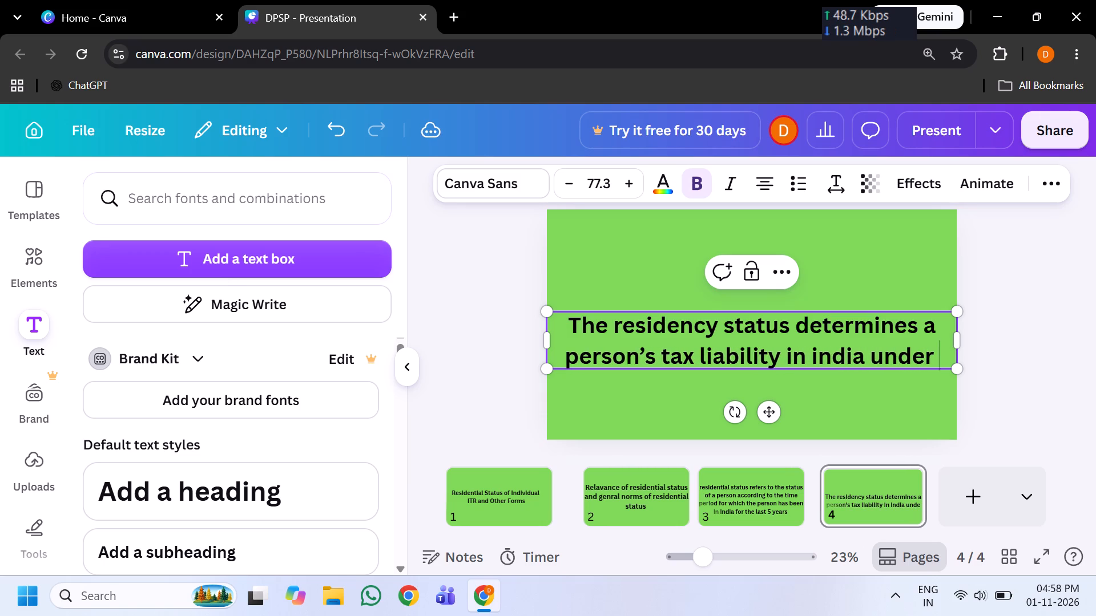
text(the)
key(space)
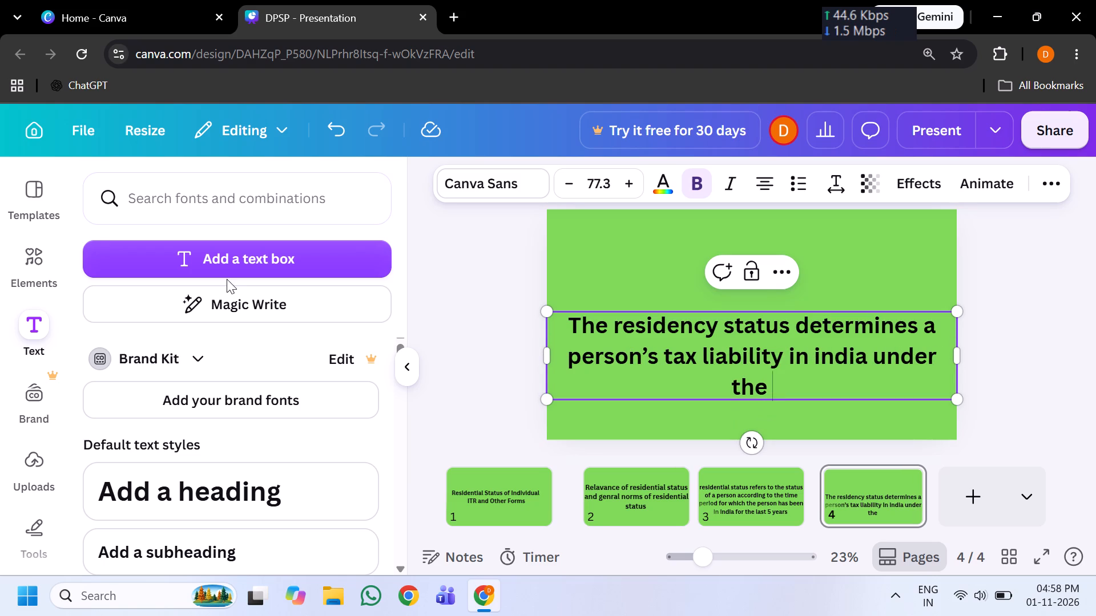
text(indian)
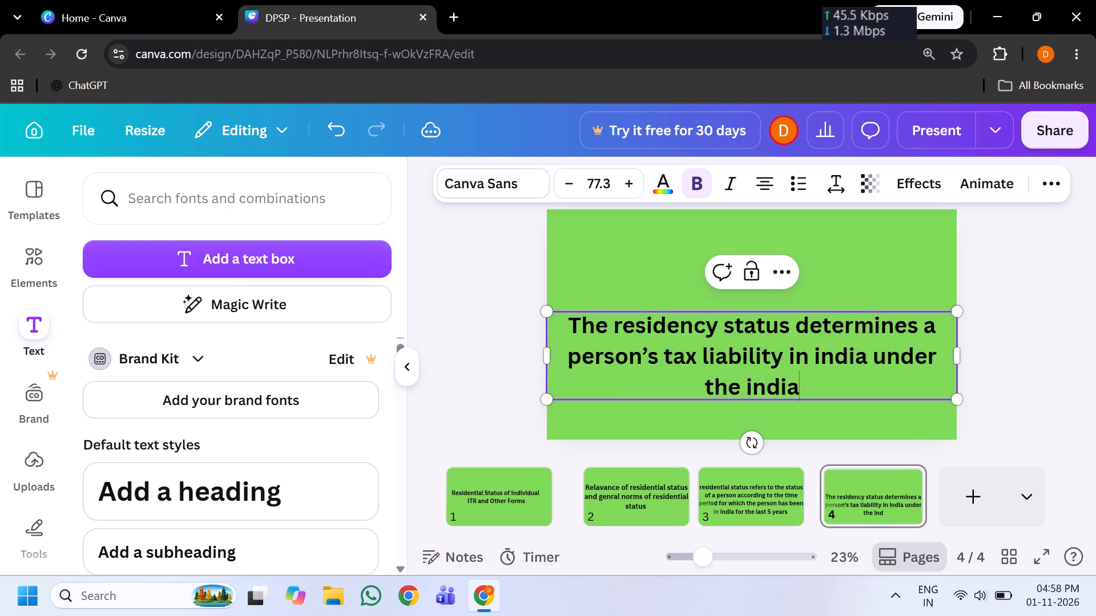
key(space)
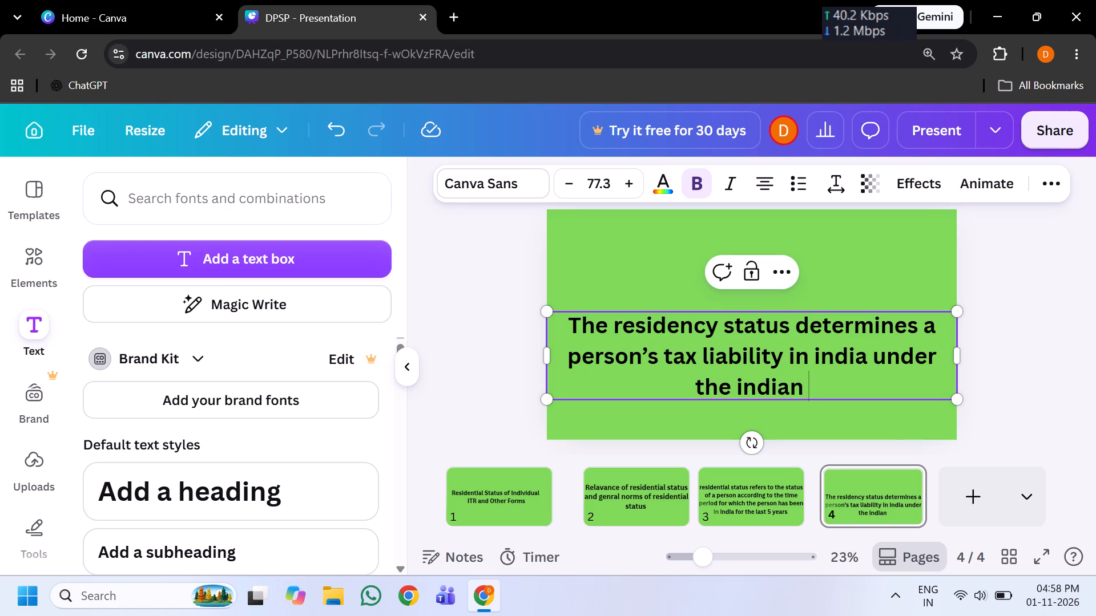
text(income tax la)
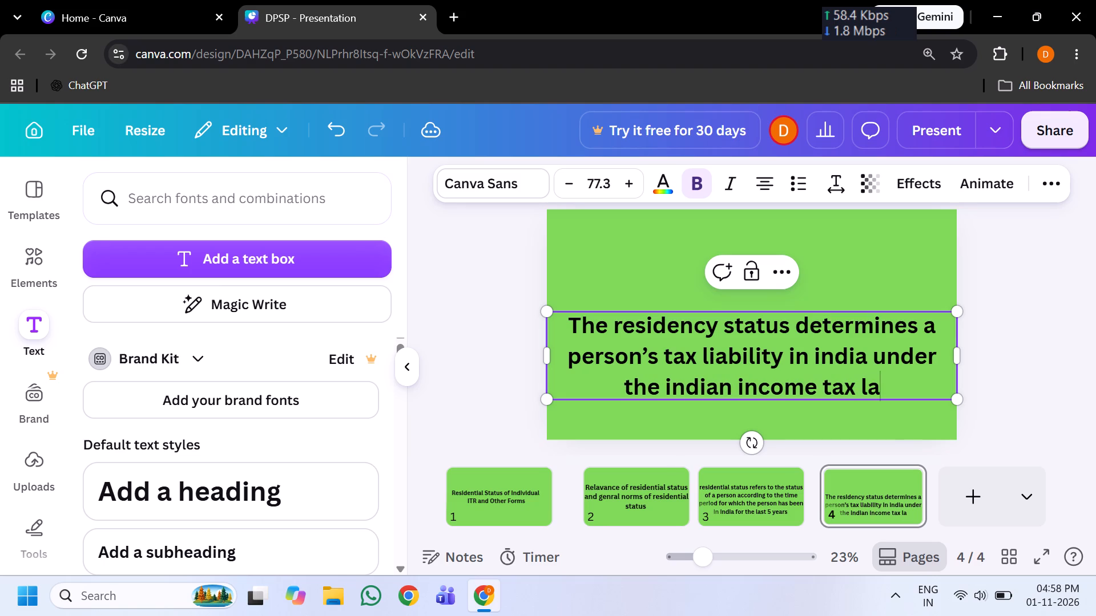
text(w)
key(space)
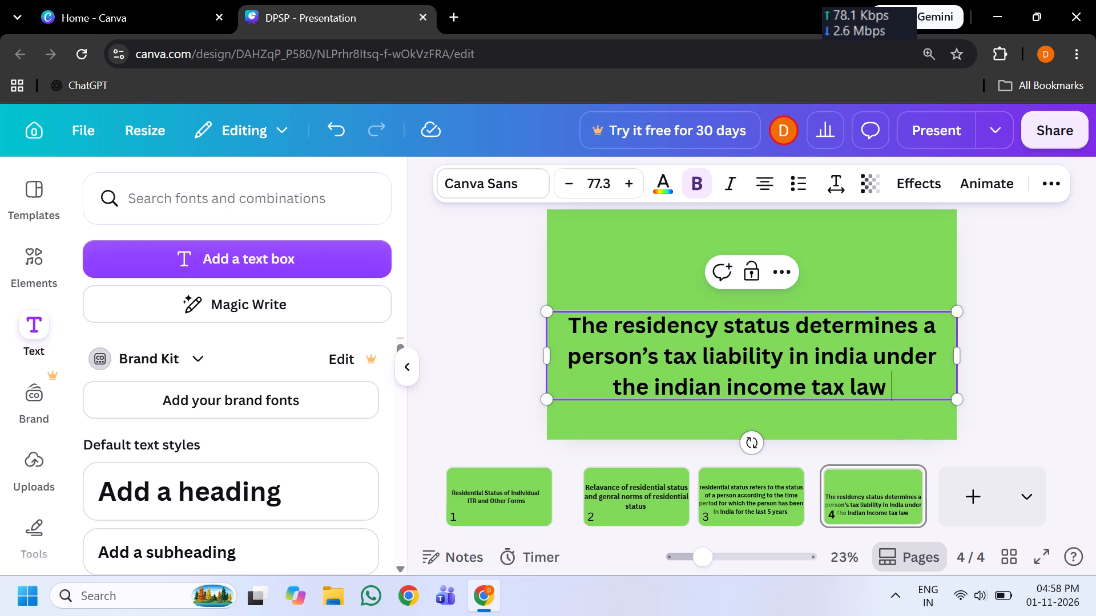
Finish the page 4 sentence with "for a particular tax year" and leave text editing.
text(for)
key(space)
text(a)
key(space)
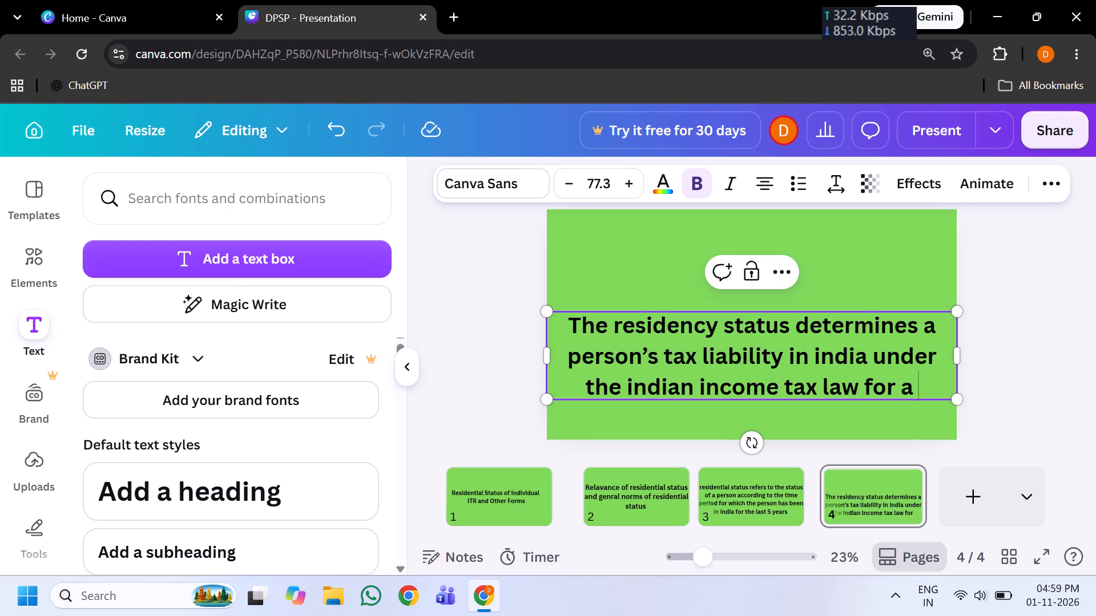
text(particular)
key(space)
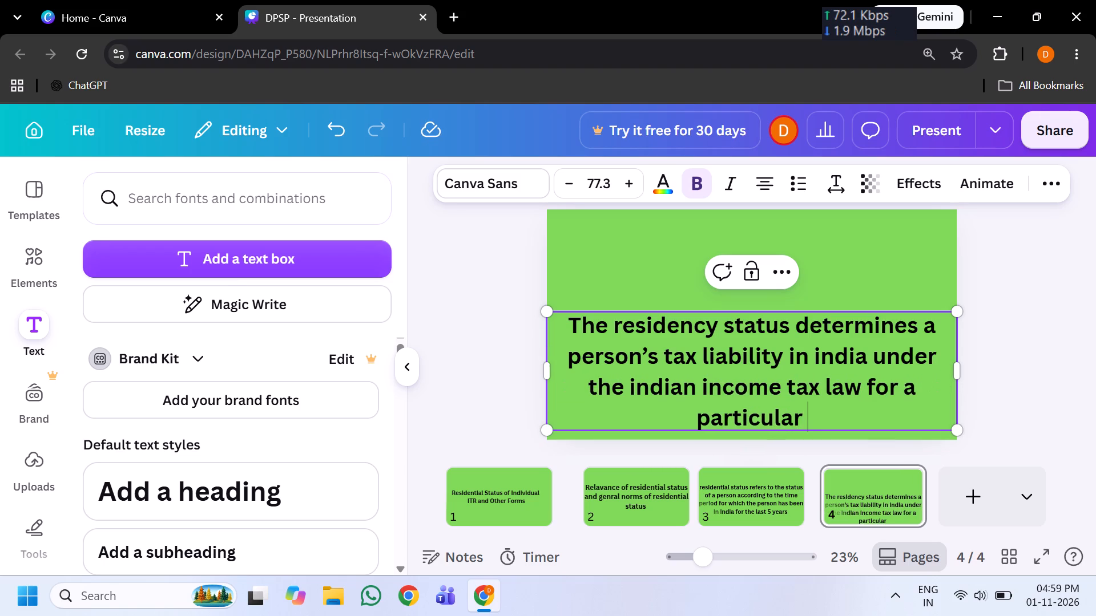
text(tax year)
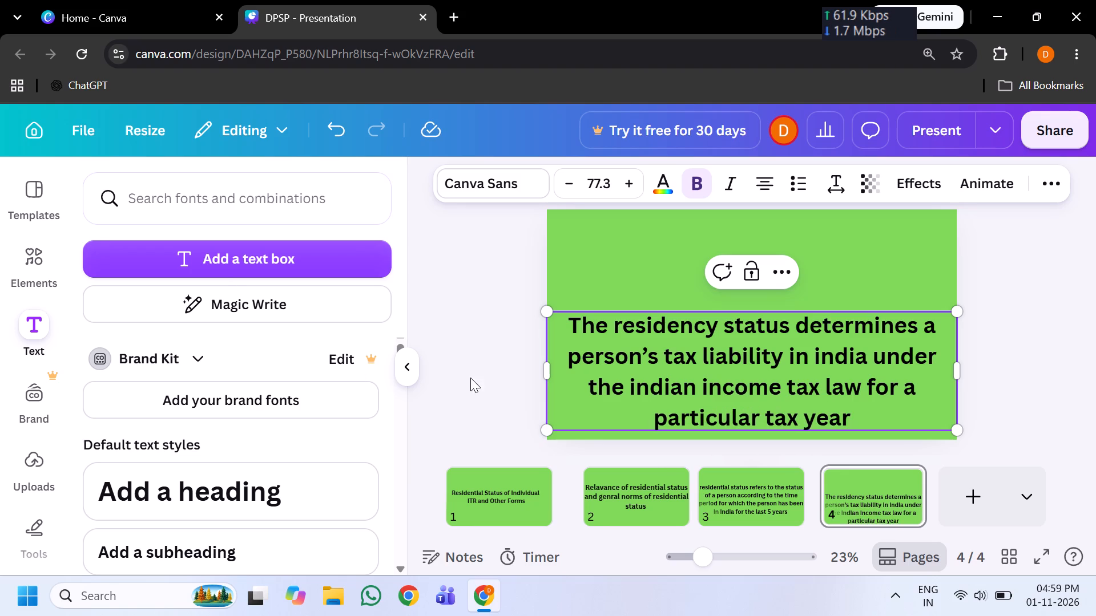
drag(1061, 399, 1028, 412)
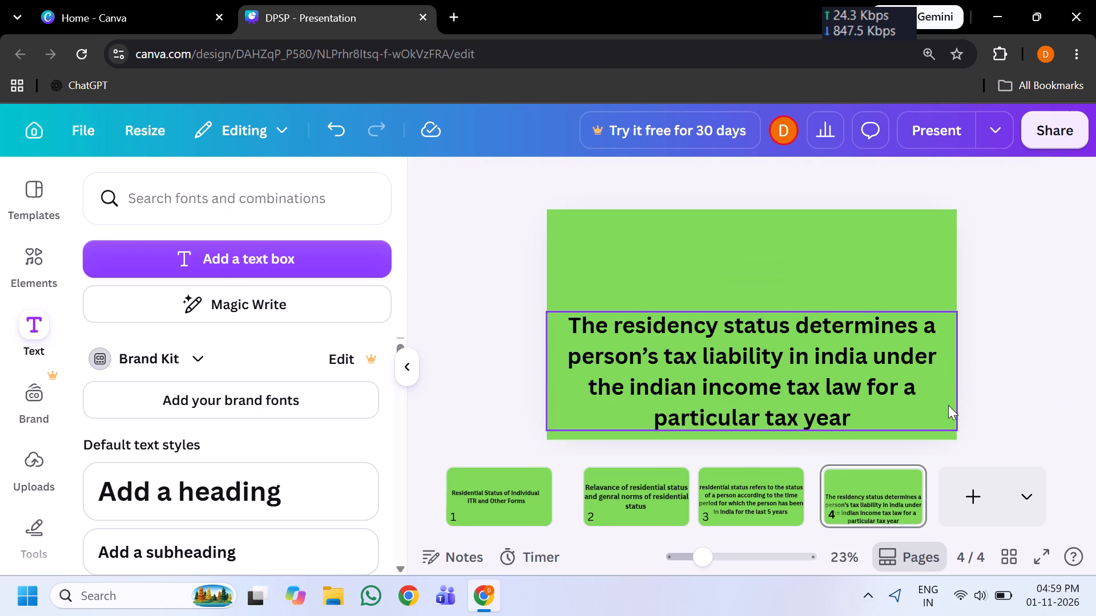
Move the paragraph on page 4 up so it sits centred on the page.
drag(925, 412, 924, 375)
Add a blank fifth page after page 4.
click(970, 488)
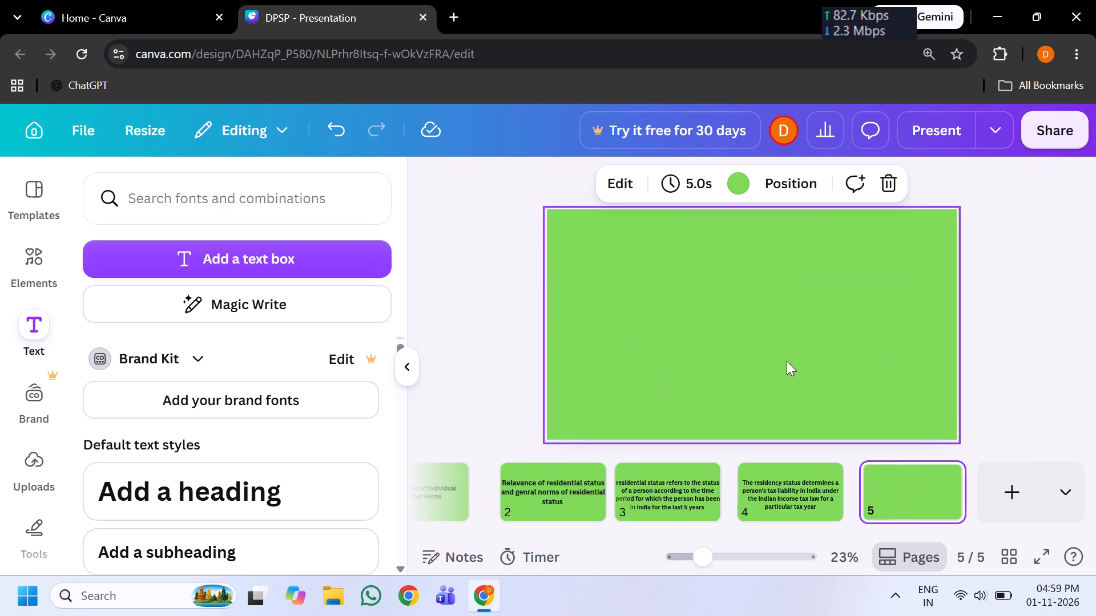
key(8)
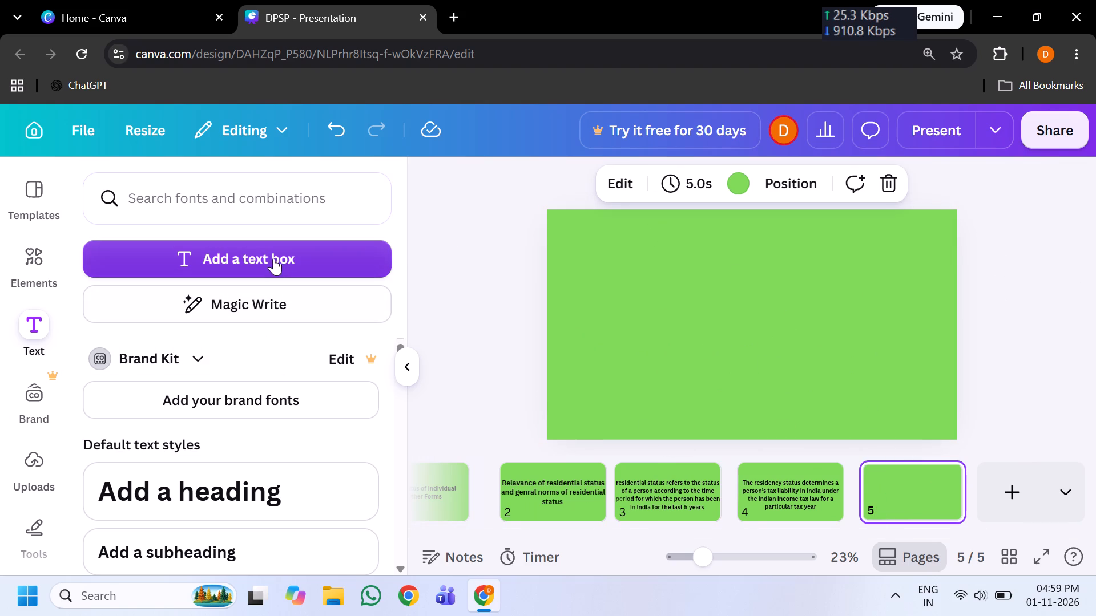
Add a text box to the blank fifth page.
click(257, 252)
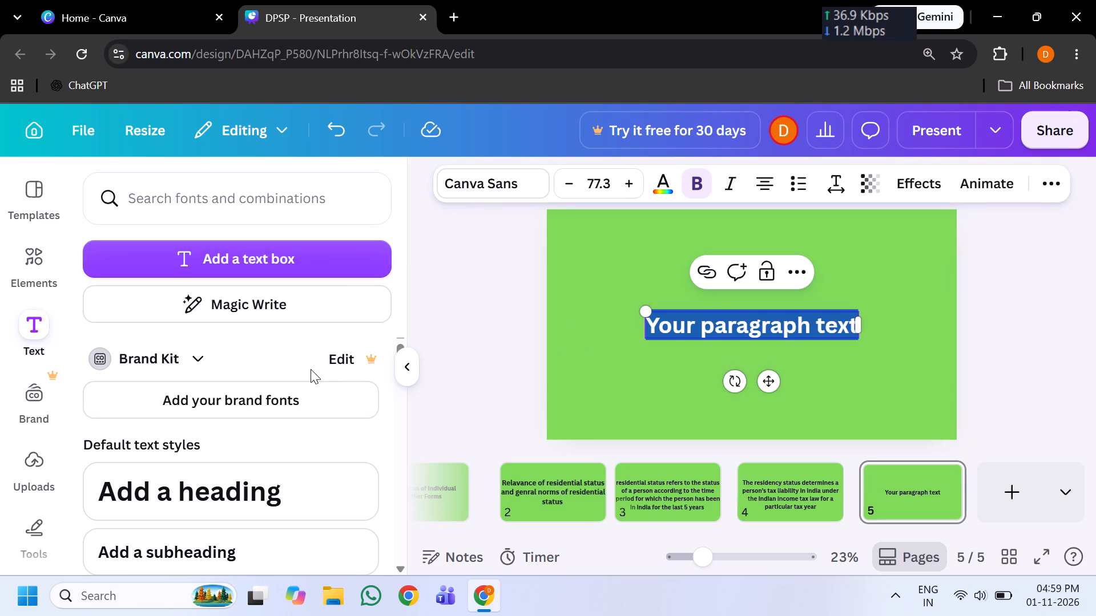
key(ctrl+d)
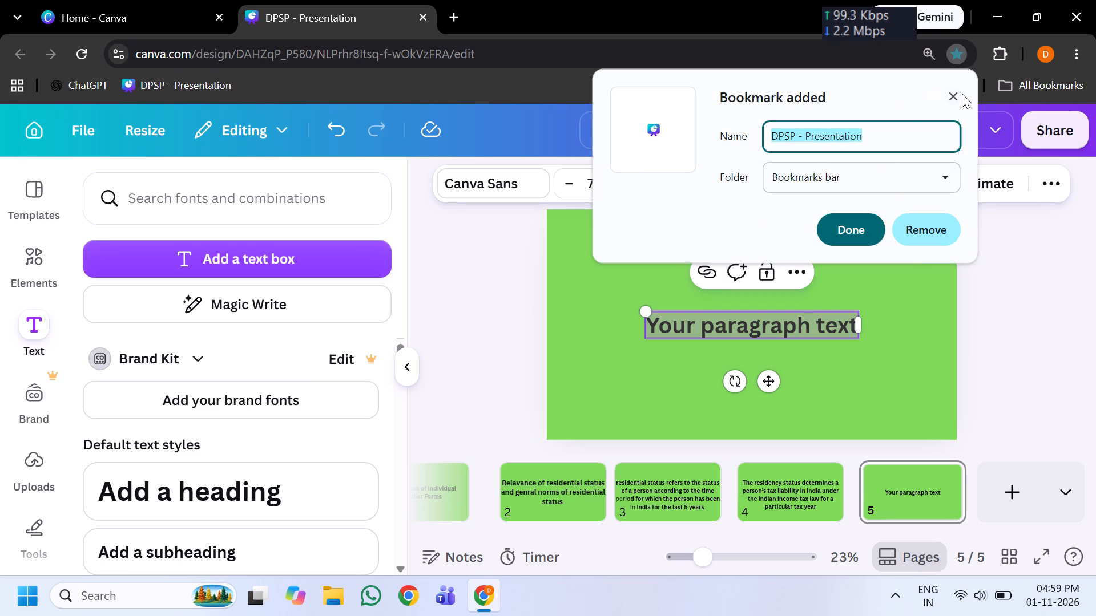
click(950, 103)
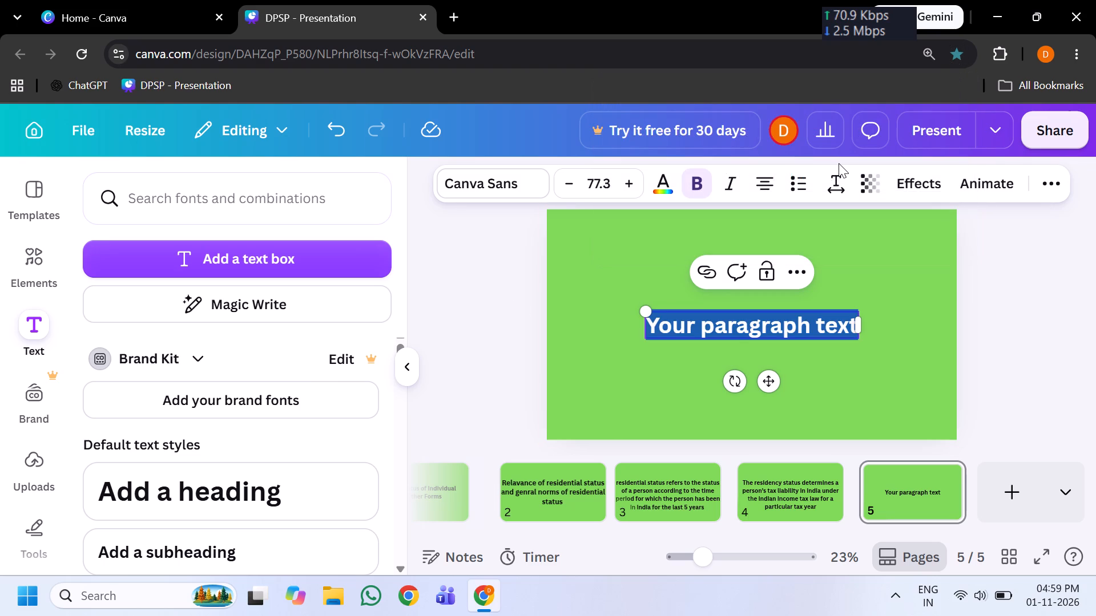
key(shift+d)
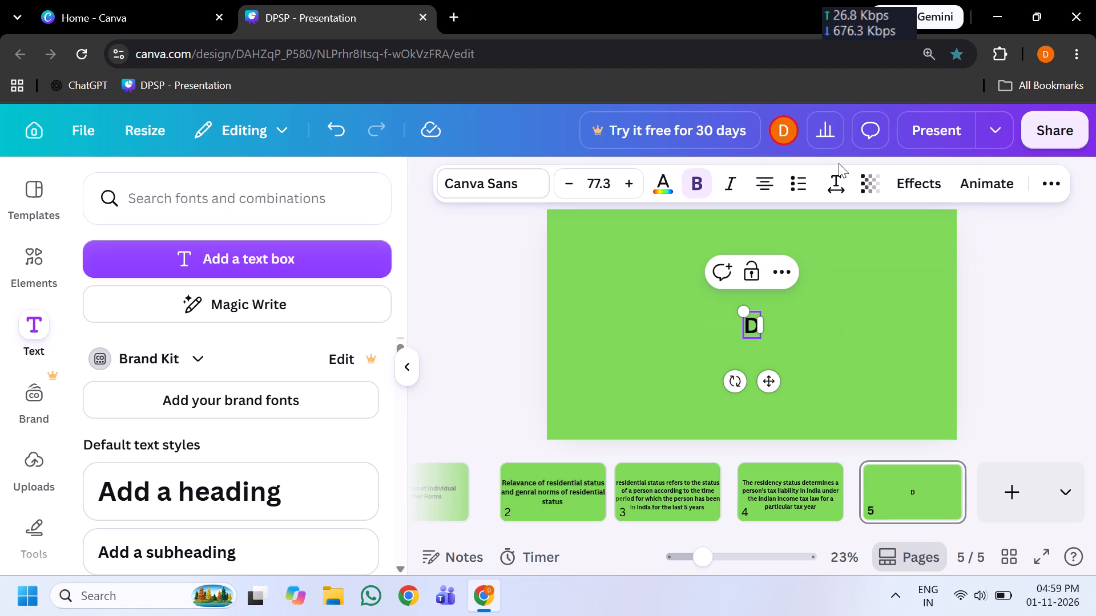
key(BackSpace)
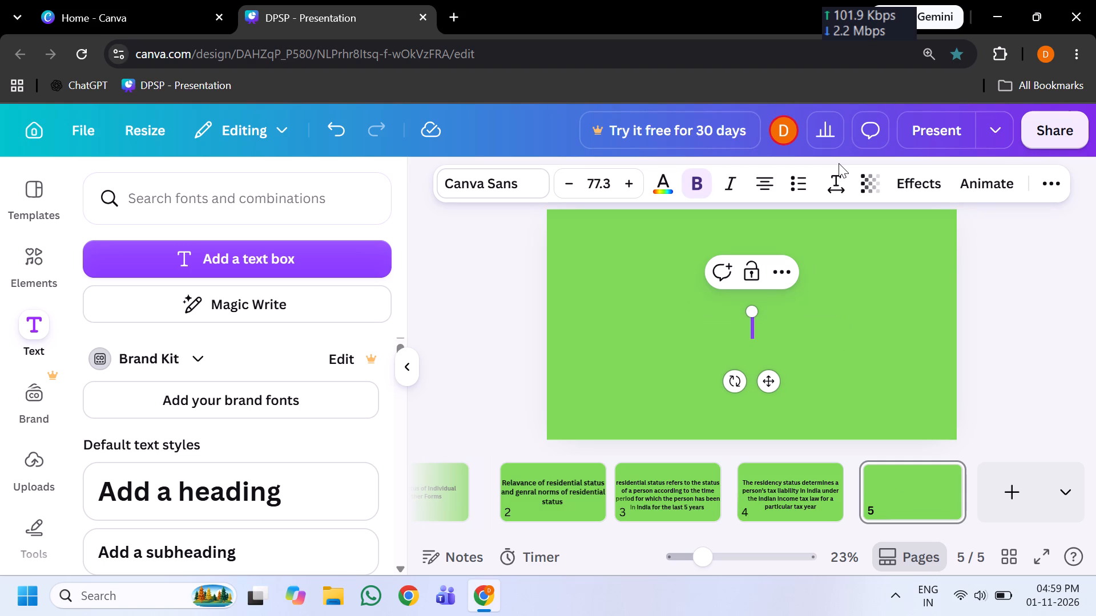
Replace the page 5 text box content with "Residential status of an individual".
text(Re)
key(s)
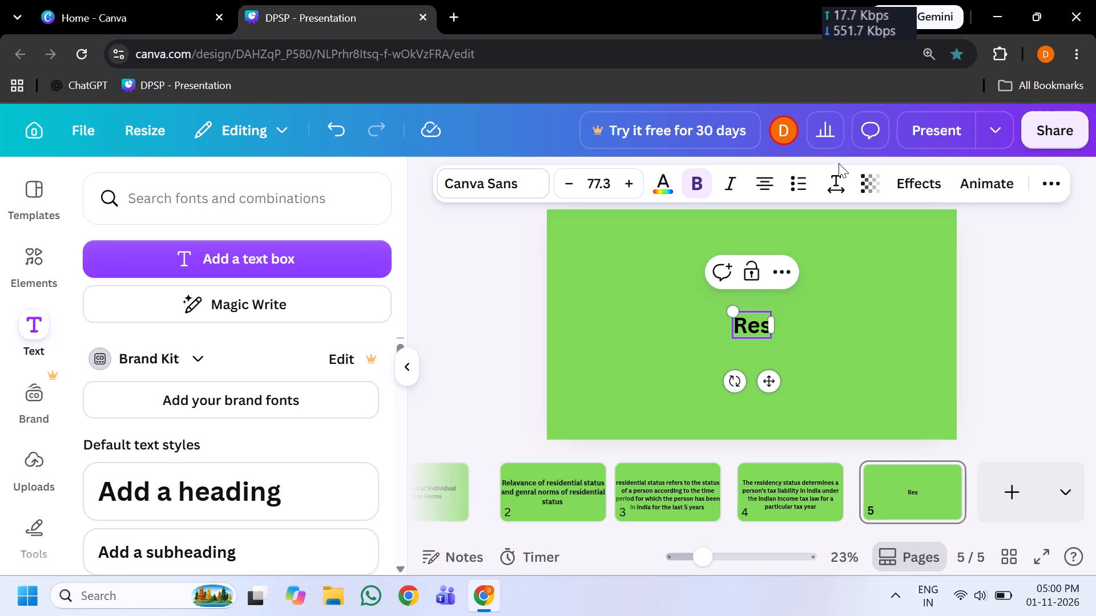
text(identi)
text(al)
key(space)
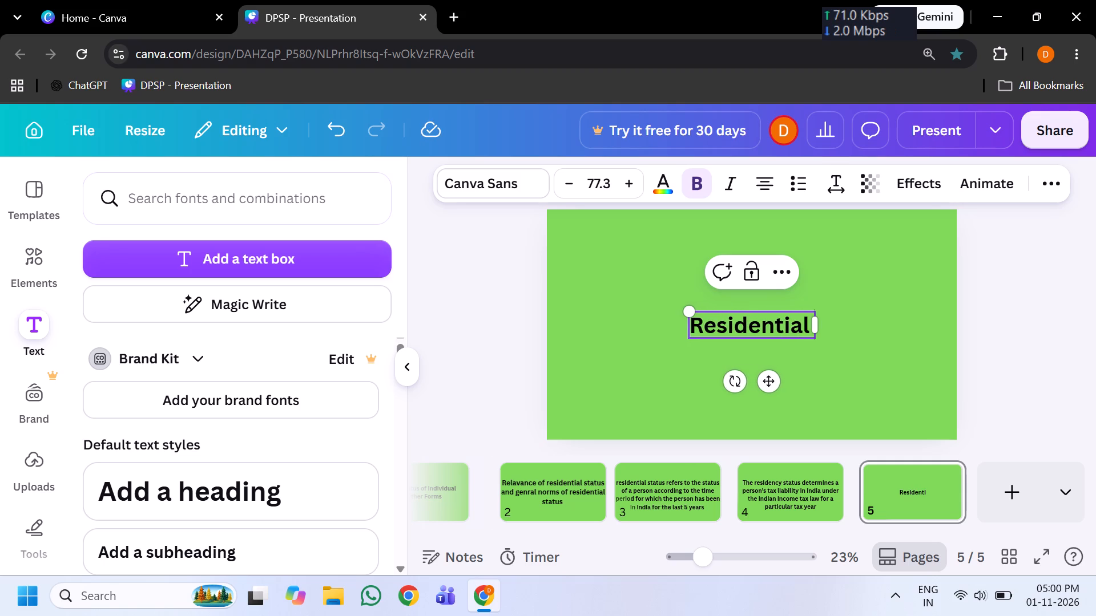
text(status)
key(space)
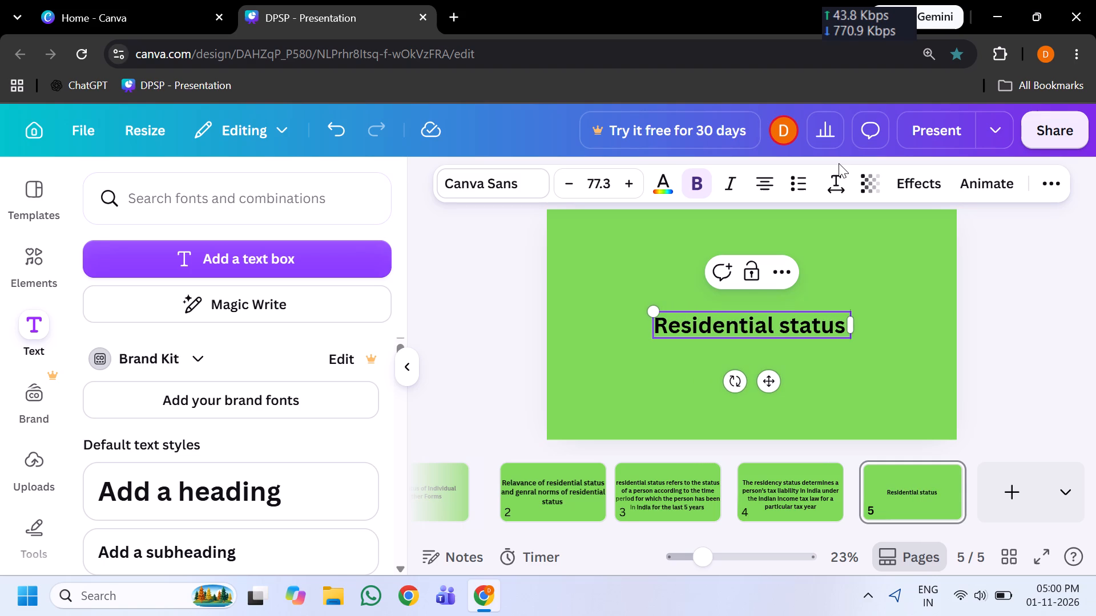
text(od)
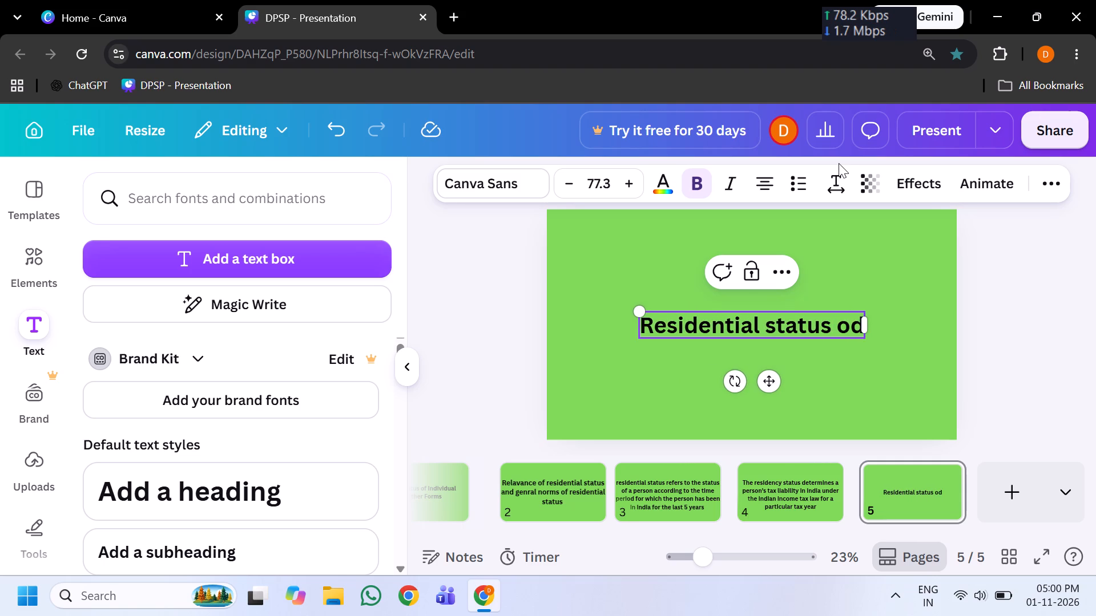
key(BackSpace)
text(f)
key(space)
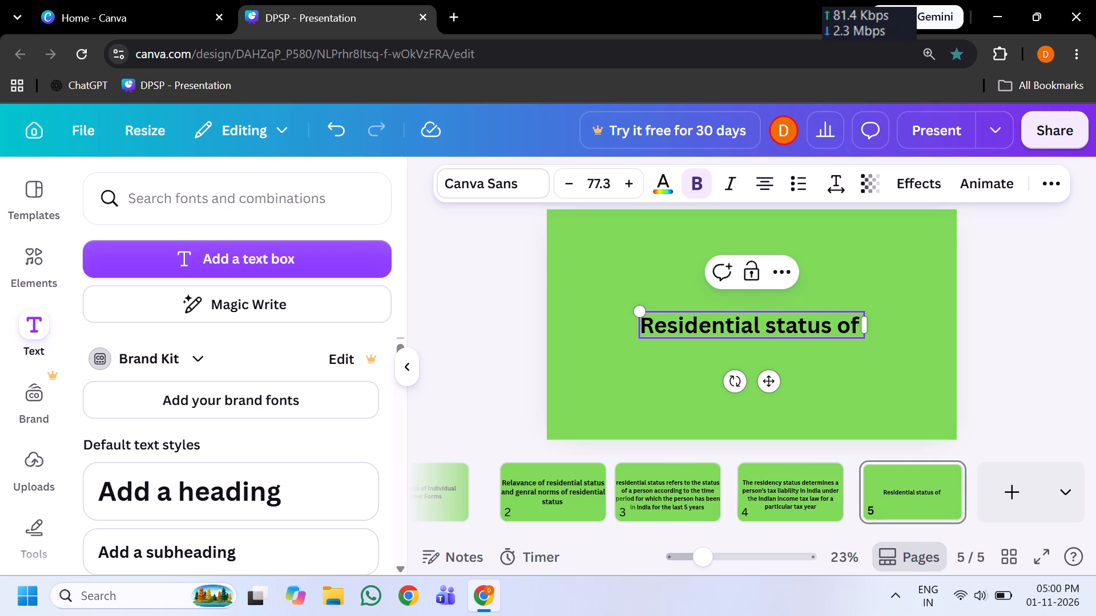
text(an)
key(space)
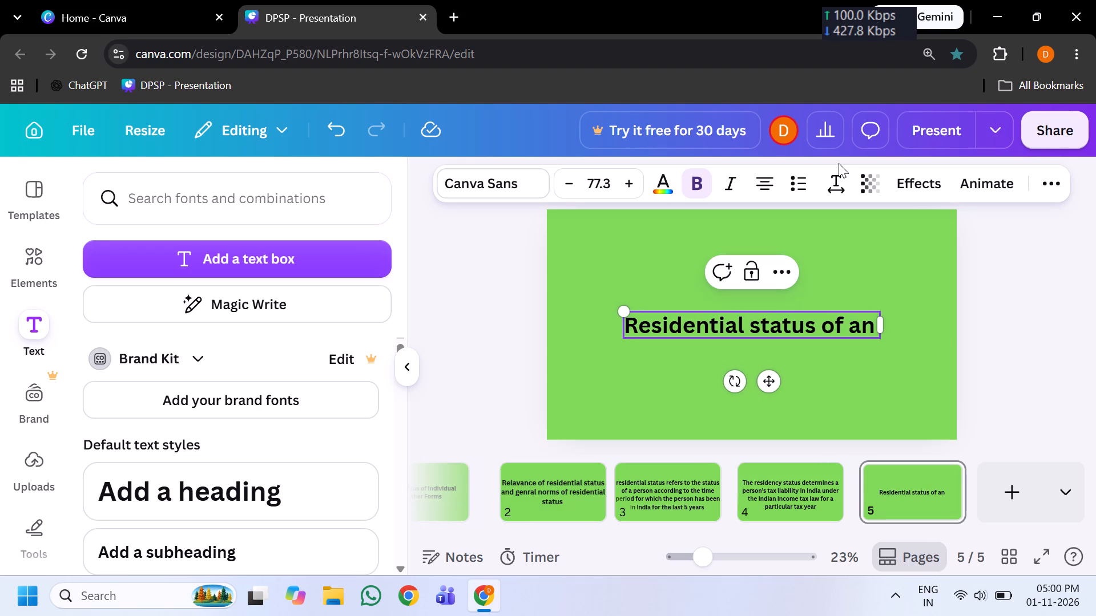
text(individual)
key(space)
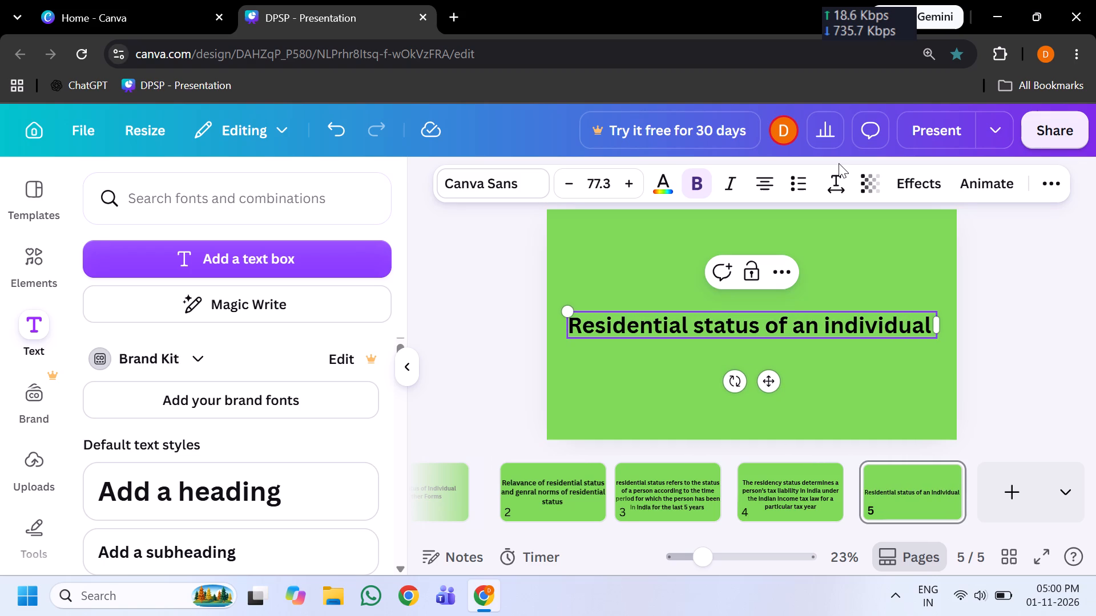
Continue the page 5 sentence with "will cover the financial year".
text(wi)
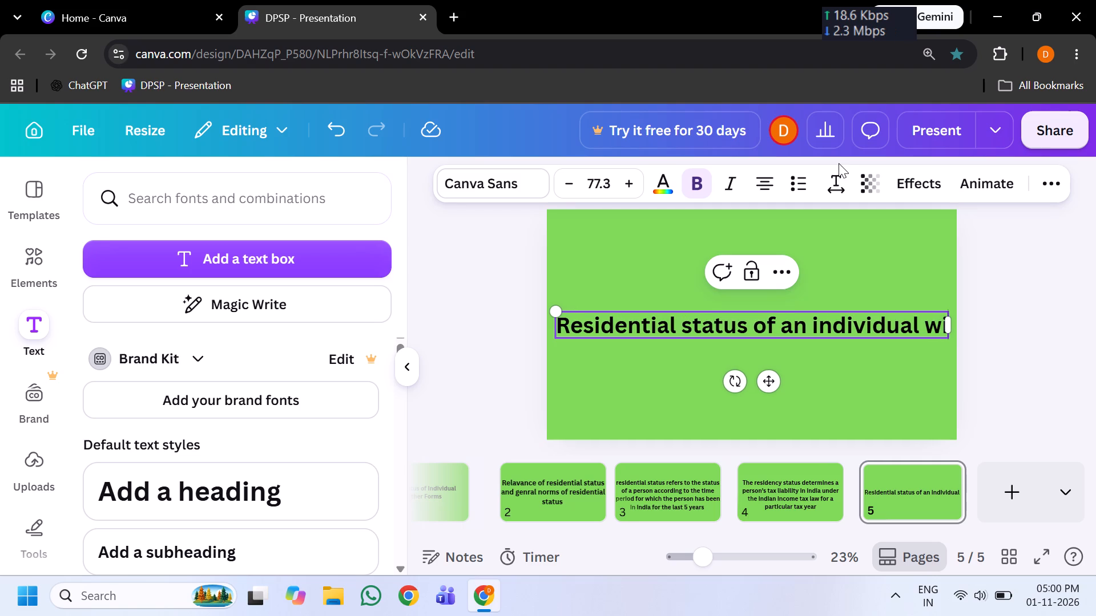
text(ll)
key(space)
text(cover)
key(space)
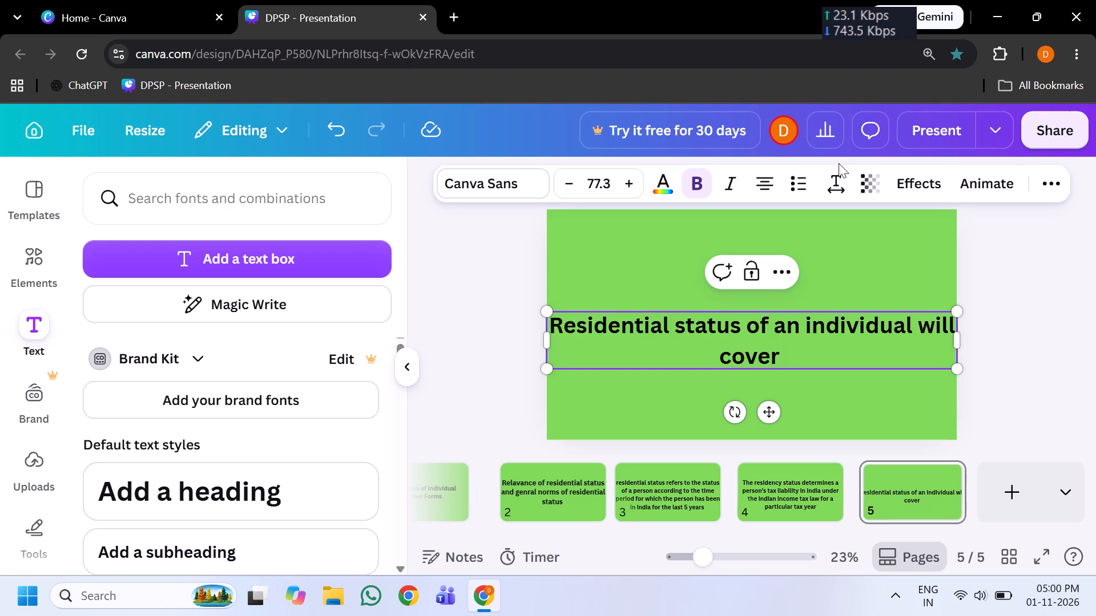
text(the)
key(space)
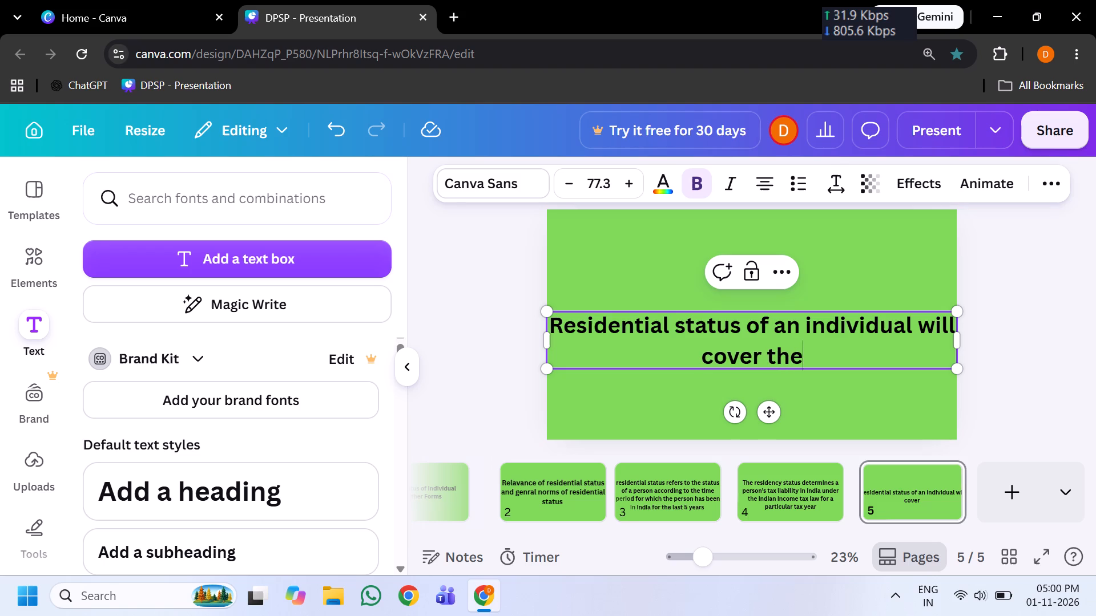
text(finan)
text(cial)
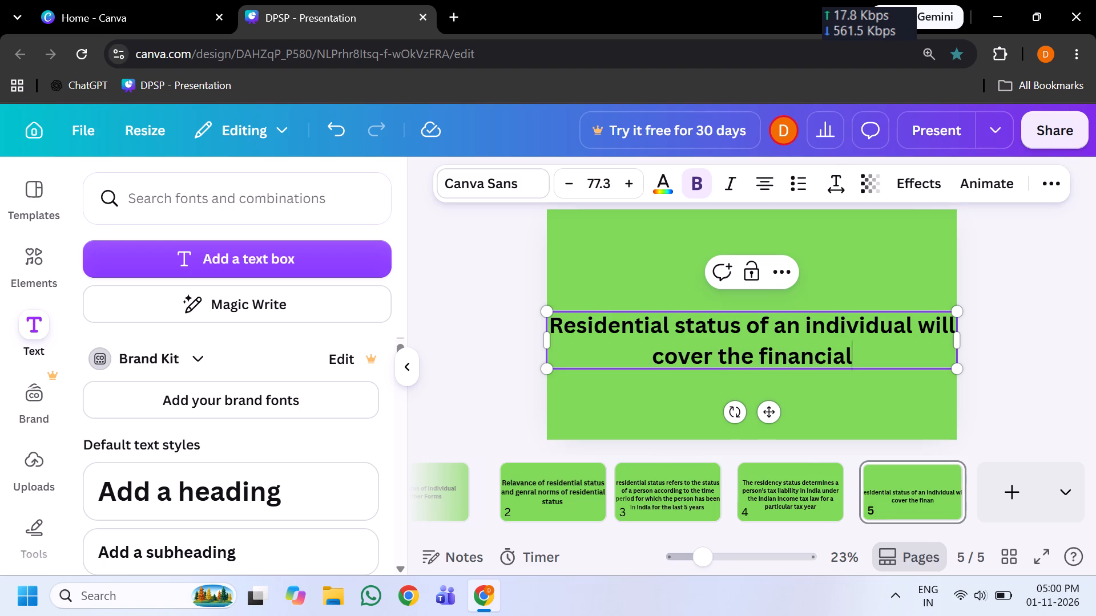
key(space)
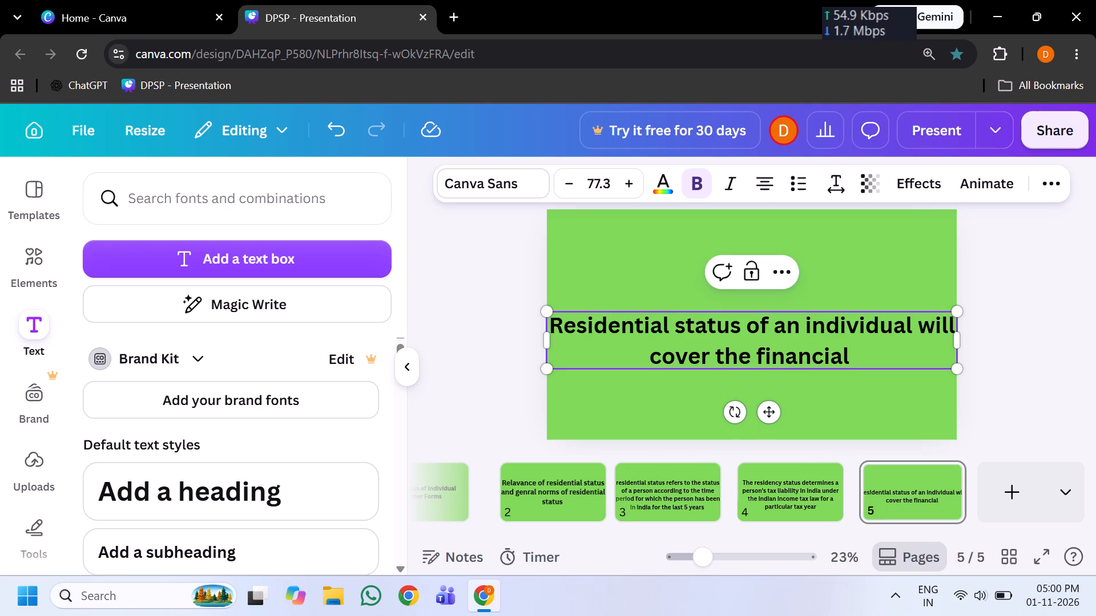
text(yearc)
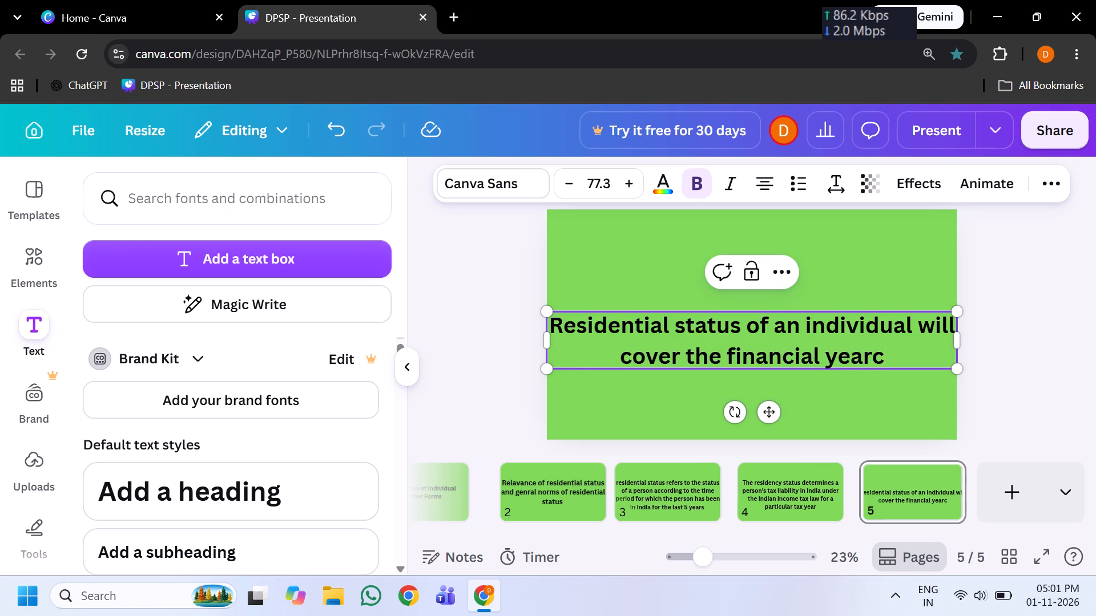
key(BackSpace)
key(space)
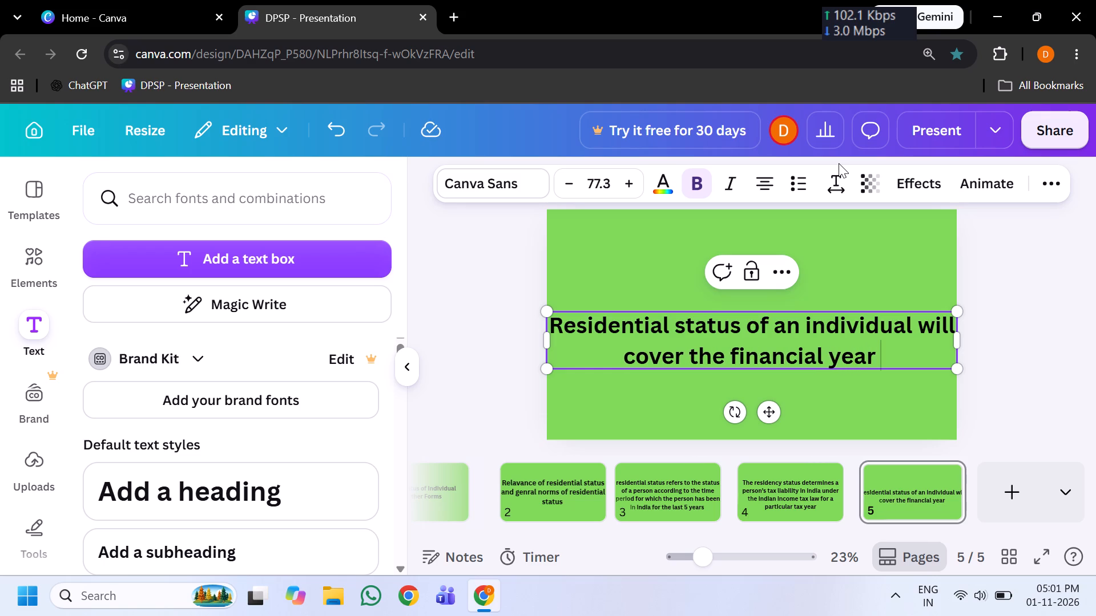
Continue the page 5 sentence with "of an individual and as well as".
text(of an)
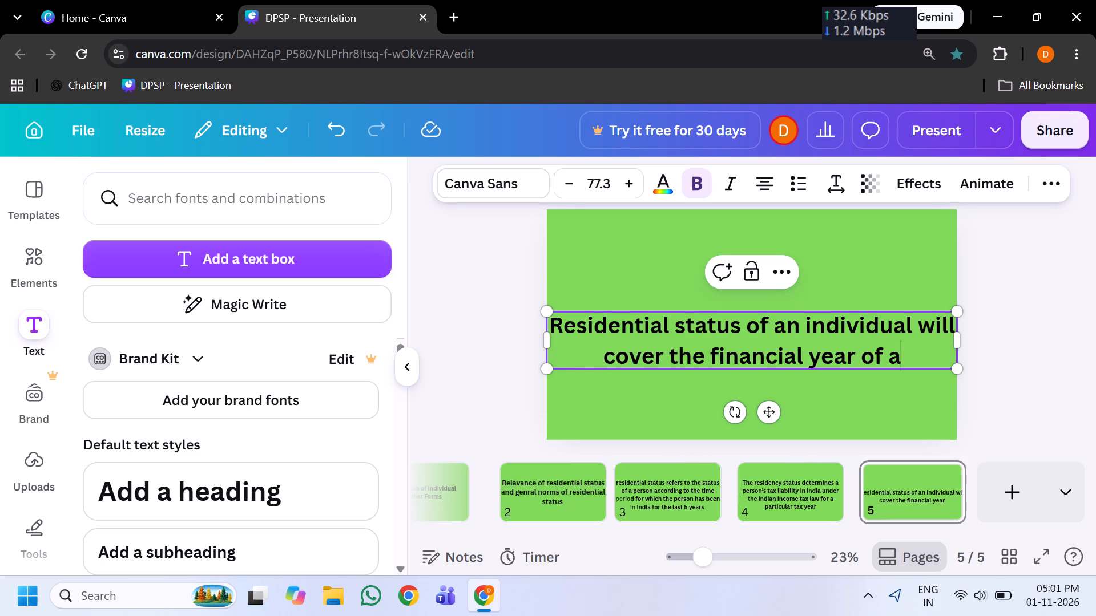
key(space)
text(individual)
key(space)
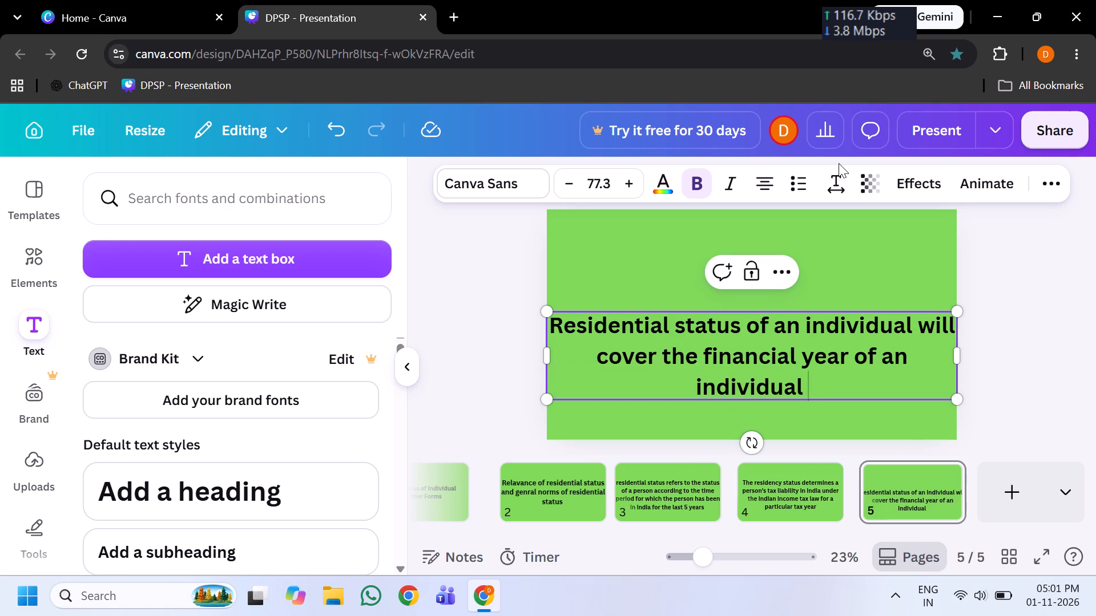
text(an)
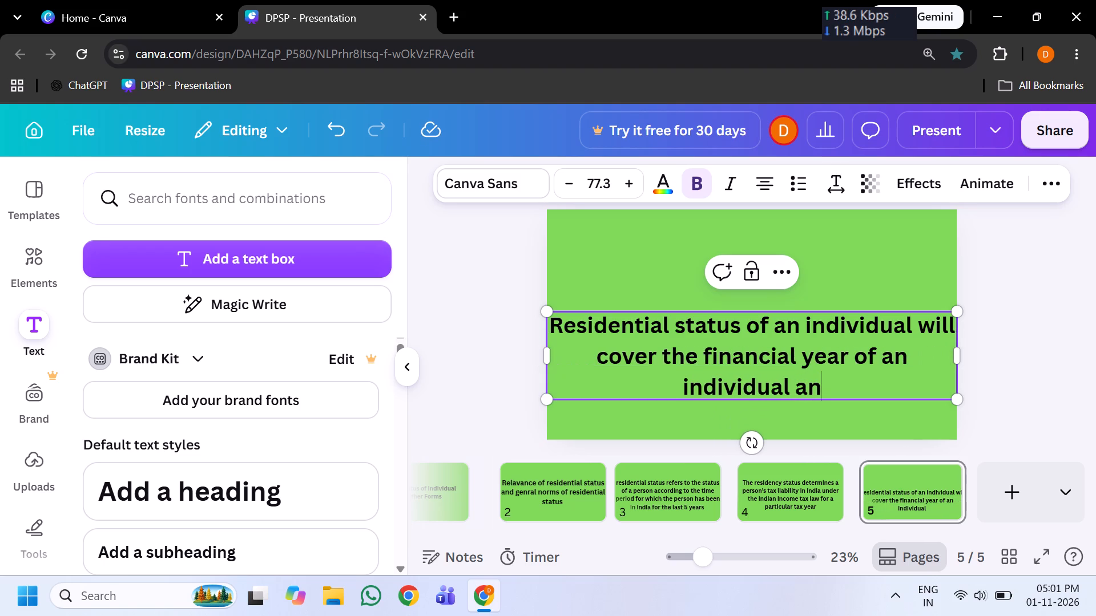
text(d as)
key(space)
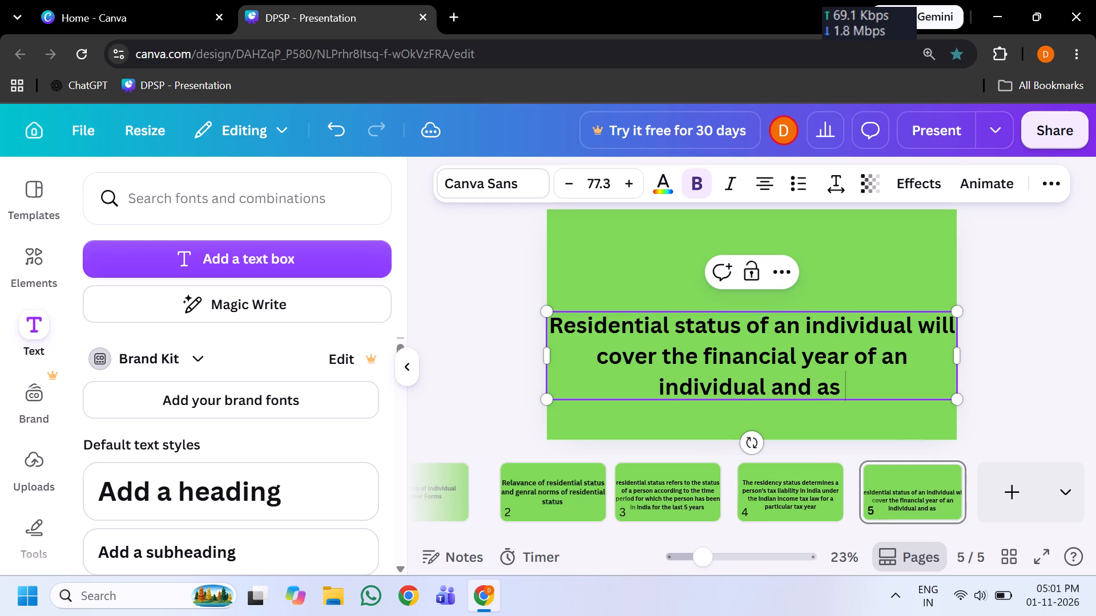
text(we)
text(ll)
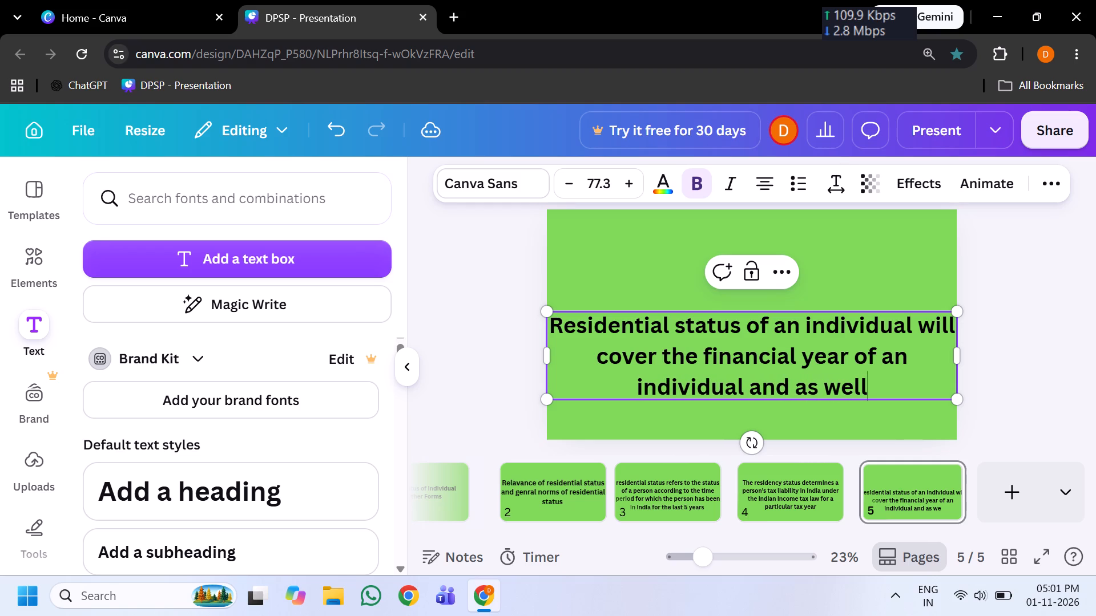
key(space)
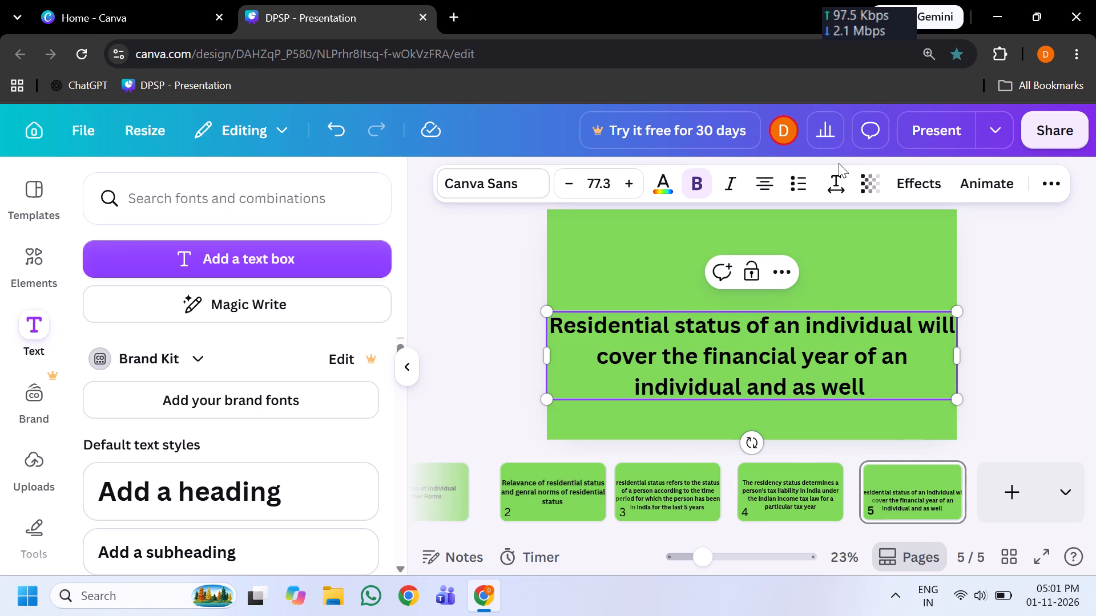
text(as)
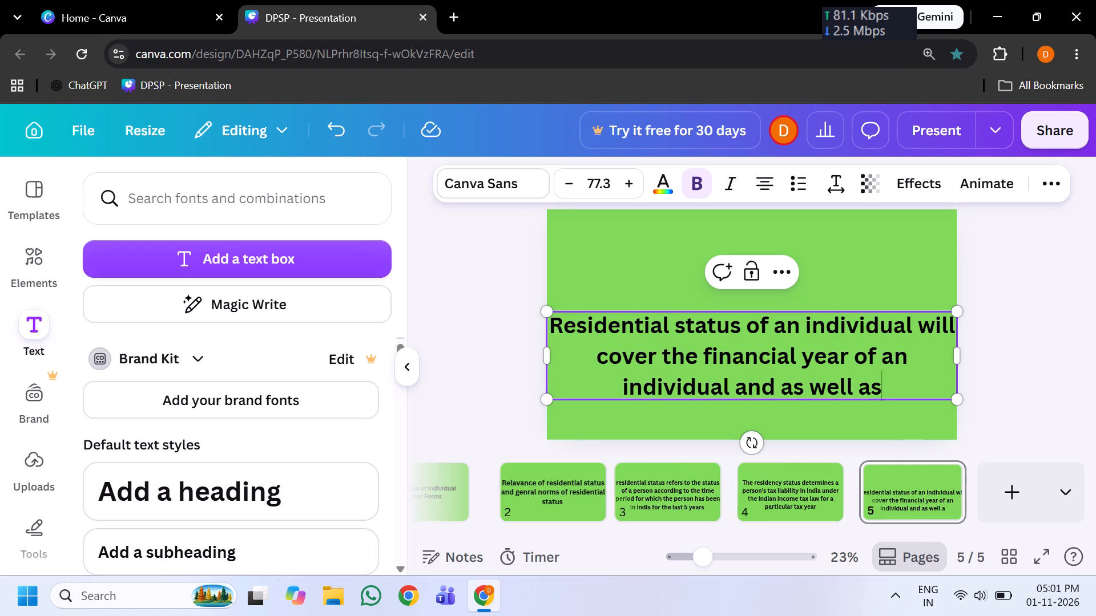
key(space)
Continue the page 5 sentence with "his/her".
text(his)
key(space)
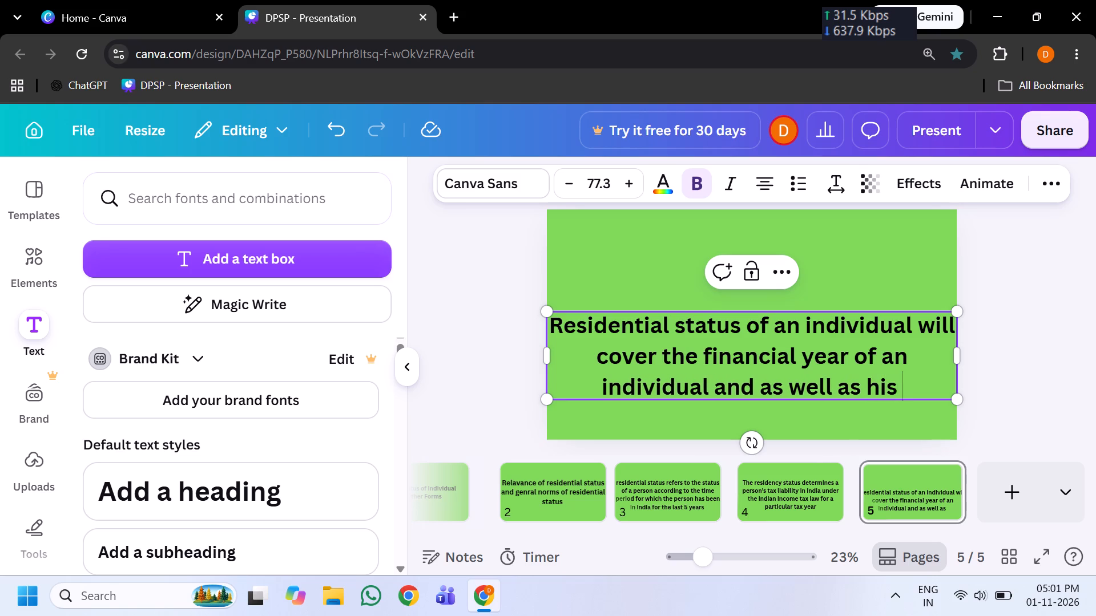
key(BackSpace)
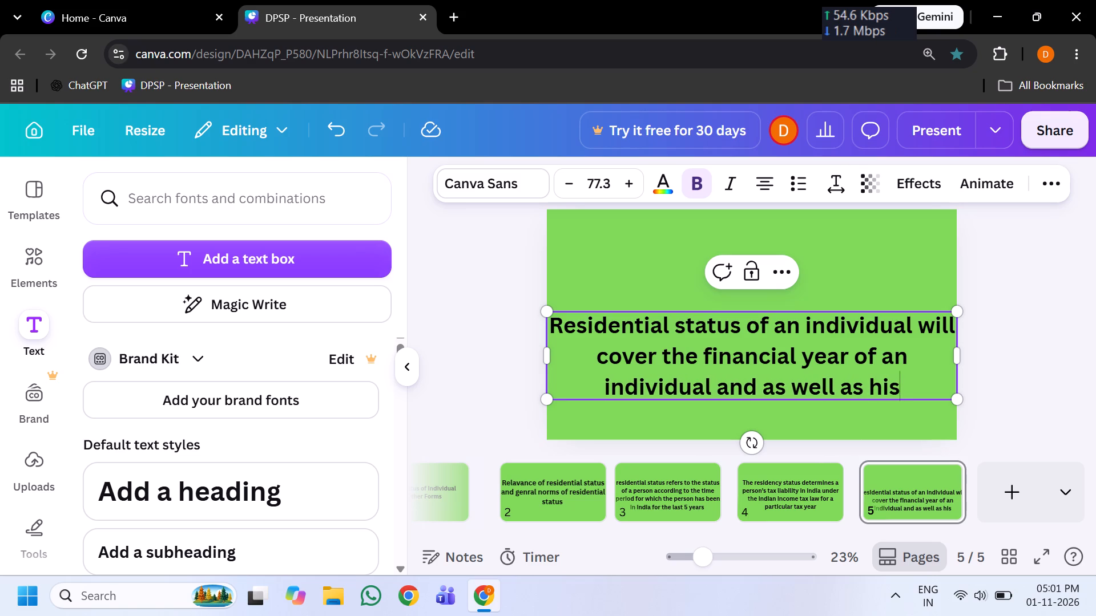
key(shift+bar)
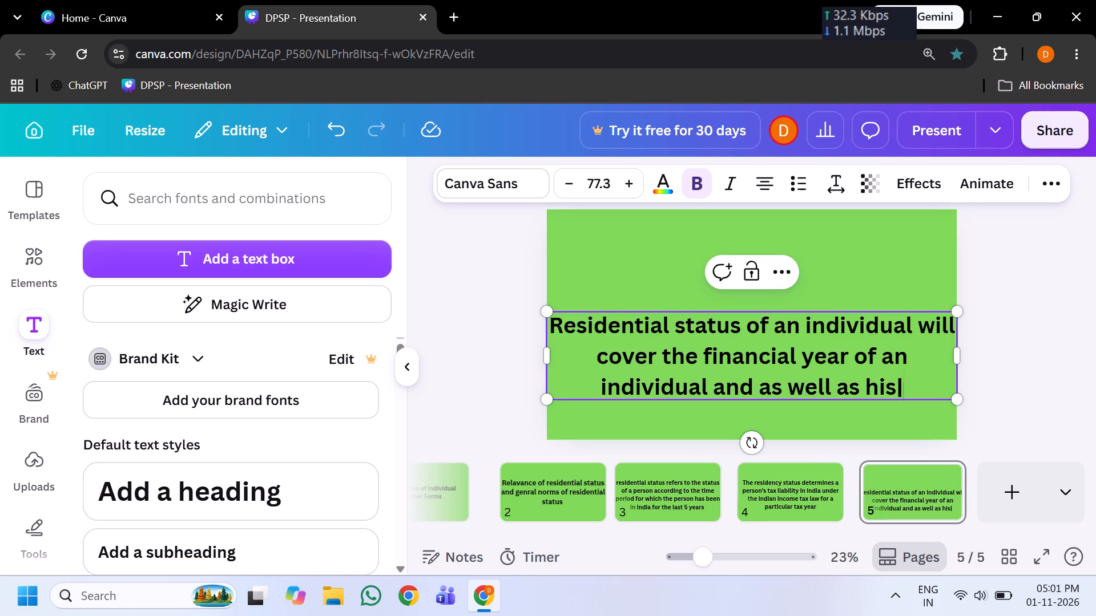
key(BackSpace)
key(backslash)
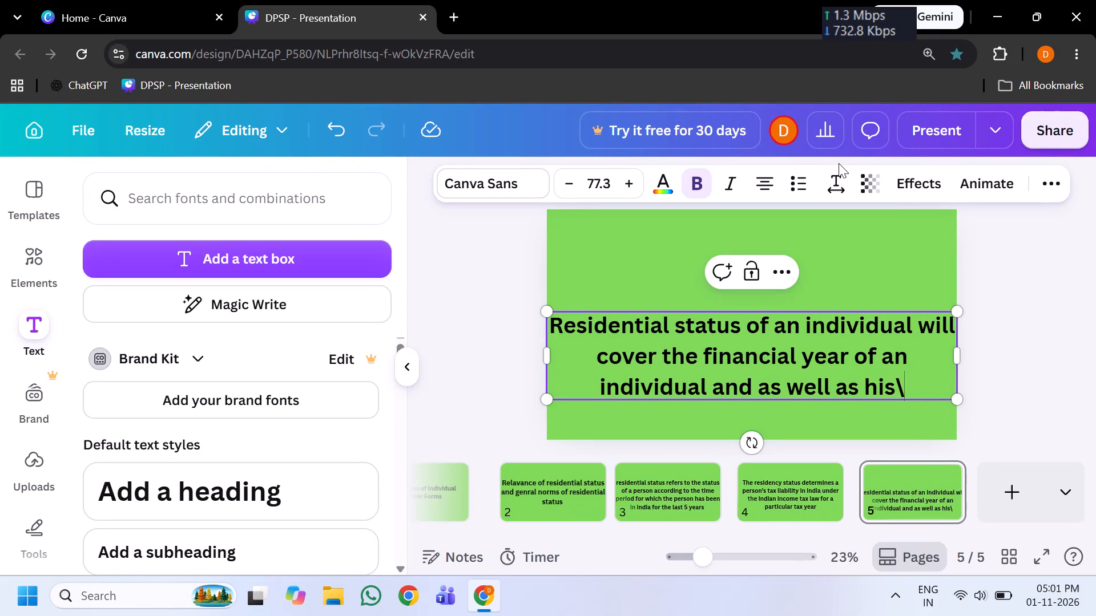
key(BackSpace)
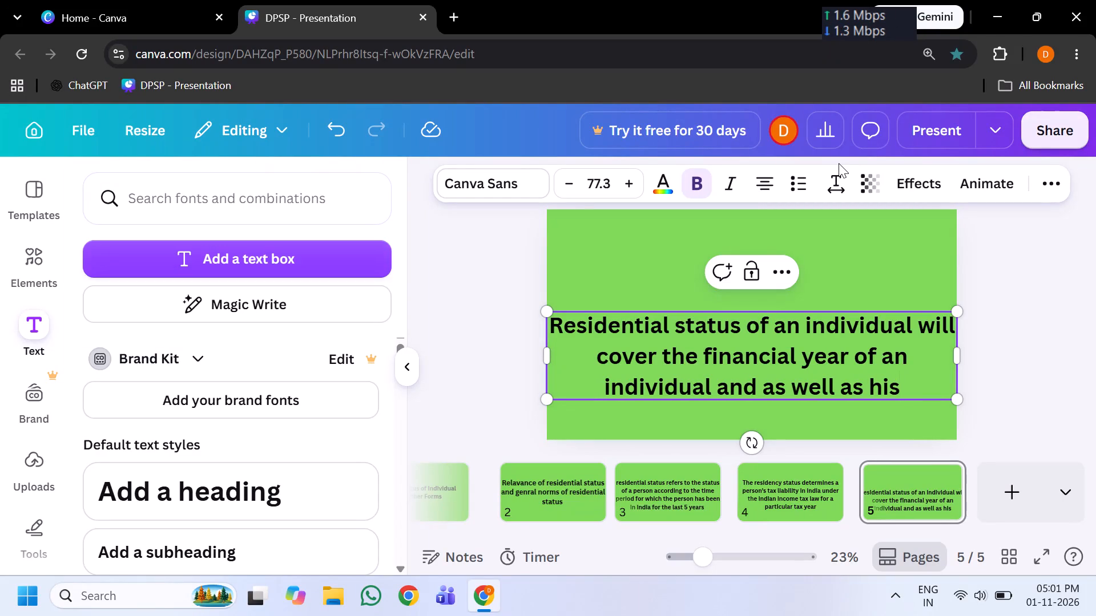
key(shift+question)
key(BackSpace)
key(slash)
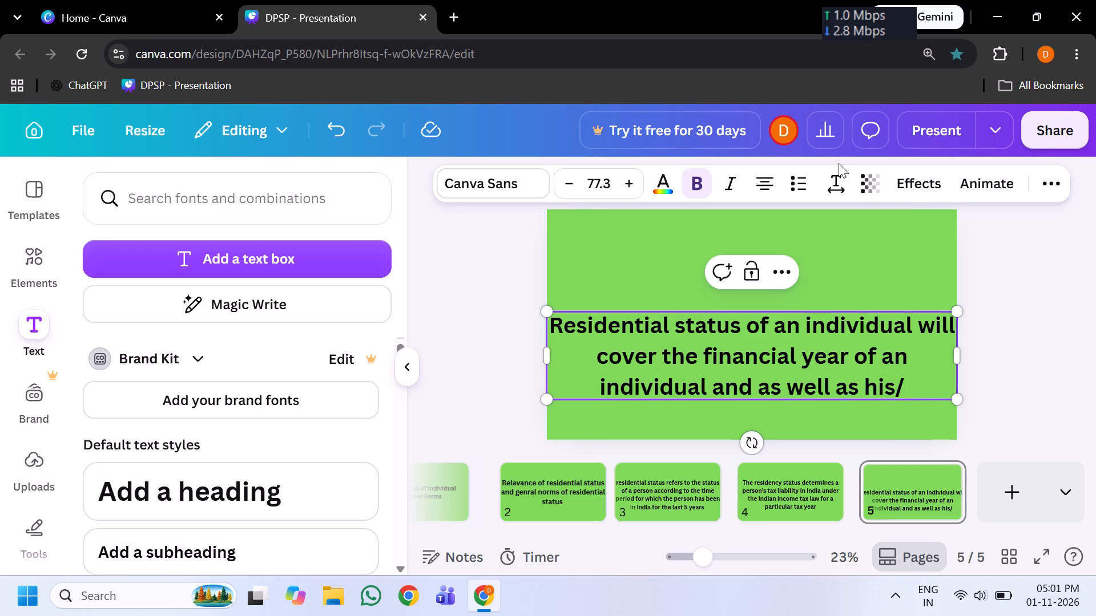
key(h)
text(er)
key(space)
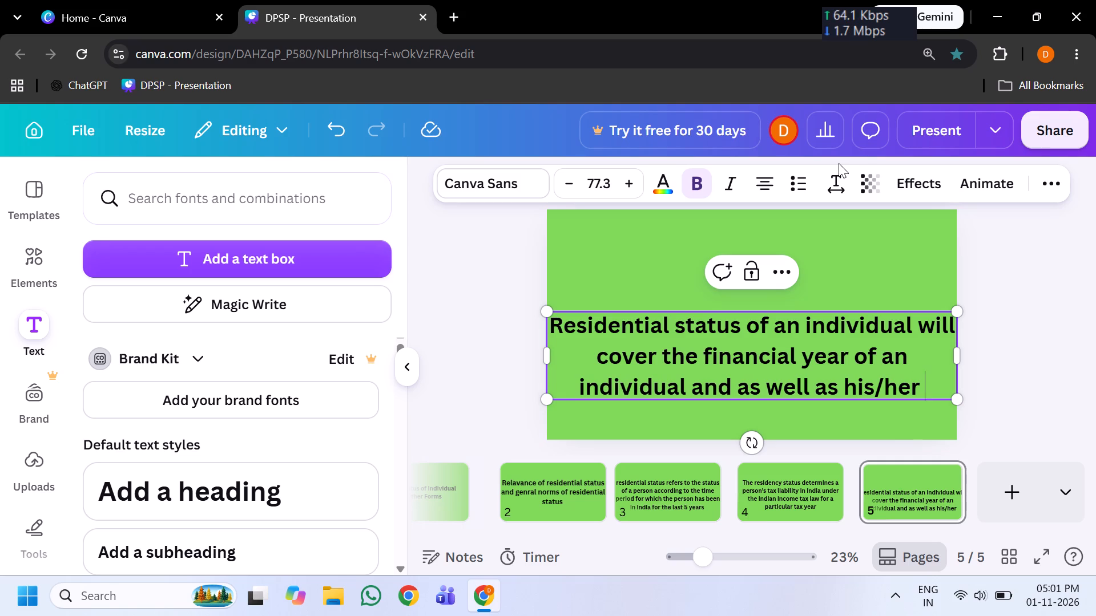
Complete the page 5 sentence with "previous years of stay".
text(previ)
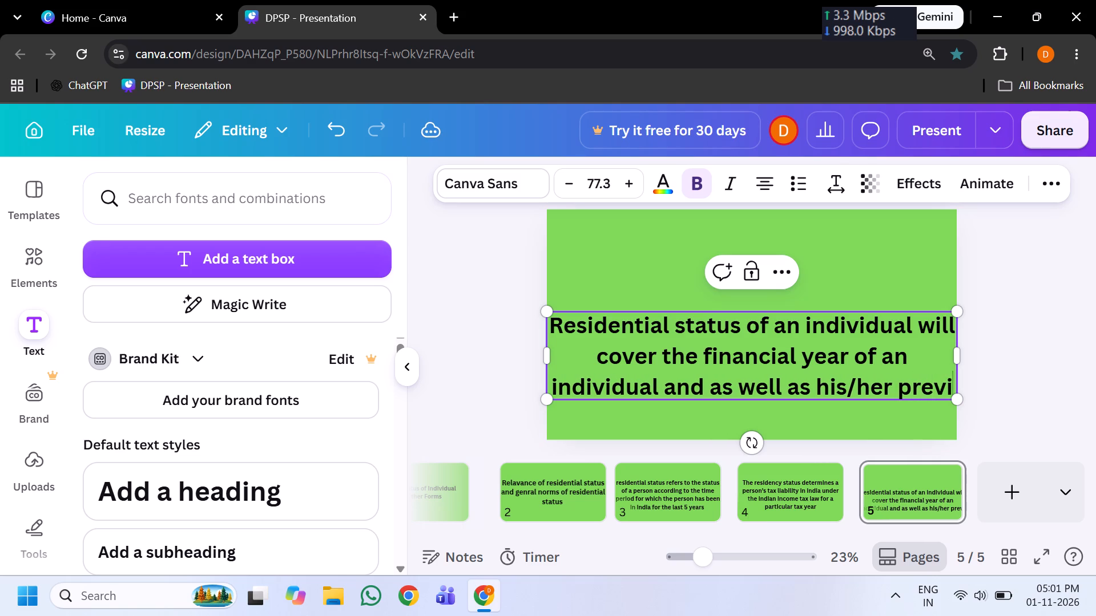
text(oud)
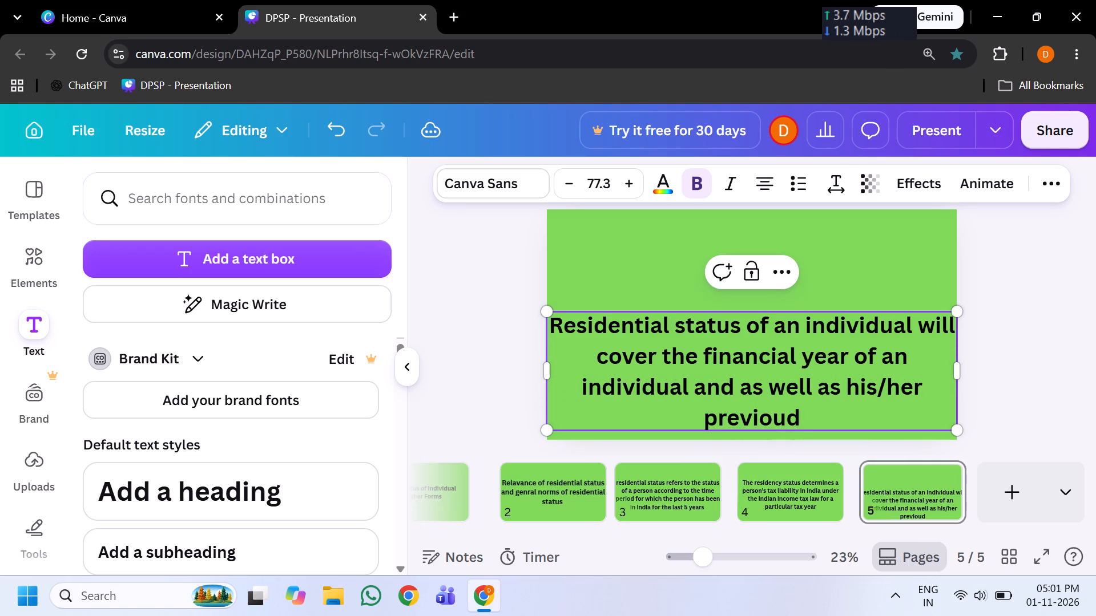
key(s)
key(BackSpace)
key(BackSpace)
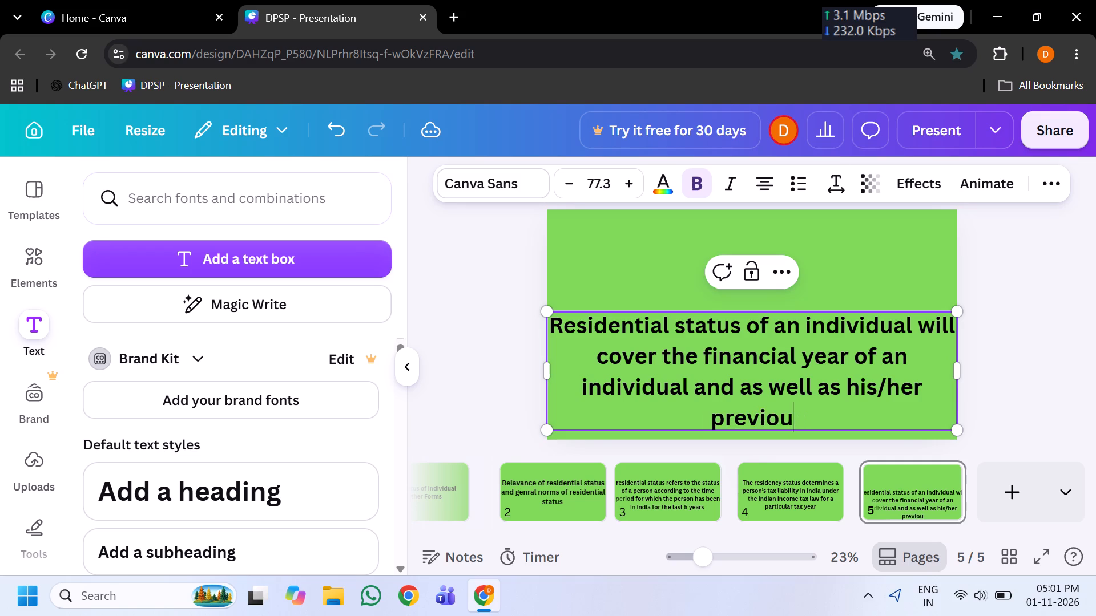
text(s)
key(space)
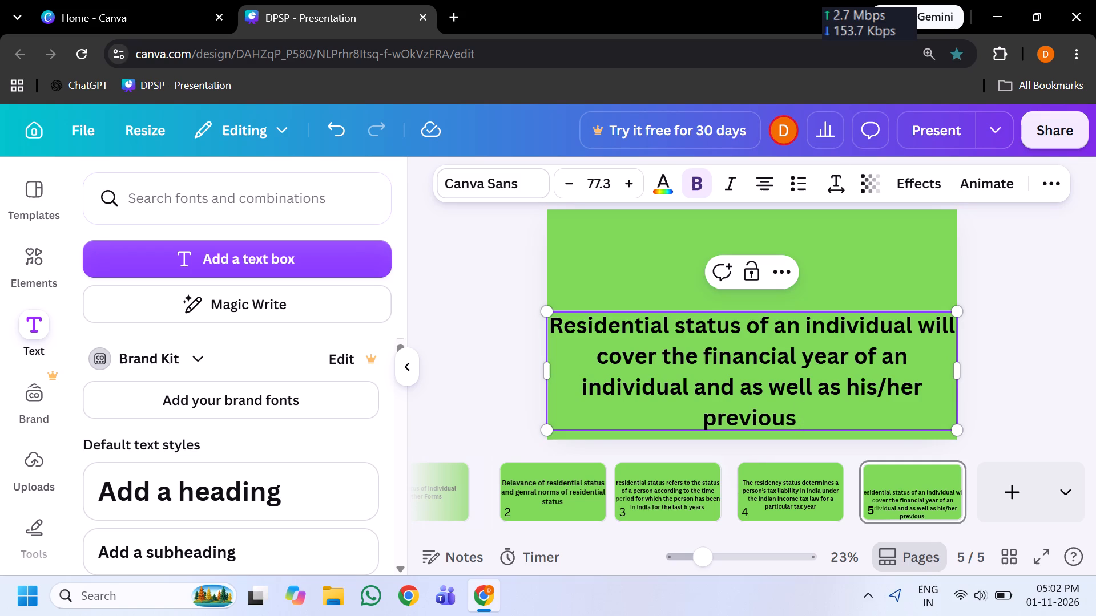
key(y)
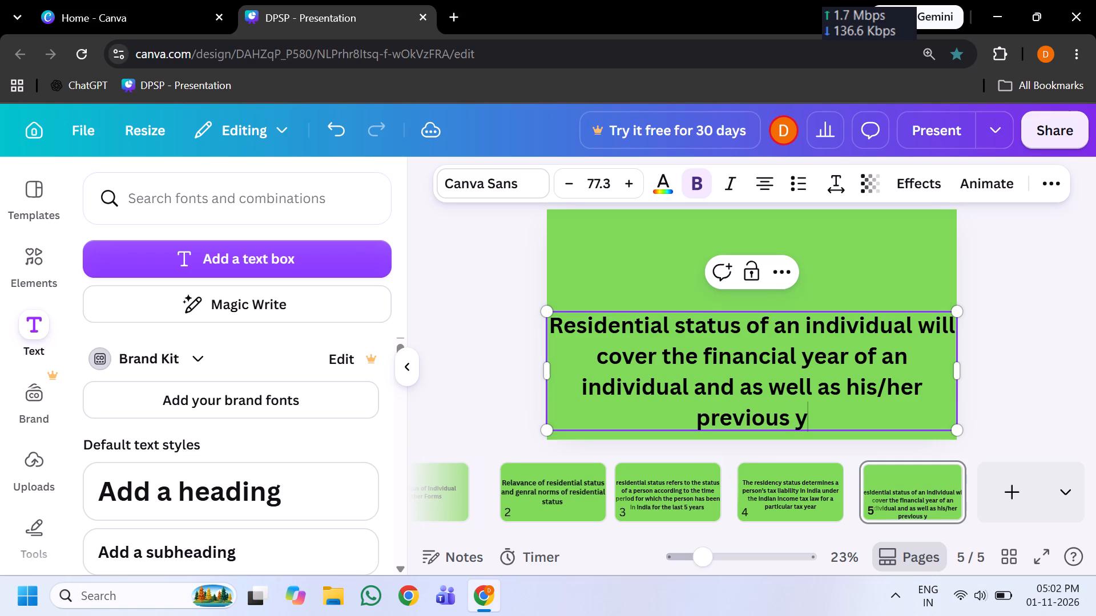
text(es)
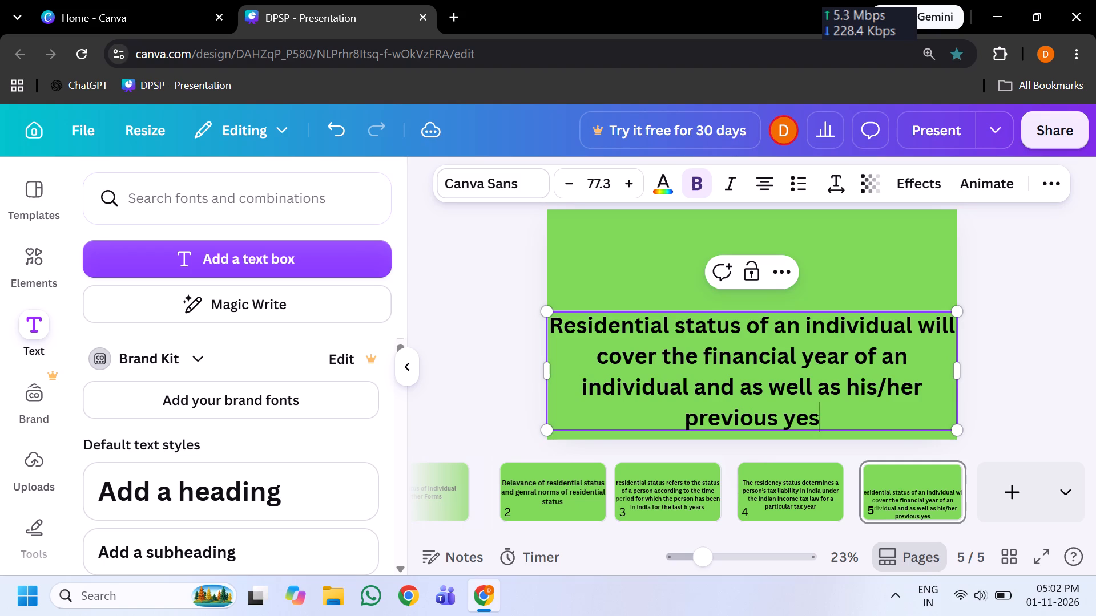
key(BackSpace)
text(ars)
key(space)
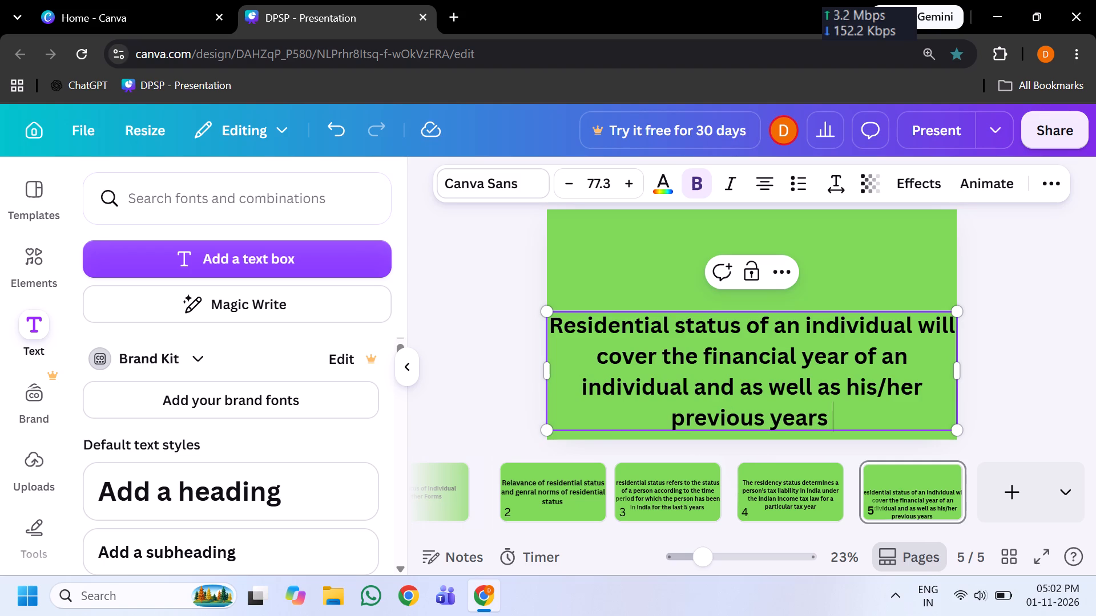
text(of stay)
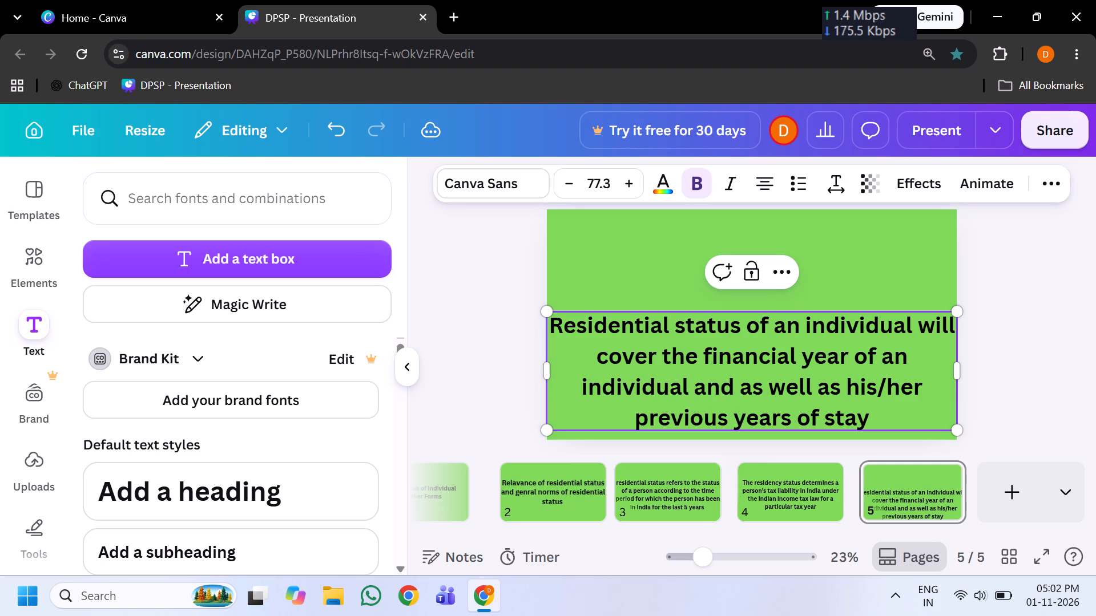
Move the page 5 text box up so it sits vertically near the middle of the page, spanning its full width.
drag(936, 402, 909, 371)
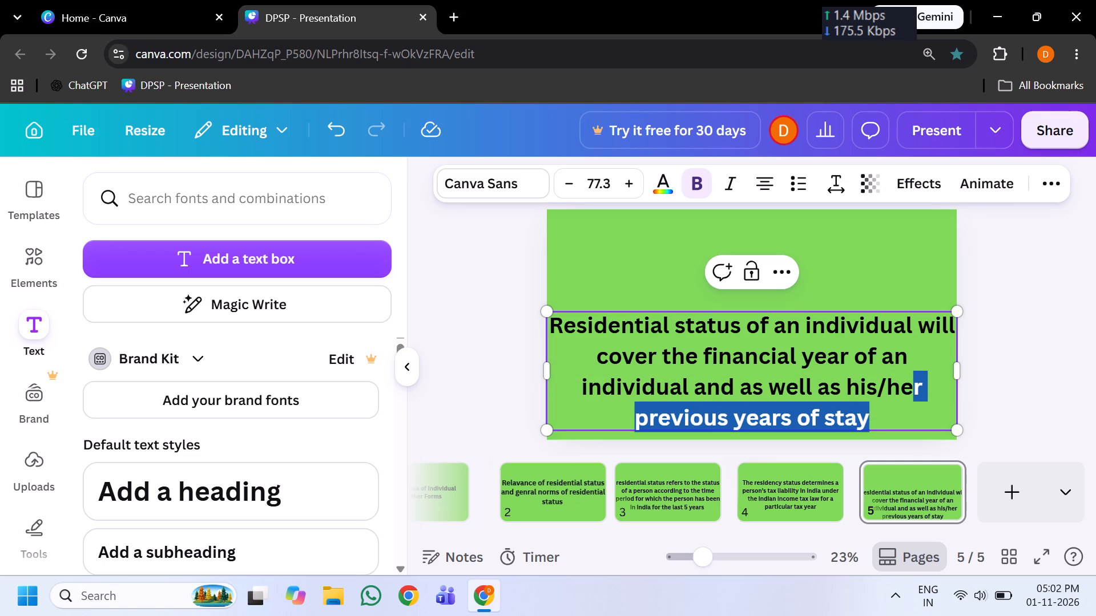
click(998, 374)
drag(924, 393, 928, 357)
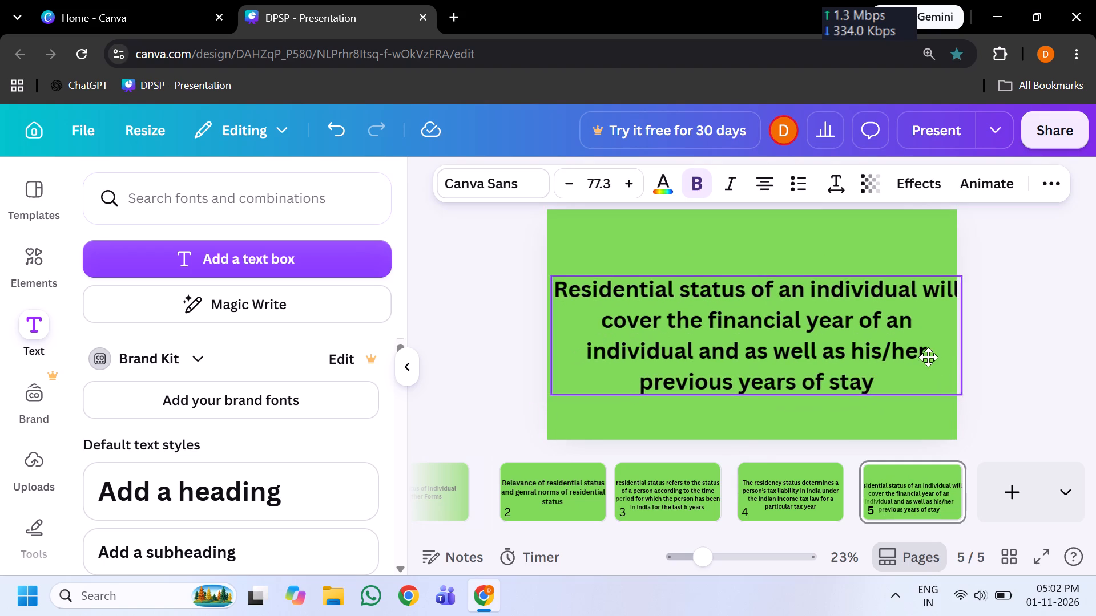
drag(928, 357, 925, 359)
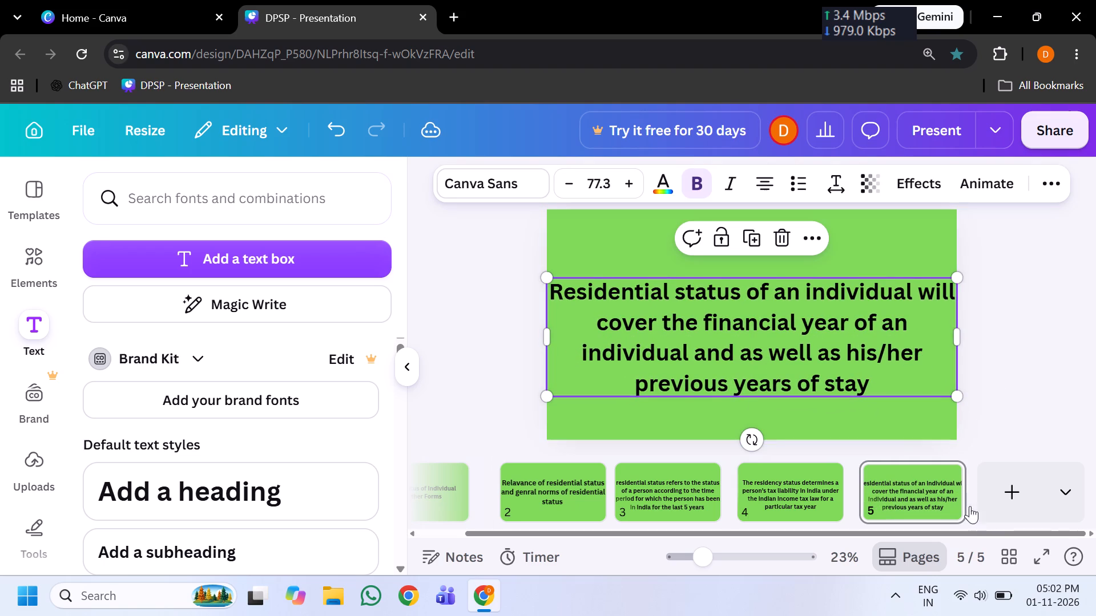
Add three blank green pages, 6 to 8, after page 5.
click(1009, 502)
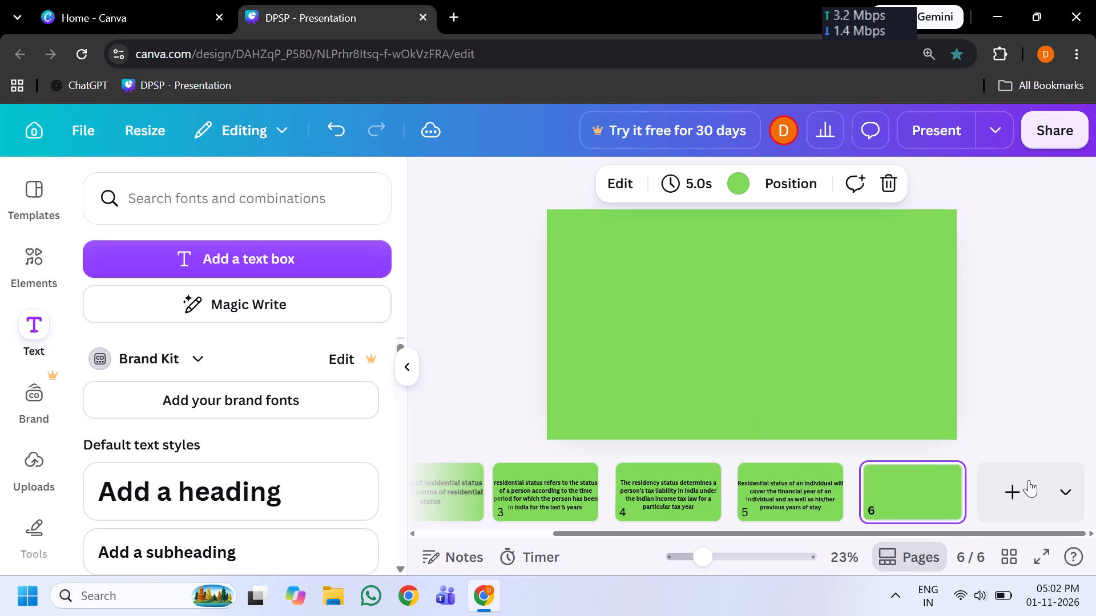
click(1049, 480)
click(1079, 488)
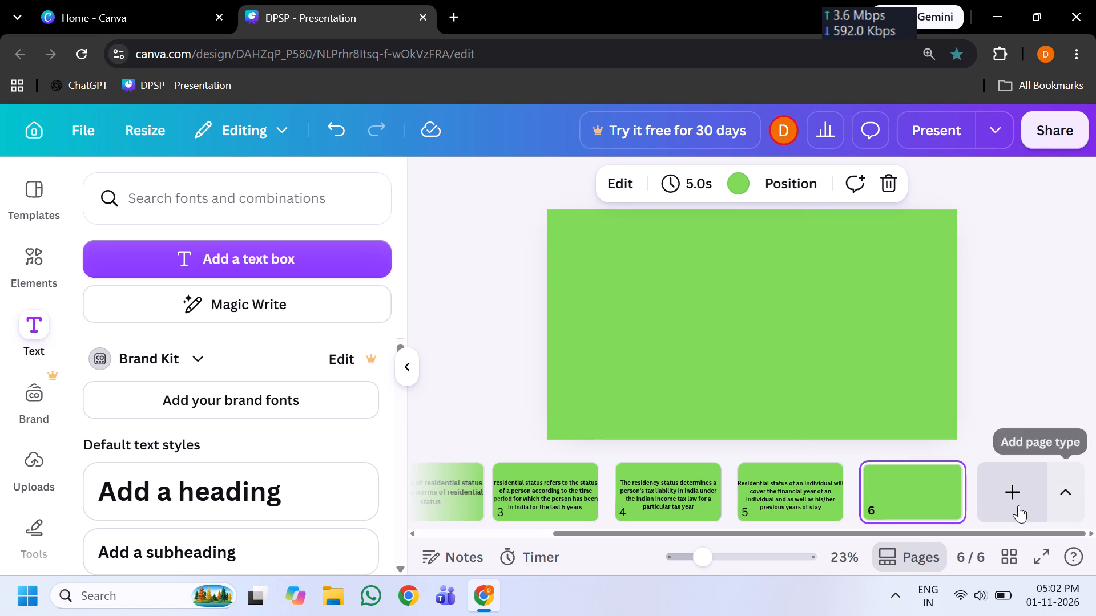
double_click(1006, 498)
click(1005, 497)
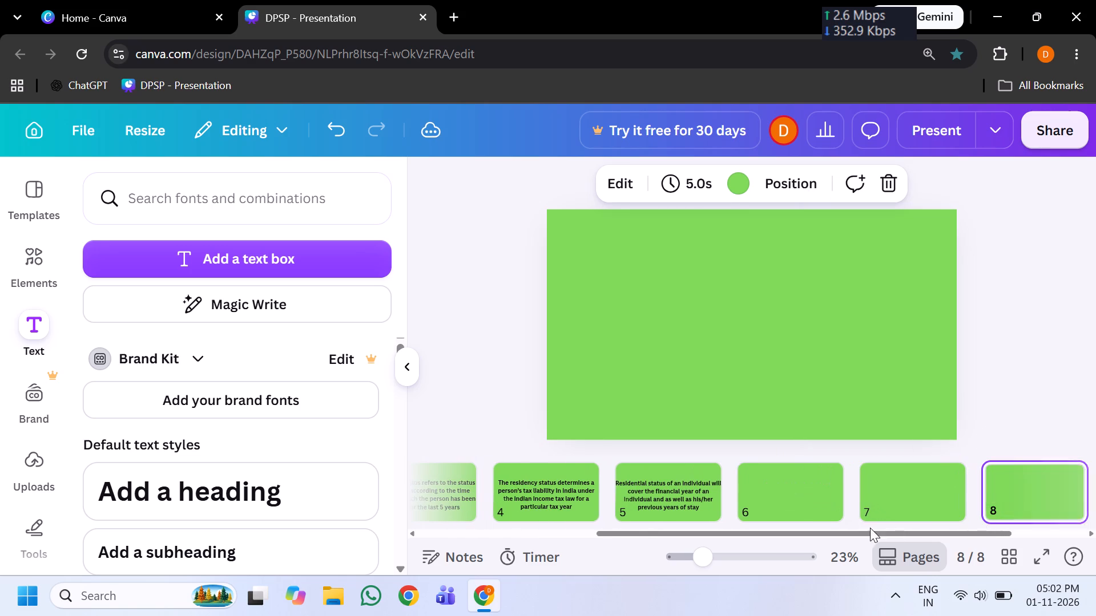
Go to the blank page 6.
drag(633, 510, 647, 509)
click(687, 484)
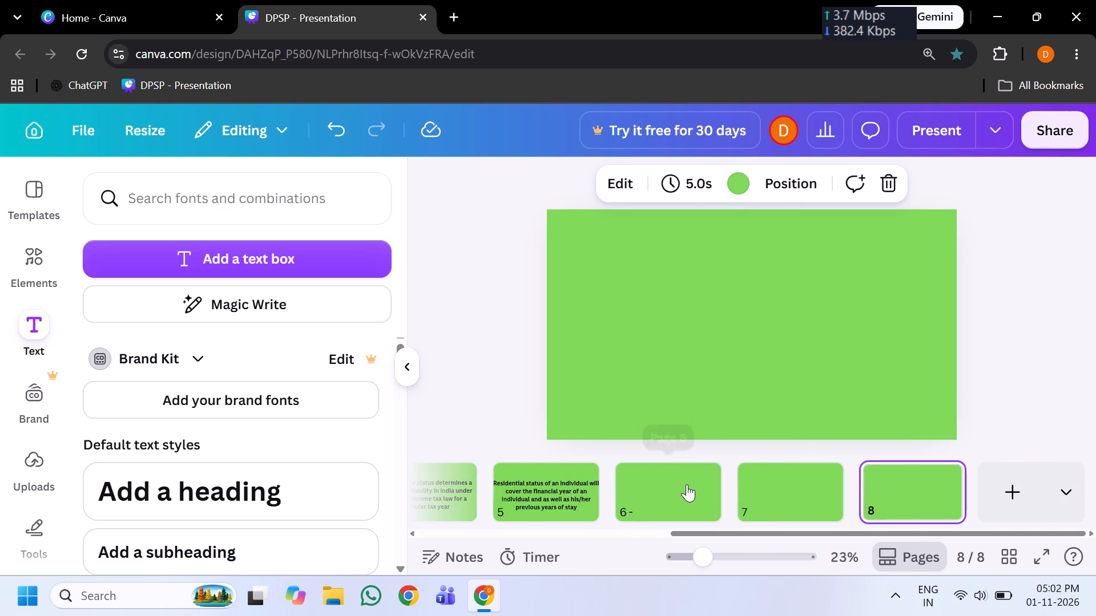
key(Right)
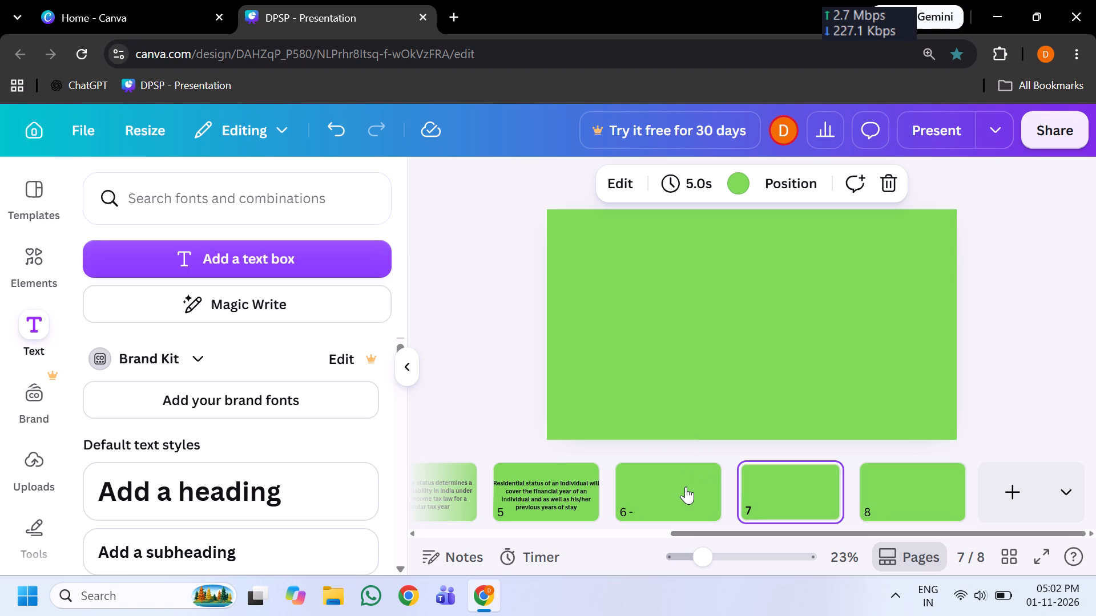
key(Down)
key(Left)
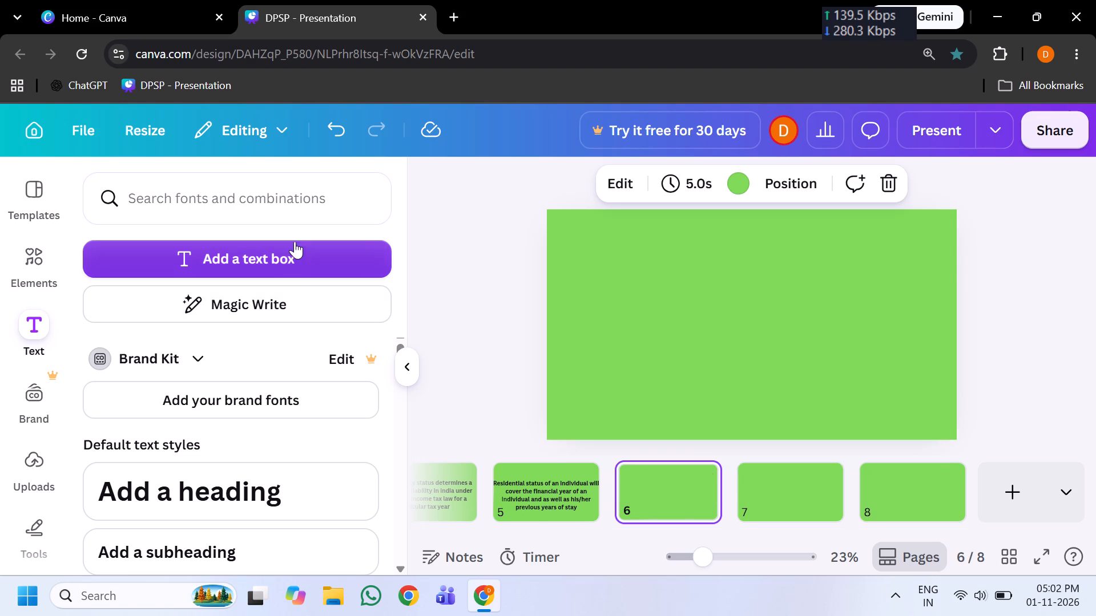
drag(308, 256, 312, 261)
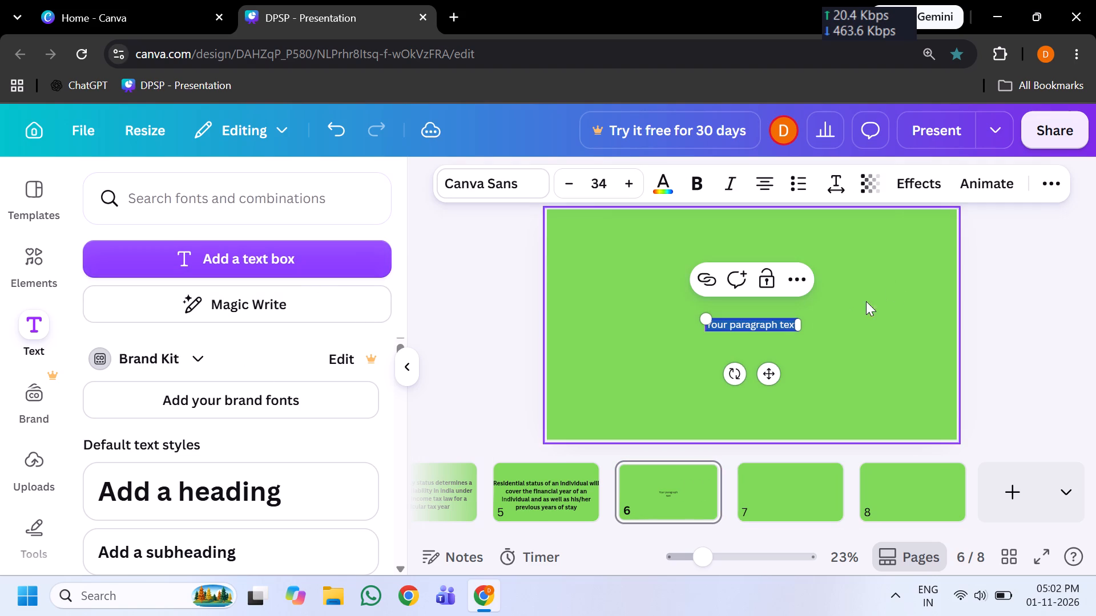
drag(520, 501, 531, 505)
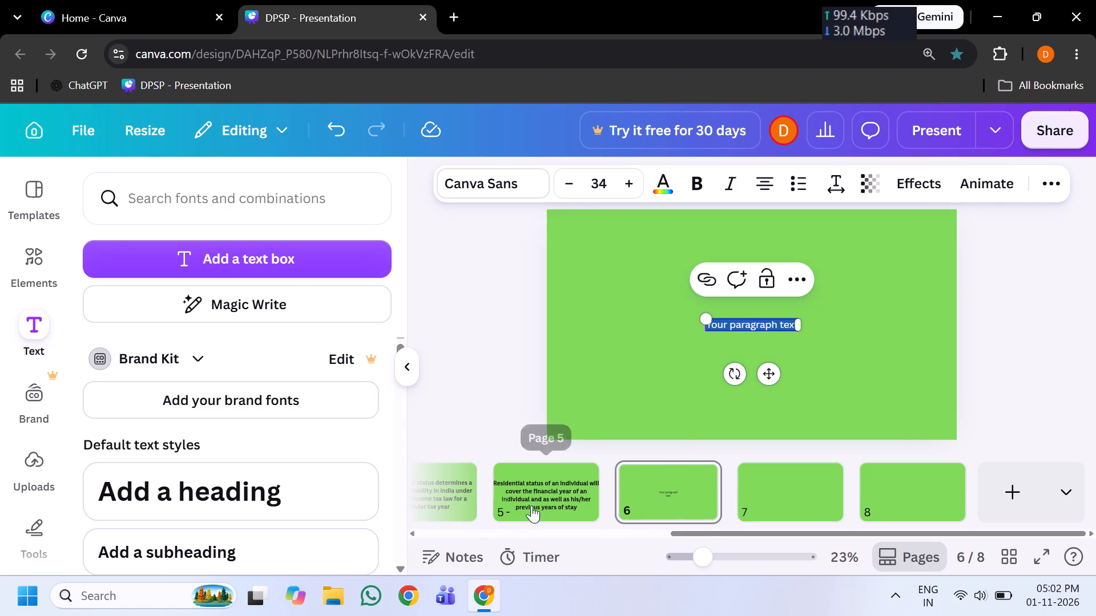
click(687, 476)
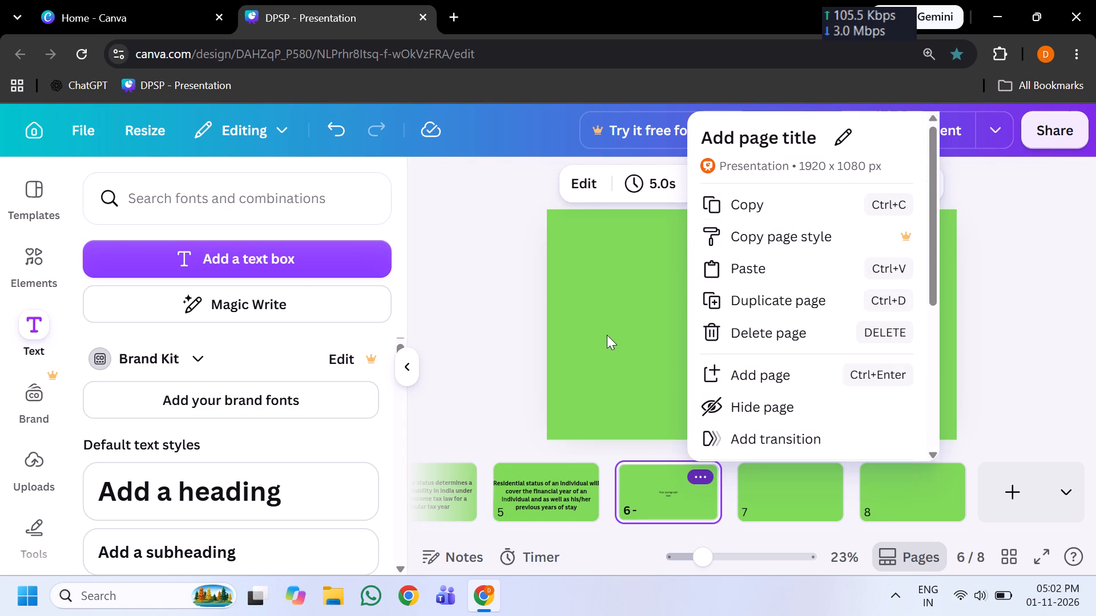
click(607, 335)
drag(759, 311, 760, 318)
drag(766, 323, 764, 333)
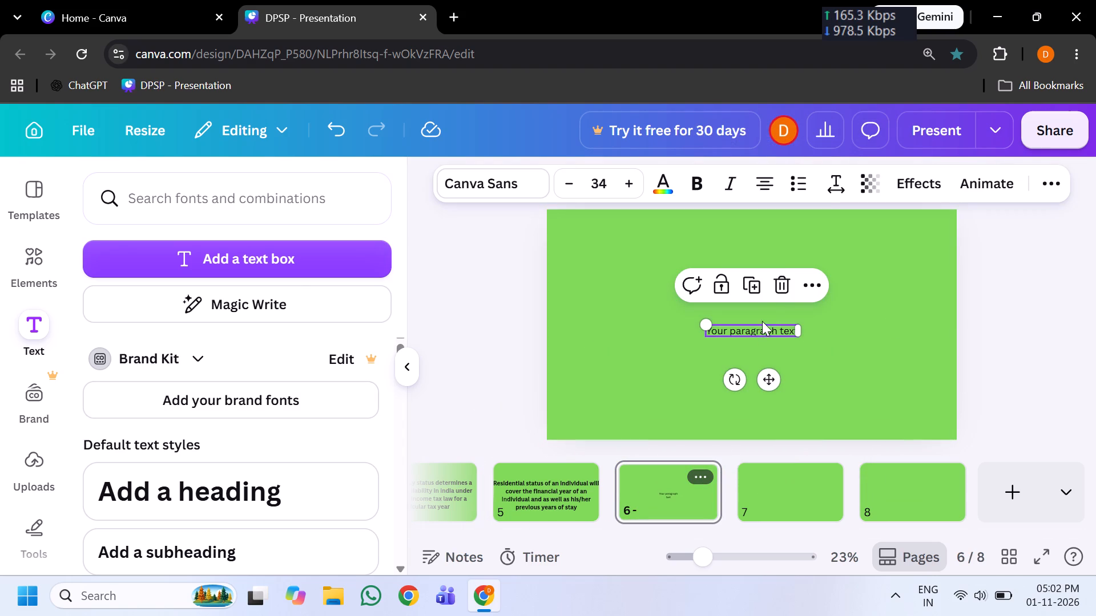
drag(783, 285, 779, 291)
Add a default-style heading to page 6 and place it near the centre of the page.
click(290, 489)
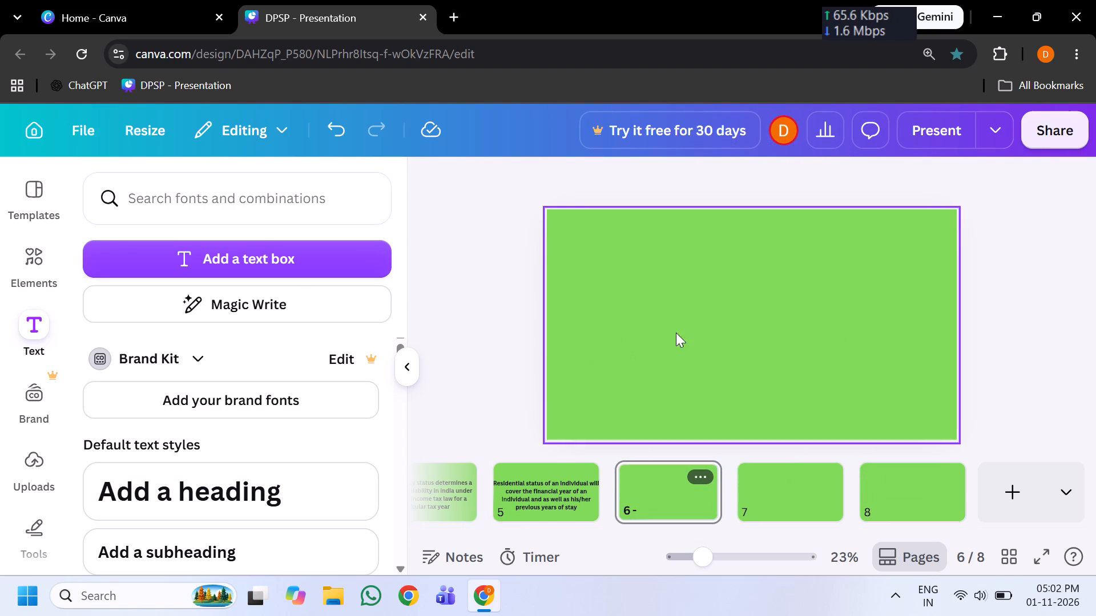
drag(195, 488, 202, 492)
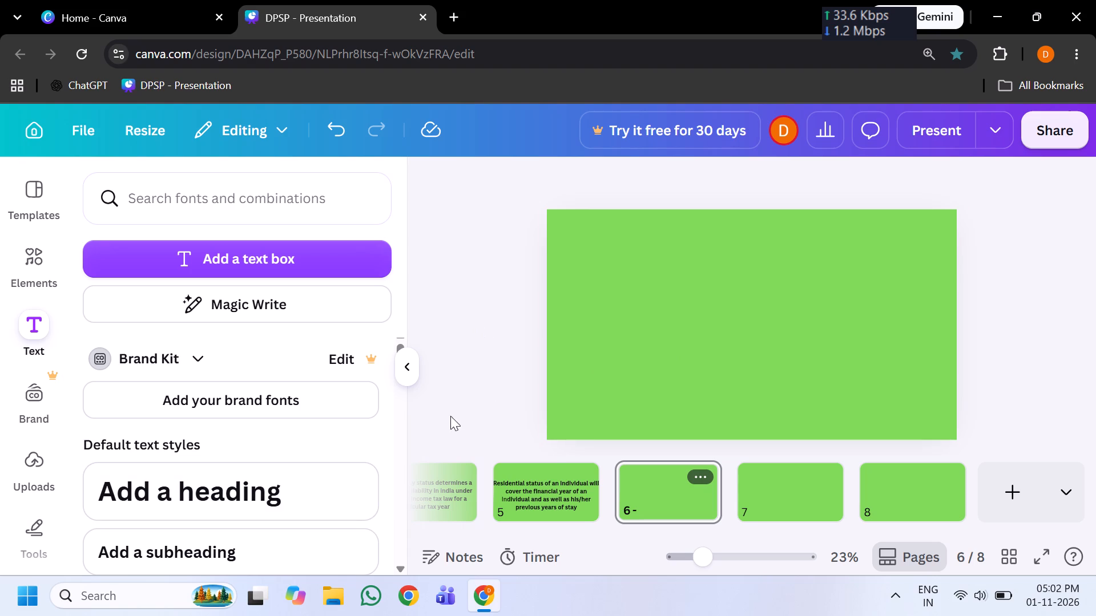
click(646, 508)
click(209, 506)
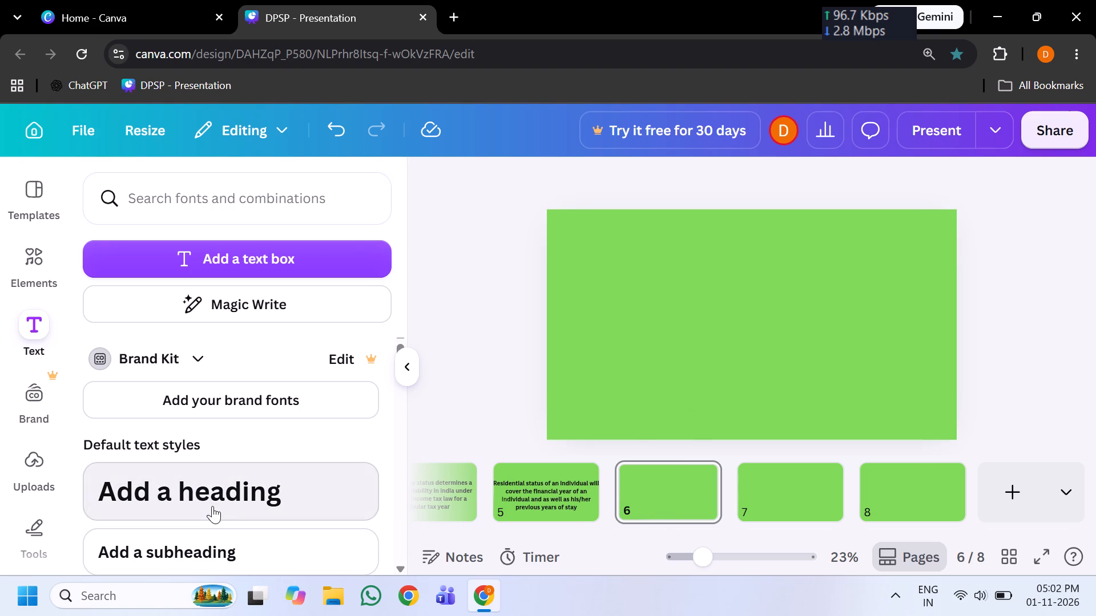
drag(260, 481, 767, 327)
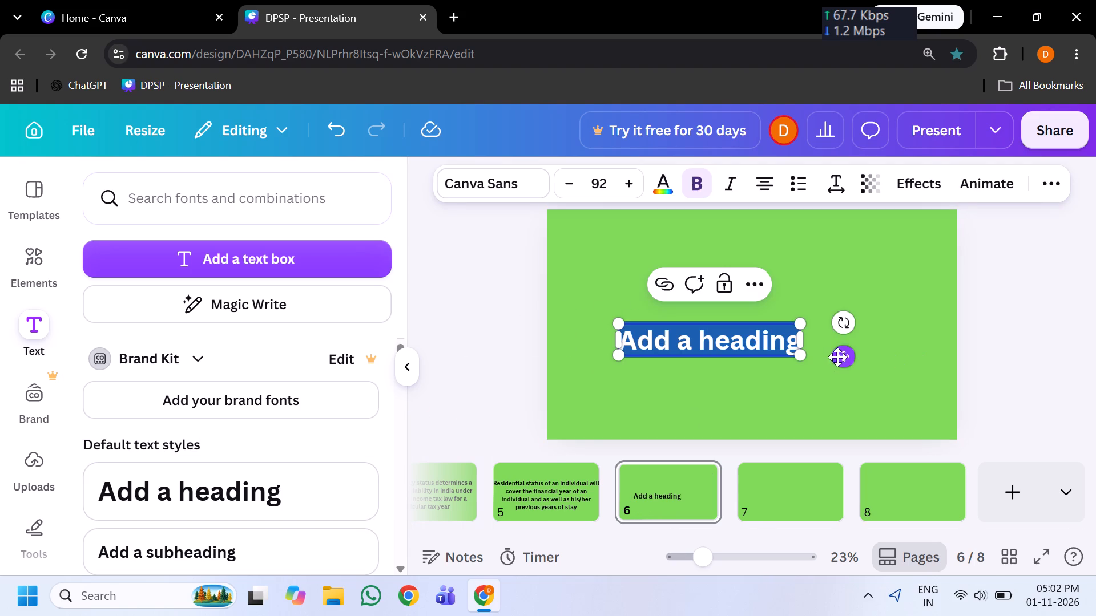
drag(837, 357, 875, 343)
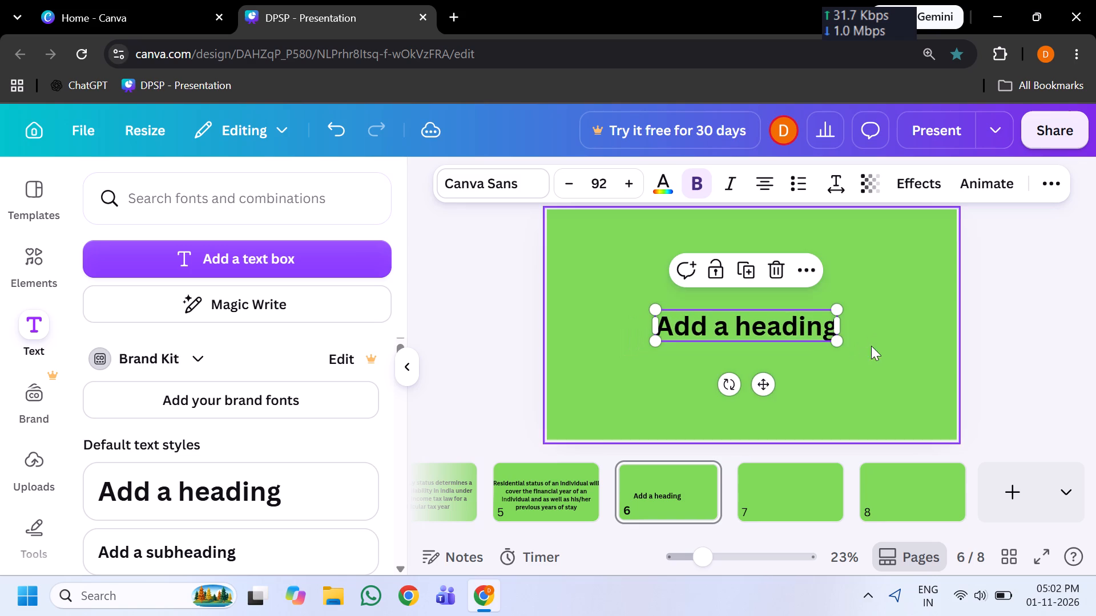
Replace the placeholder heading on page 6 with the opening words "As per the".
double_click(804, 322)
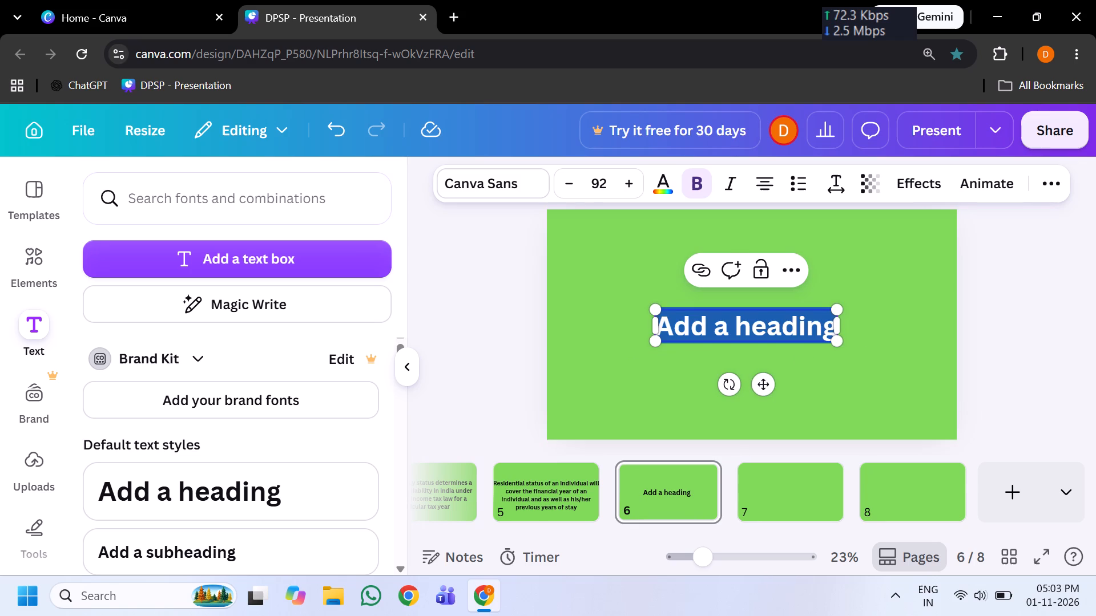
text(As)
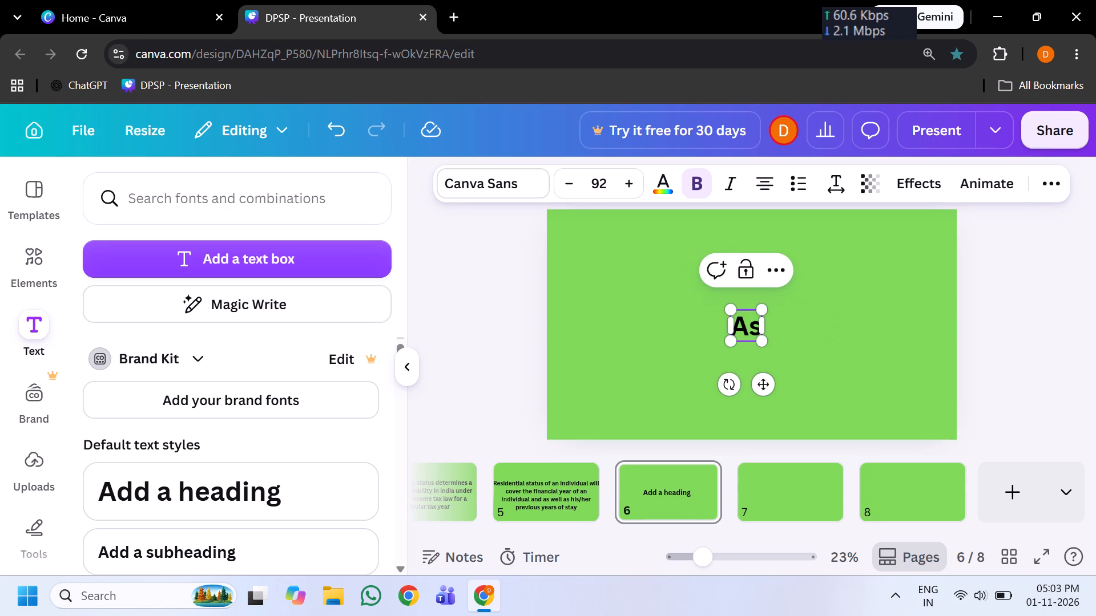
key(space)
text(pr)
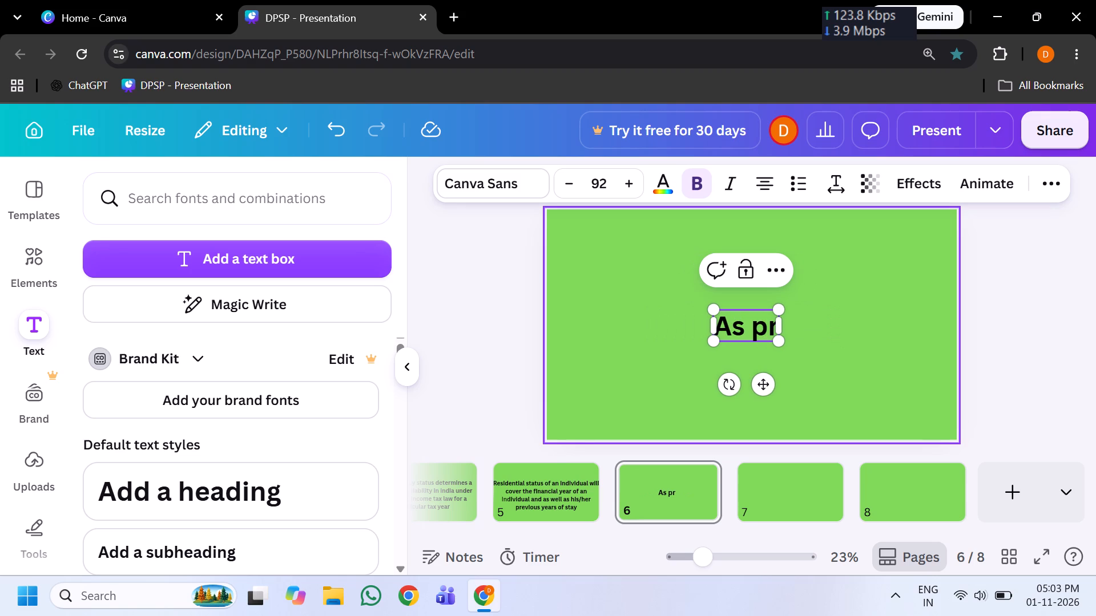
key(BackSpace)
text(er)
key(space)
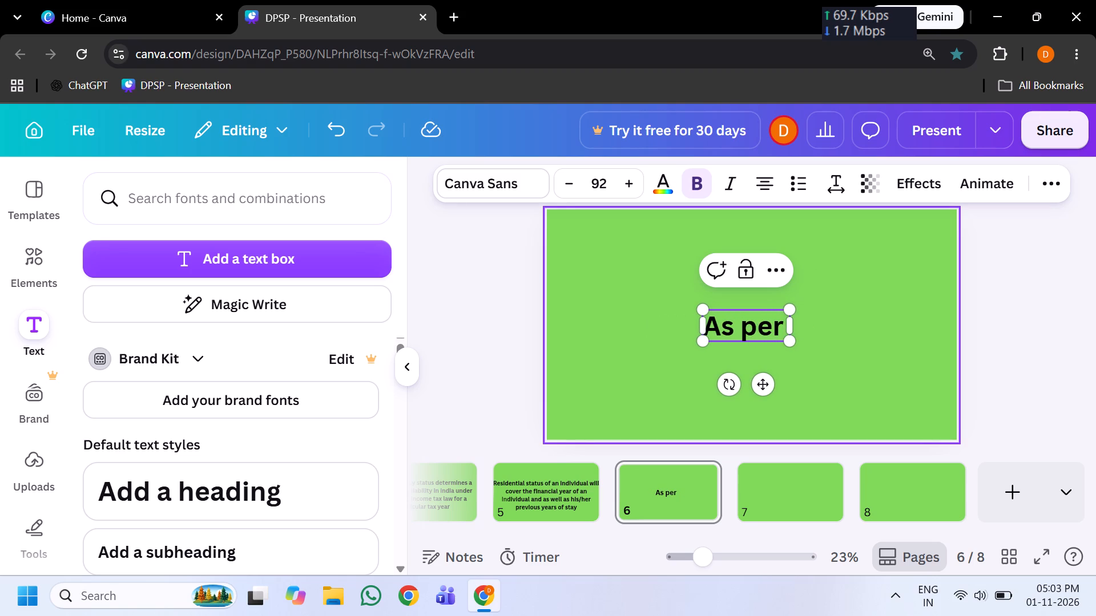
text(thr)
key(space)
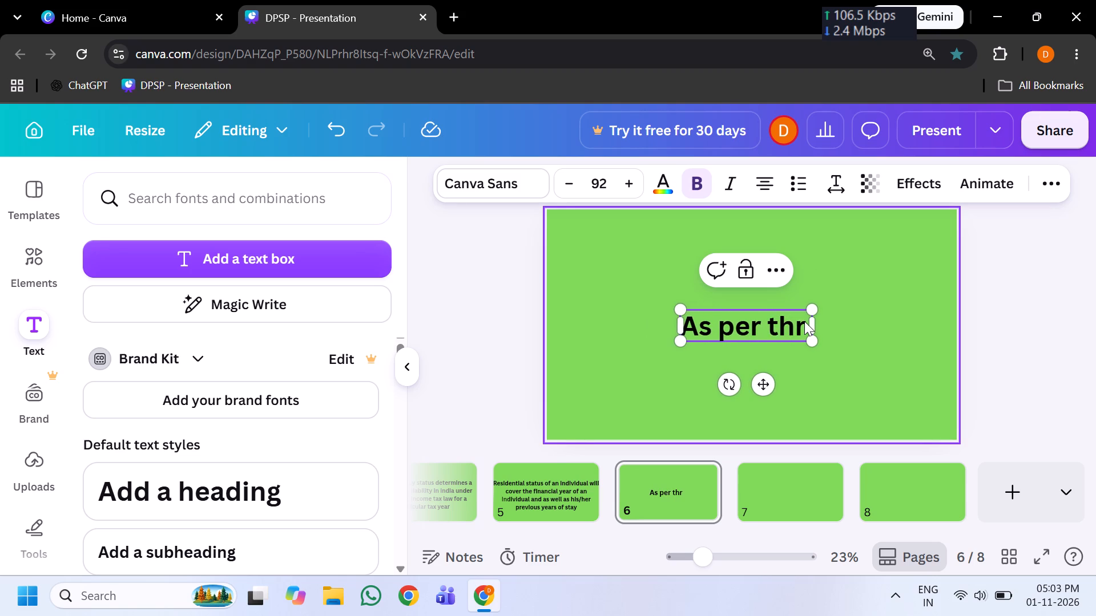
key(BackSpace)
key(BackSpace)
text(e)
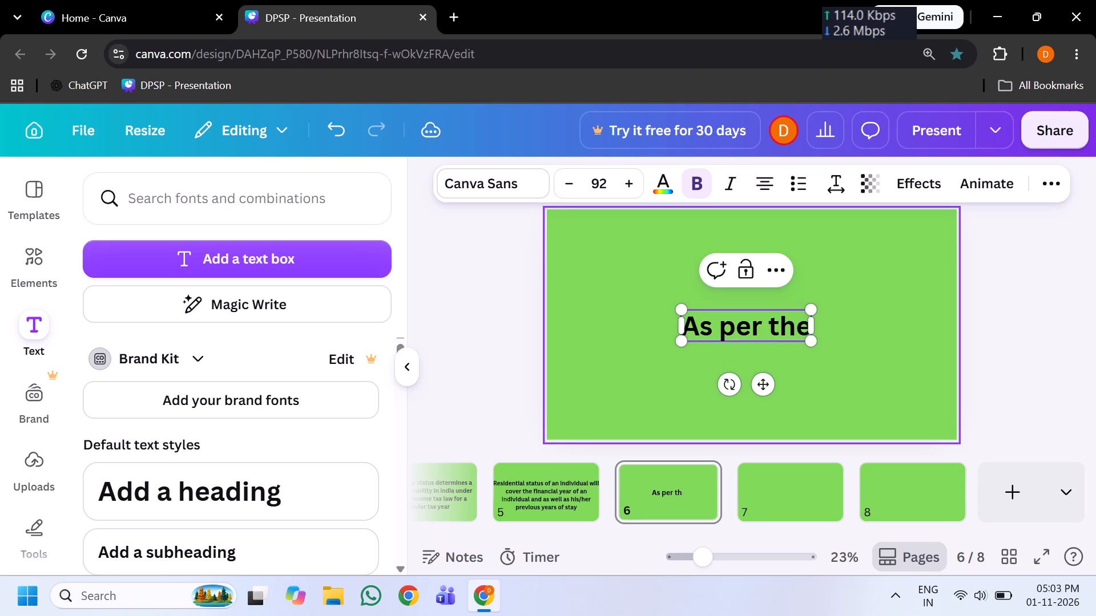
key(space)
Continue the page 6 text with "depending stay of the individual".
text(depending)
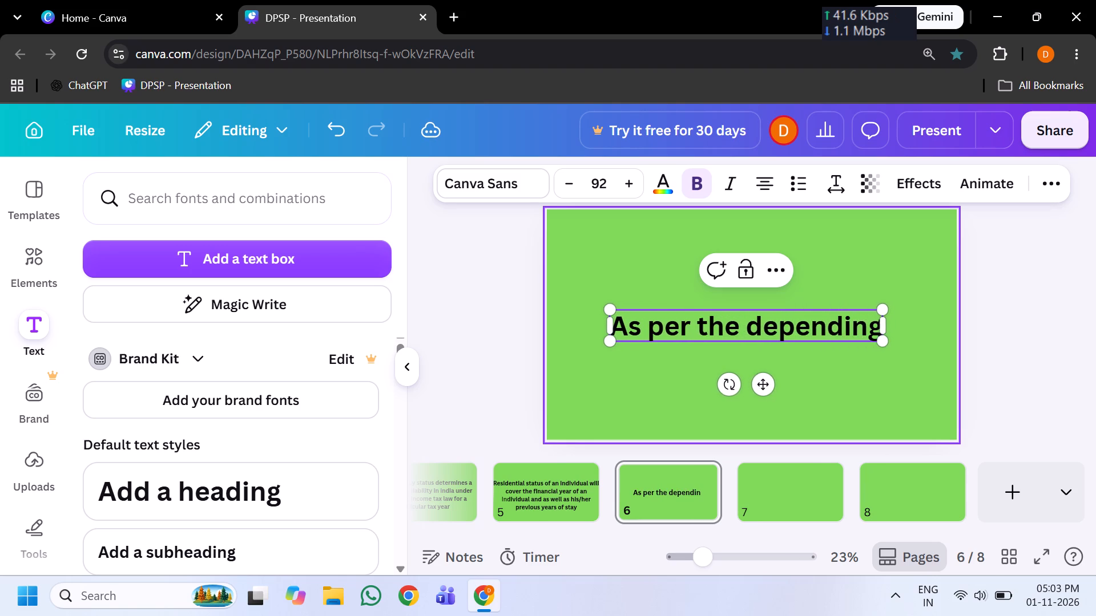
key(space)
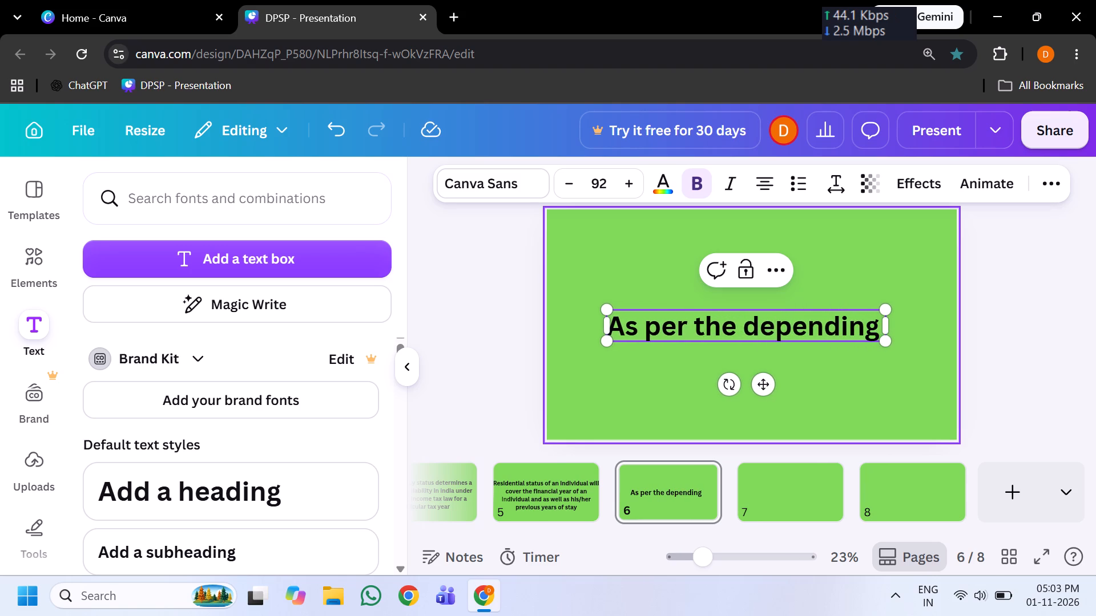
text(stay)
key(space)
text(of)
key(space)
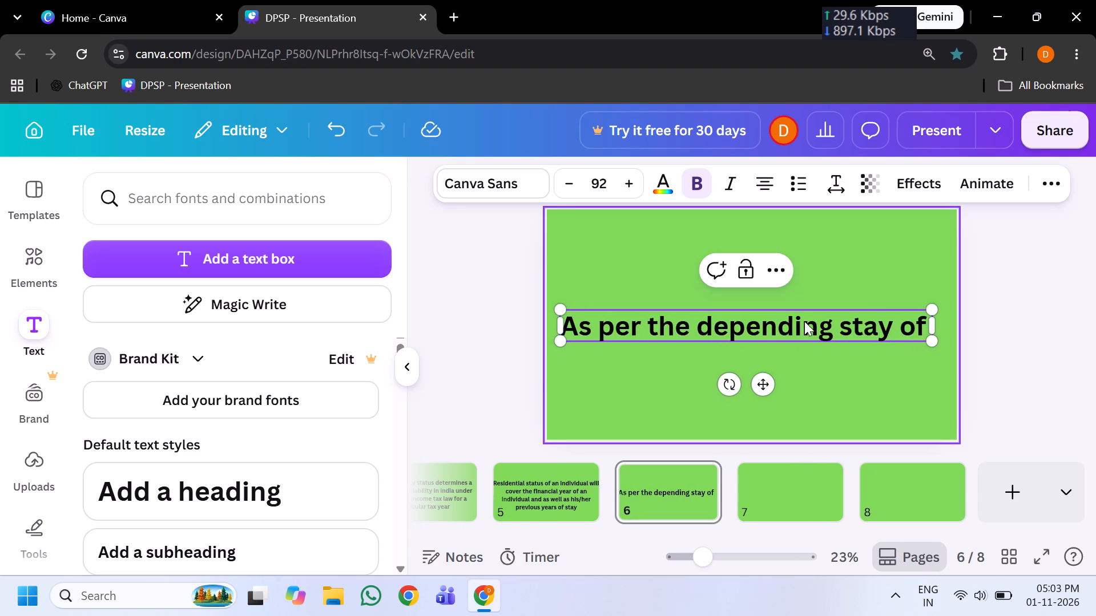
text(thr)
key(BackSpace)
text(e)
key(space)
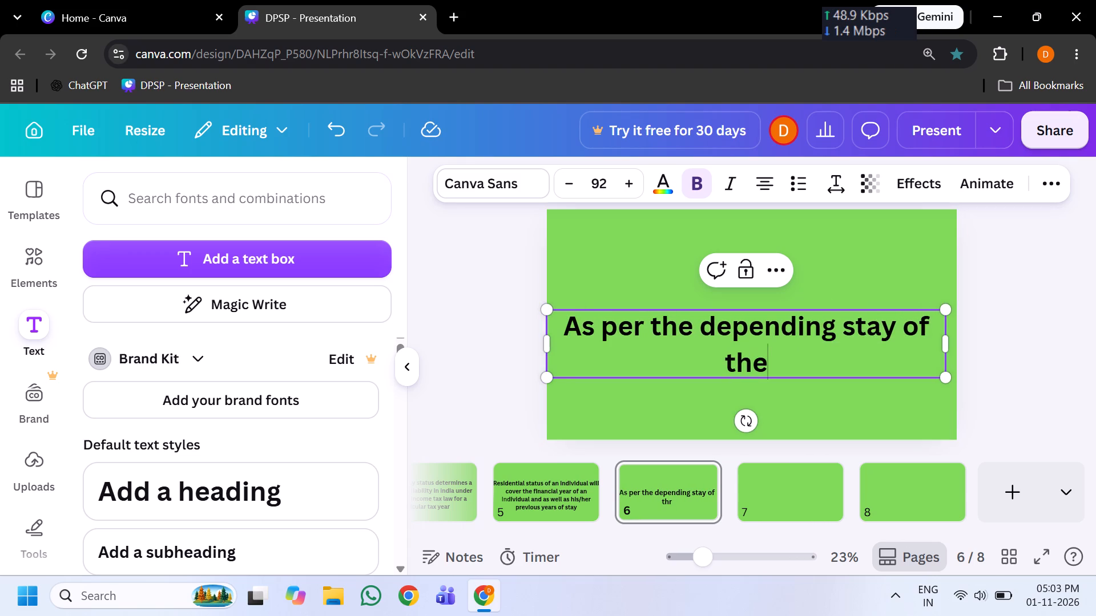
text(individual)
key(space)
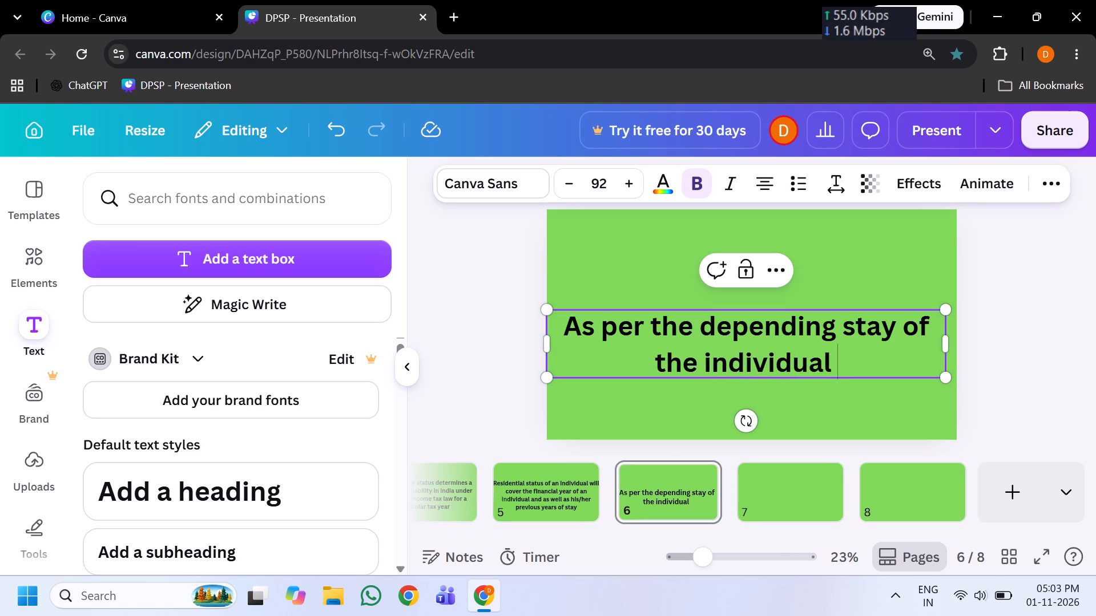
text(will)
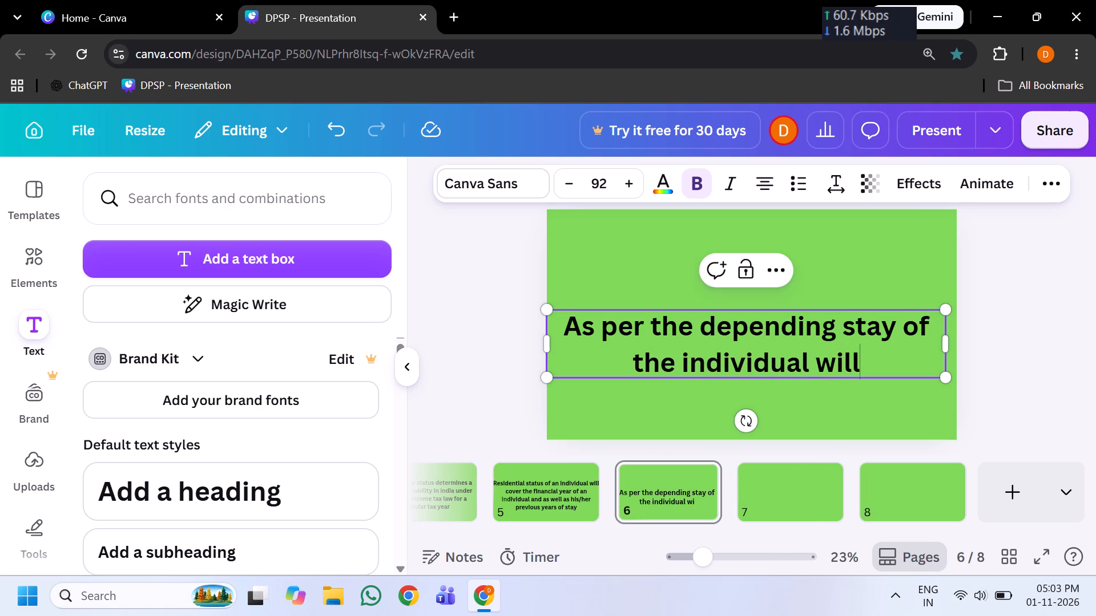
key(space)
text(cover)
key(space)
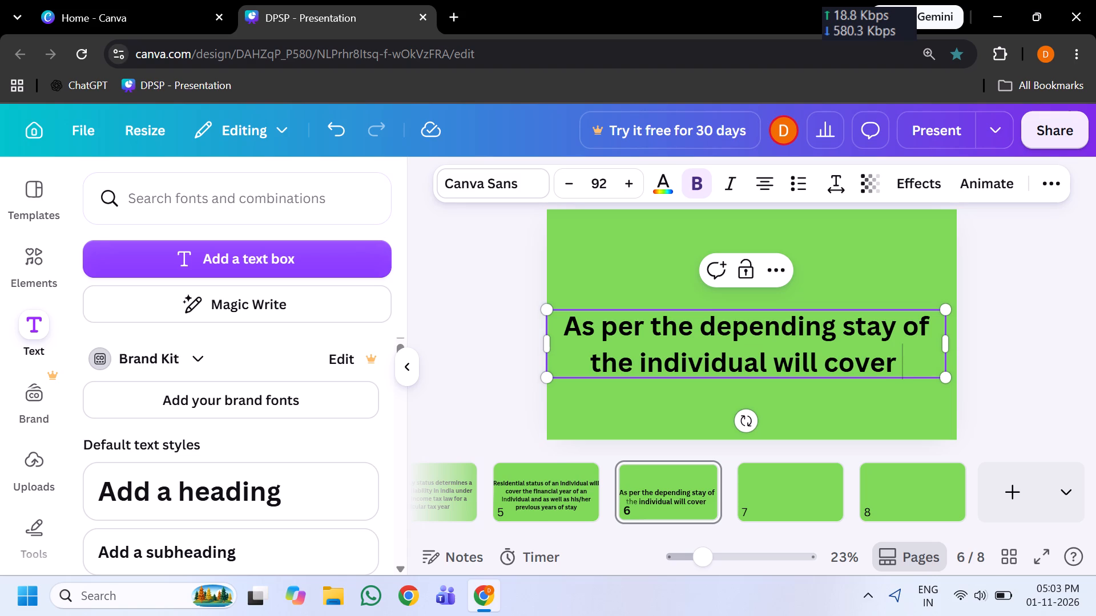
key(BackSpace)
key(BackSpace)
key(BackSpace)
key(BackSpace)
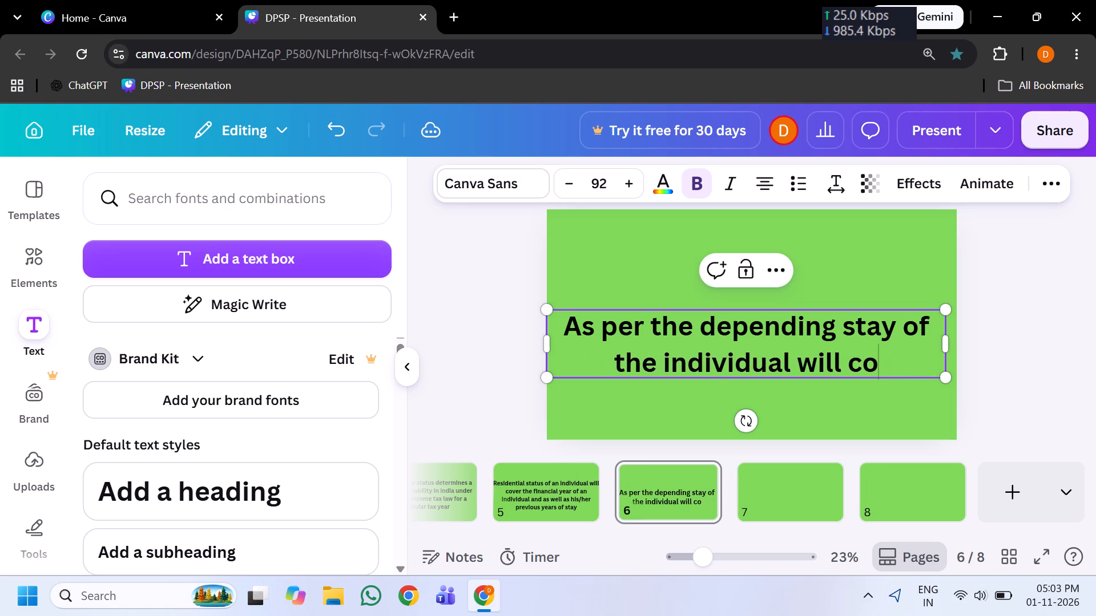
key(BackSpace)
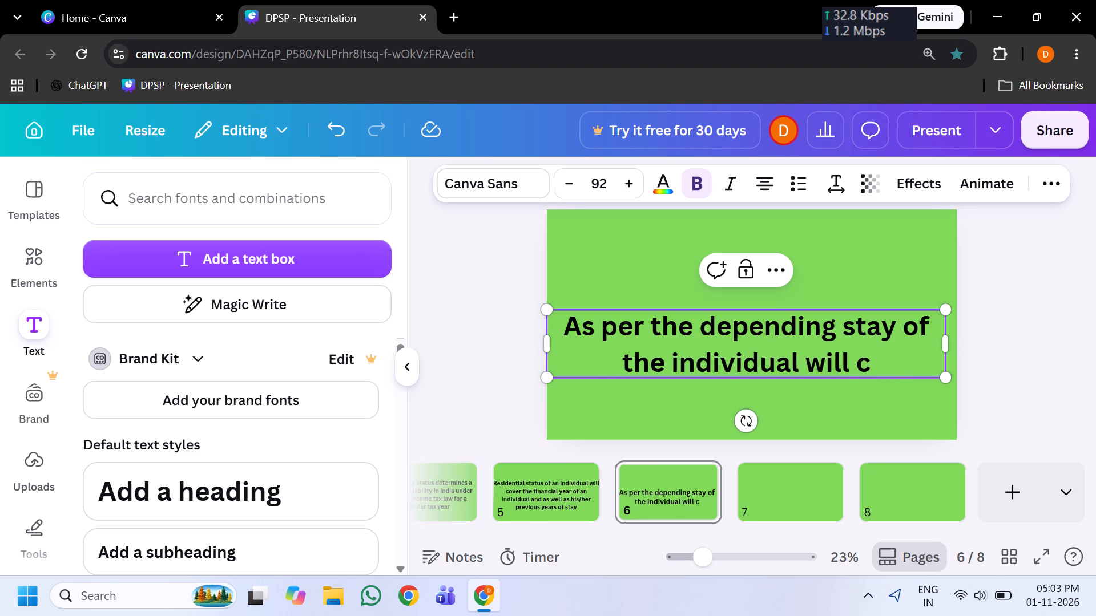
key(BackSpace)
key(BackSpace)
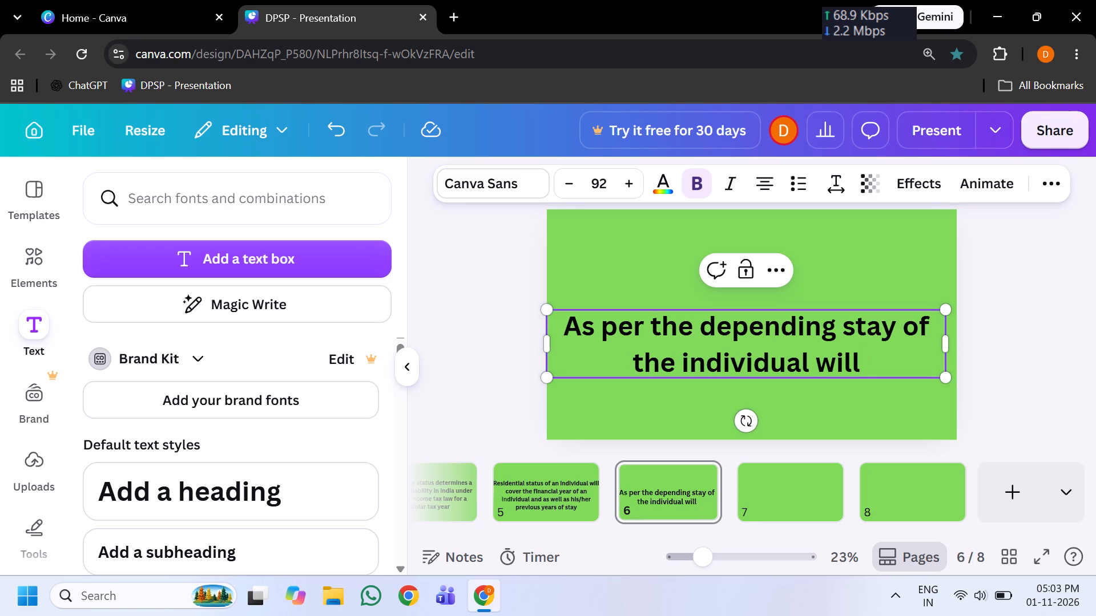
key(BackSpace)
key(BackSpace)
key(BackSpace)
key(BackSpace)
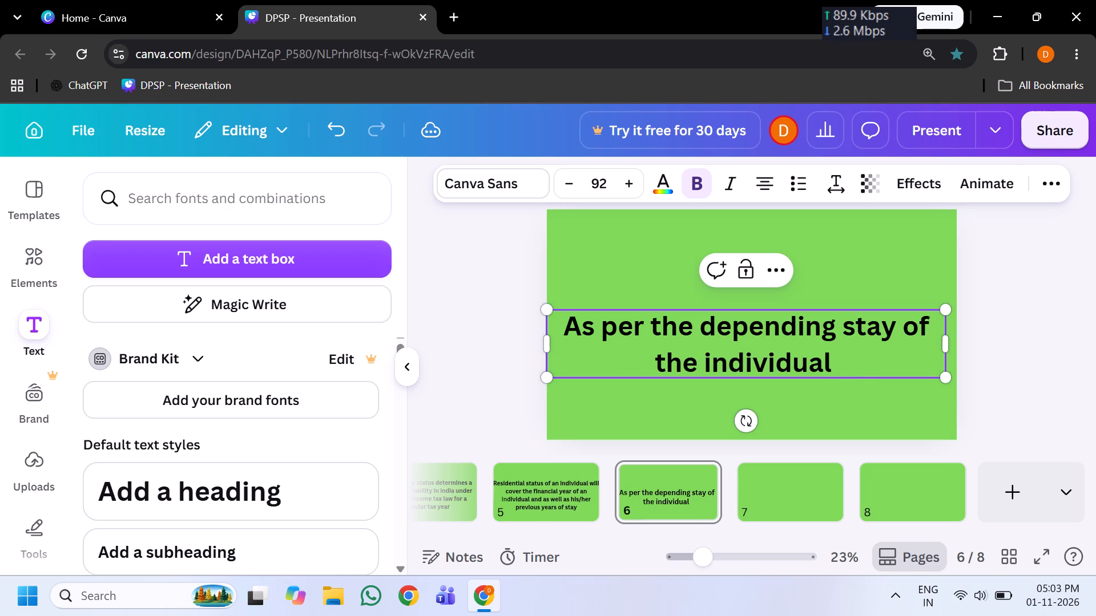
Extend the page 6 sentence after "individual" with "in india ,".
text(in india)
key(space)
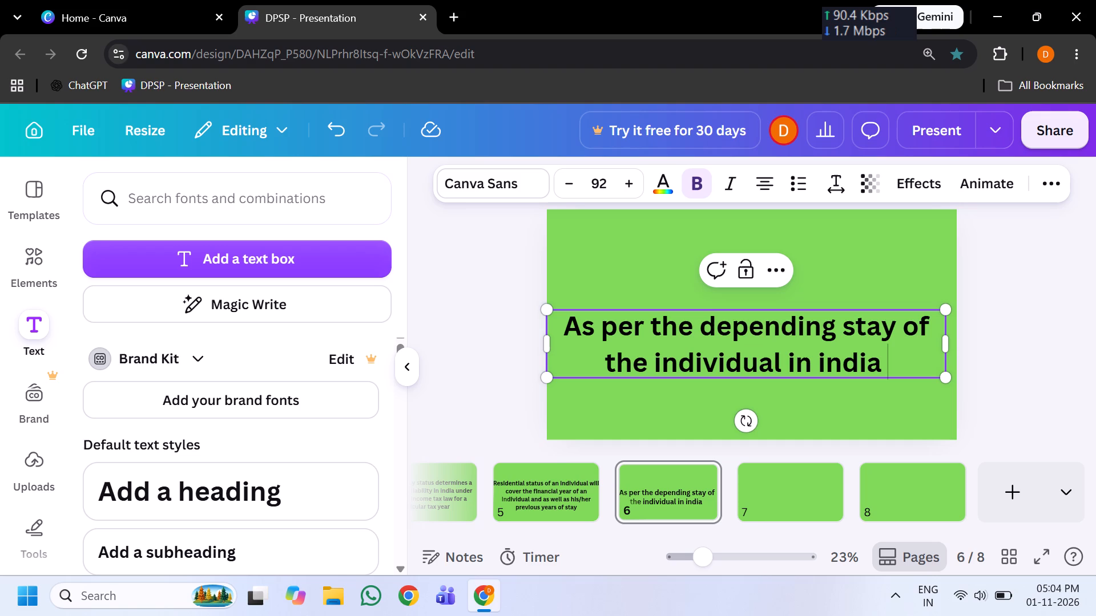
text(,)
key(space)
key(BackSpace)
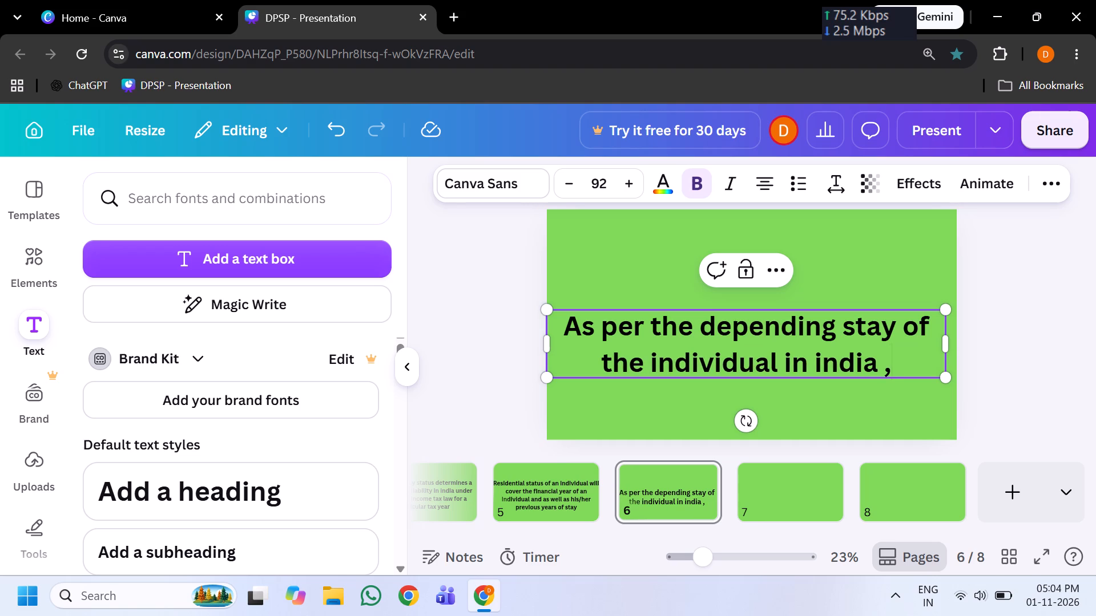
Add "Income tax Law" directly after the comma in the page 6 text.
key(shift+i)
text(ncom eta)
key(BackSpace)
key(BackSpace)
key(BackSpace)
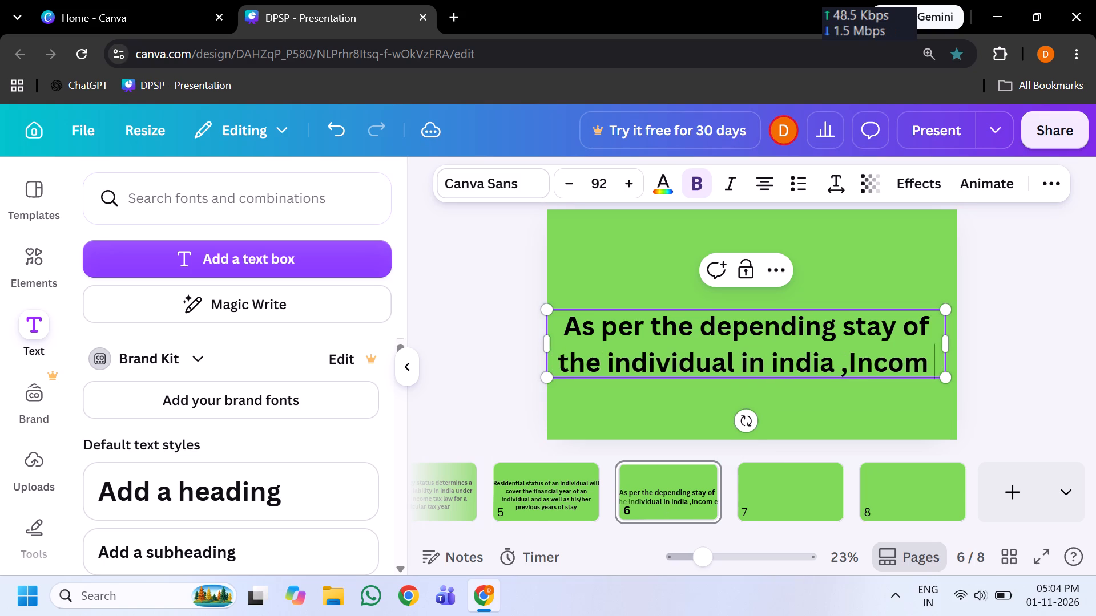
key(BackSpace)
key(r)
key(BackSpace)
text(e)
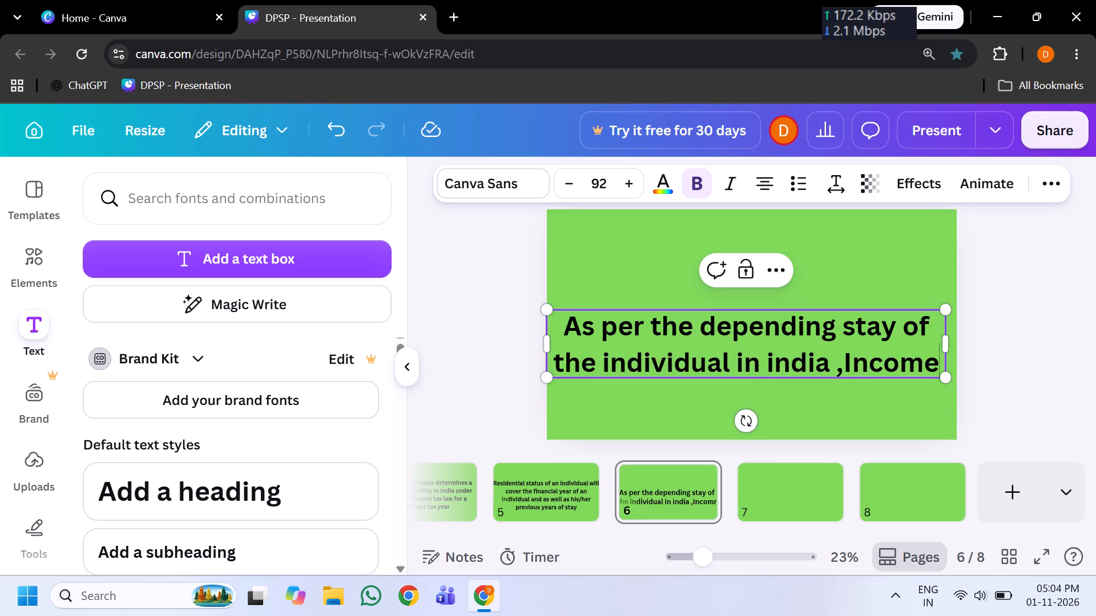
key(space)
text(tax)
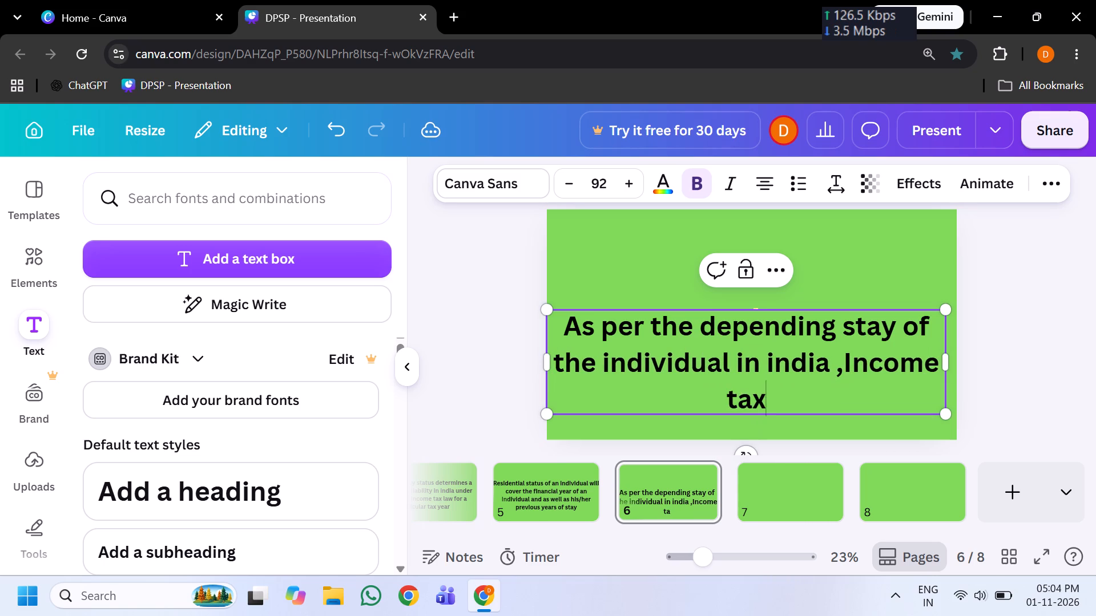
key(space)
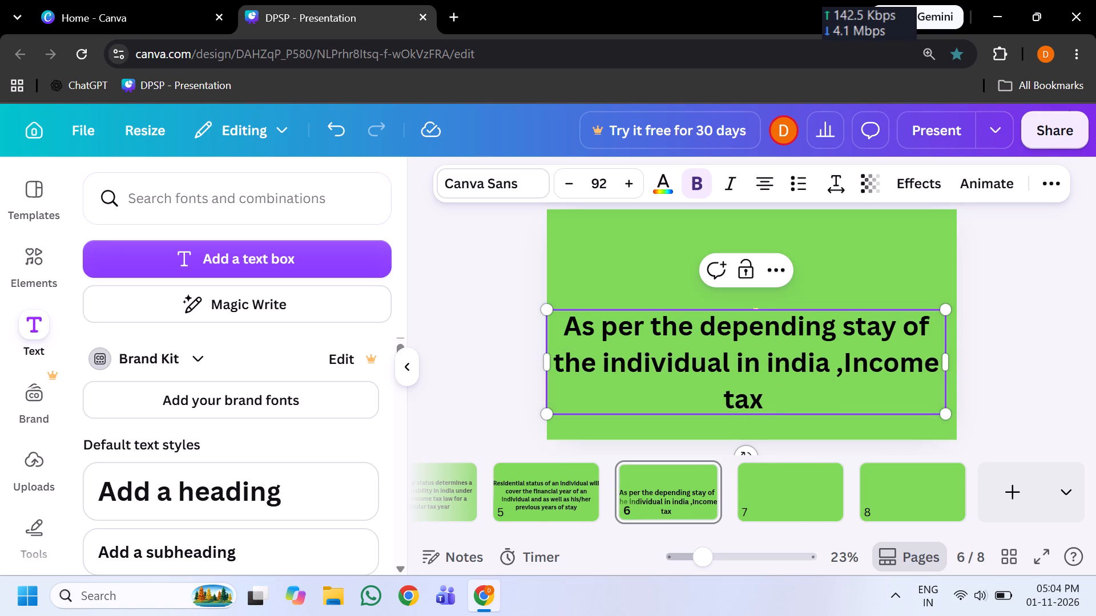
text(La)
text(w)
key(space)
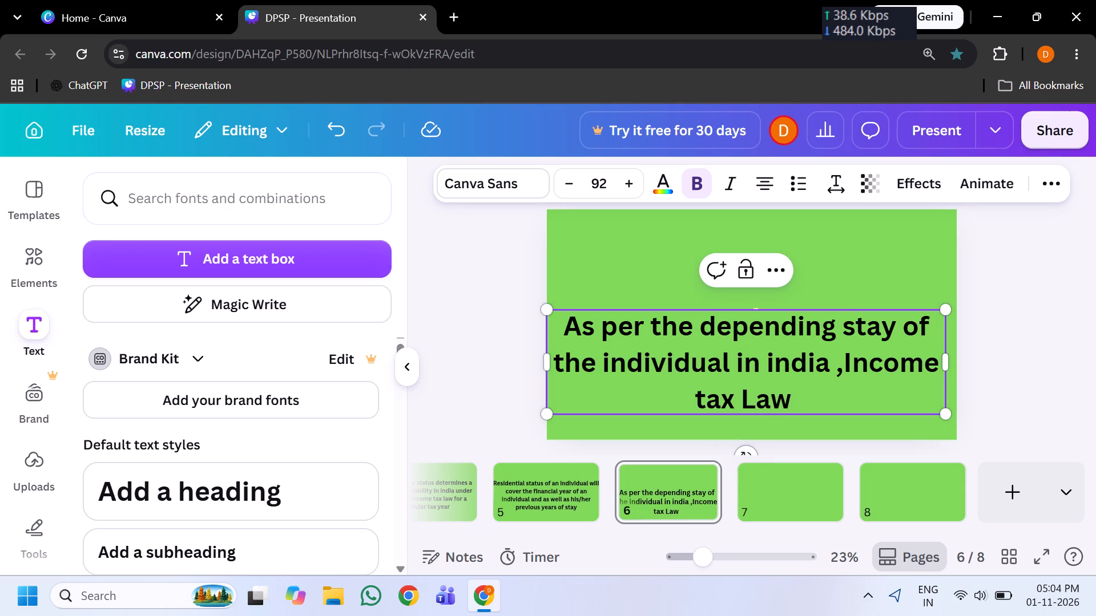
Continue the page 6 sentence with "has classified the".
text(has)
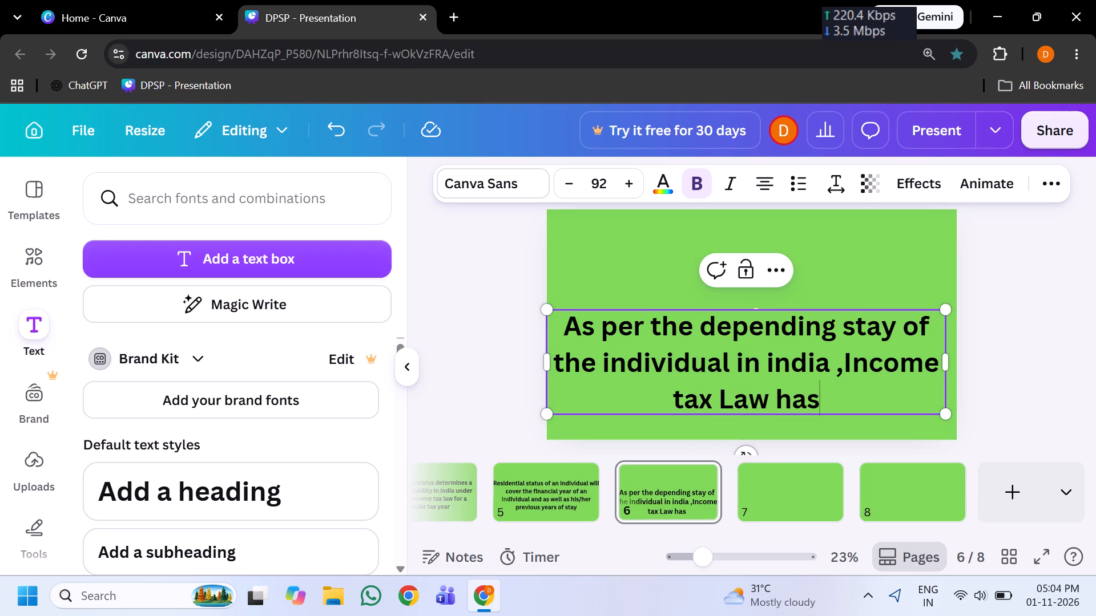
key(space)
text(classi)
text(fied)
key(space)
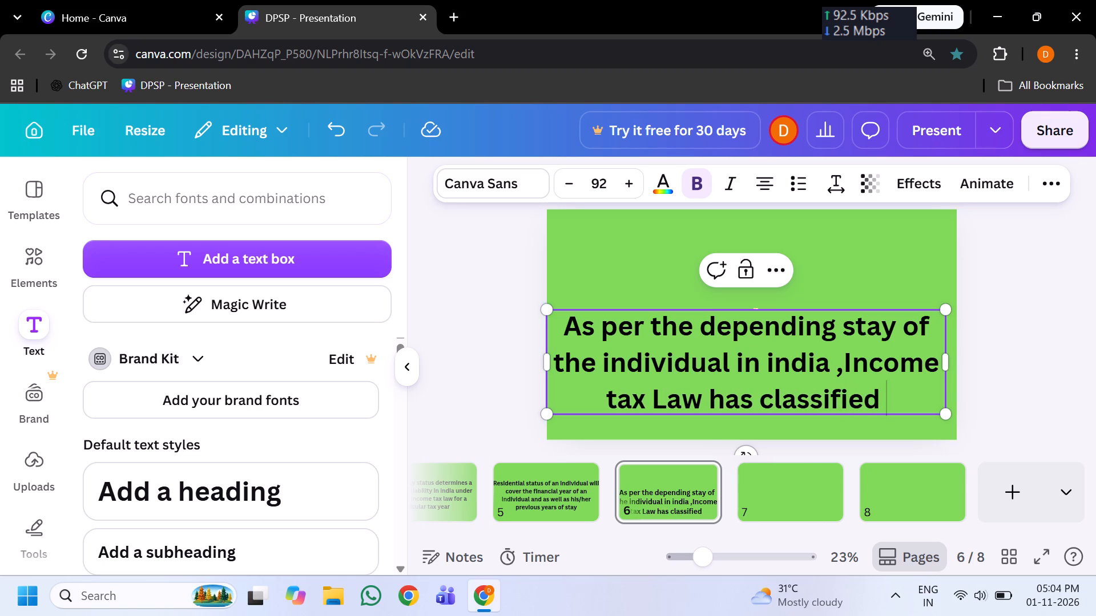
text(the)
key(space)
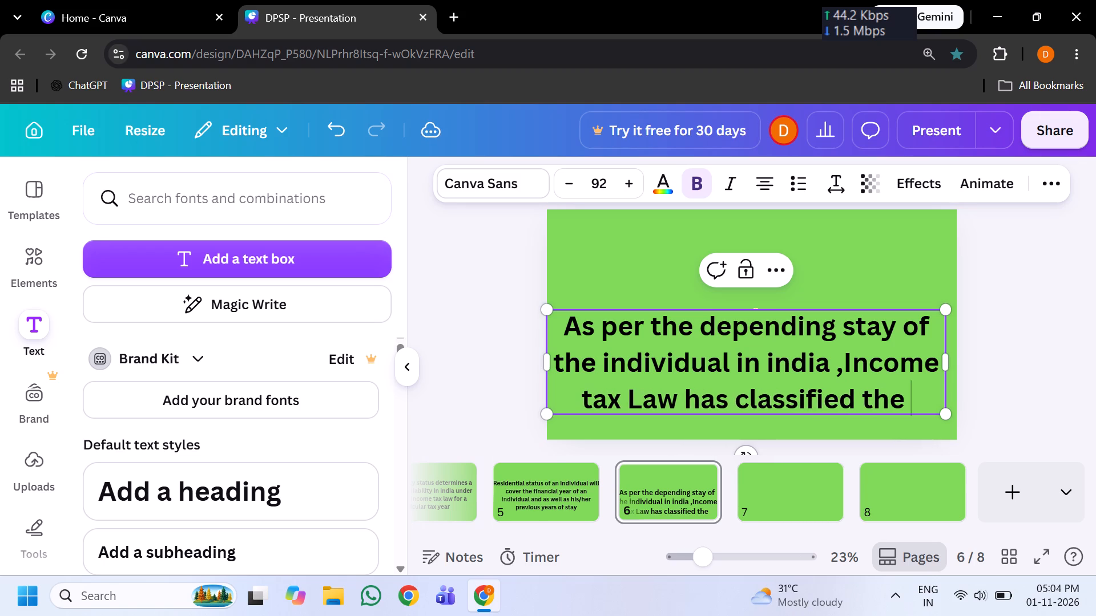
Continue the page 6 sentence with "residential status into three cat".
text(resi)
text(dential)
key(space)
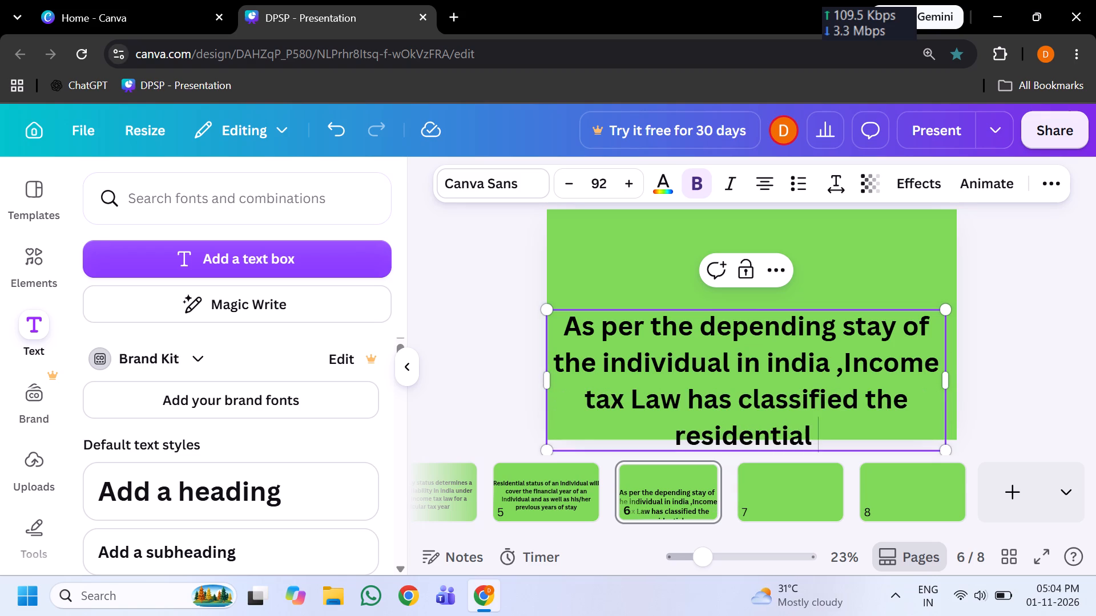
text(status)
key(space)
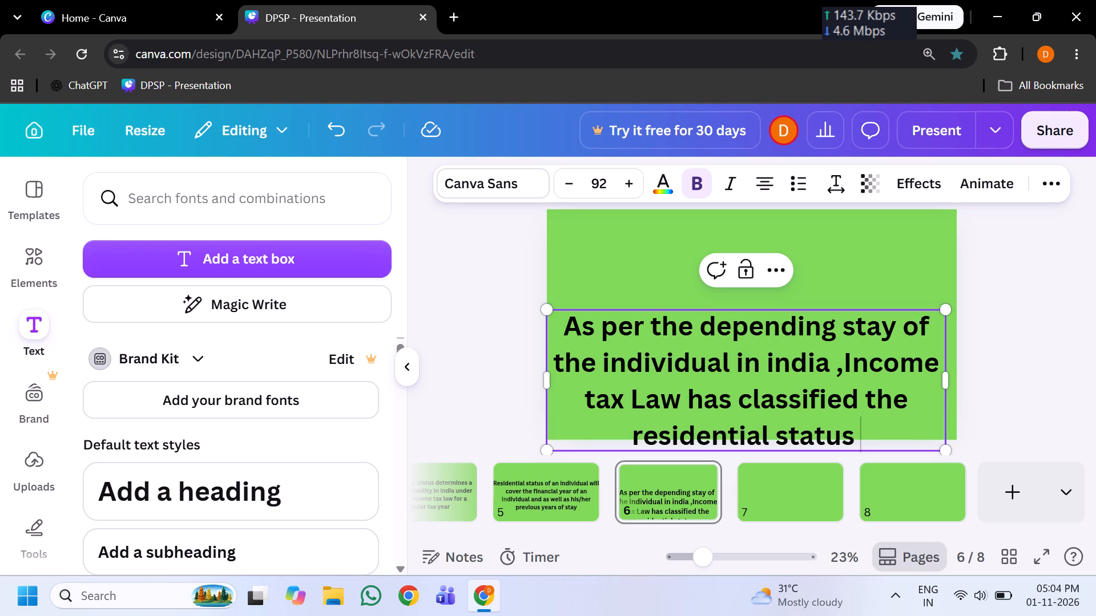
text(into threee)
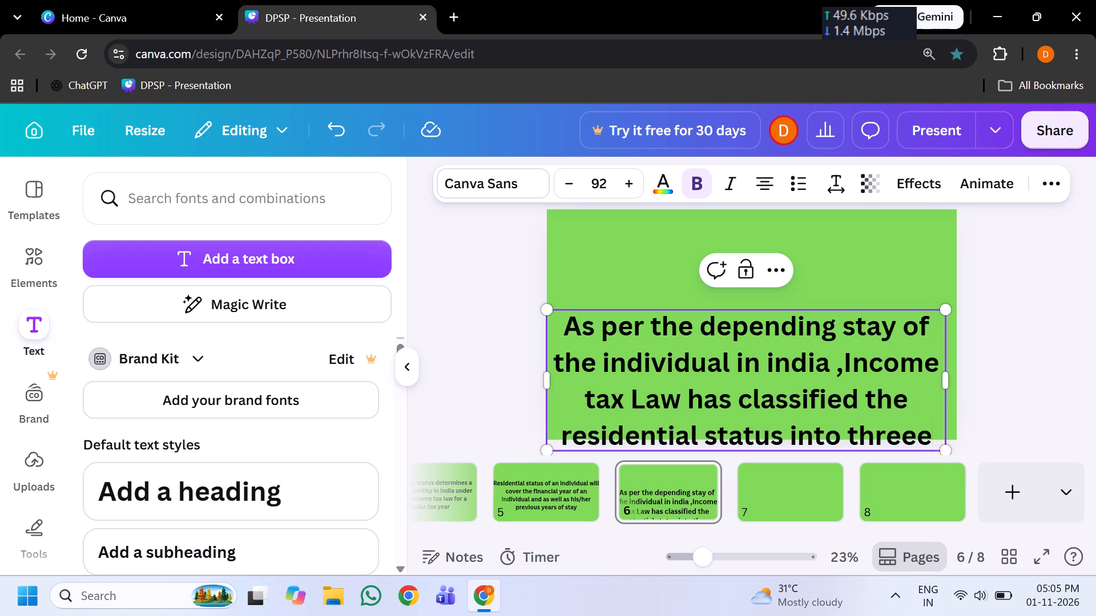
key(BackSpace)
key(space)
text(cat)
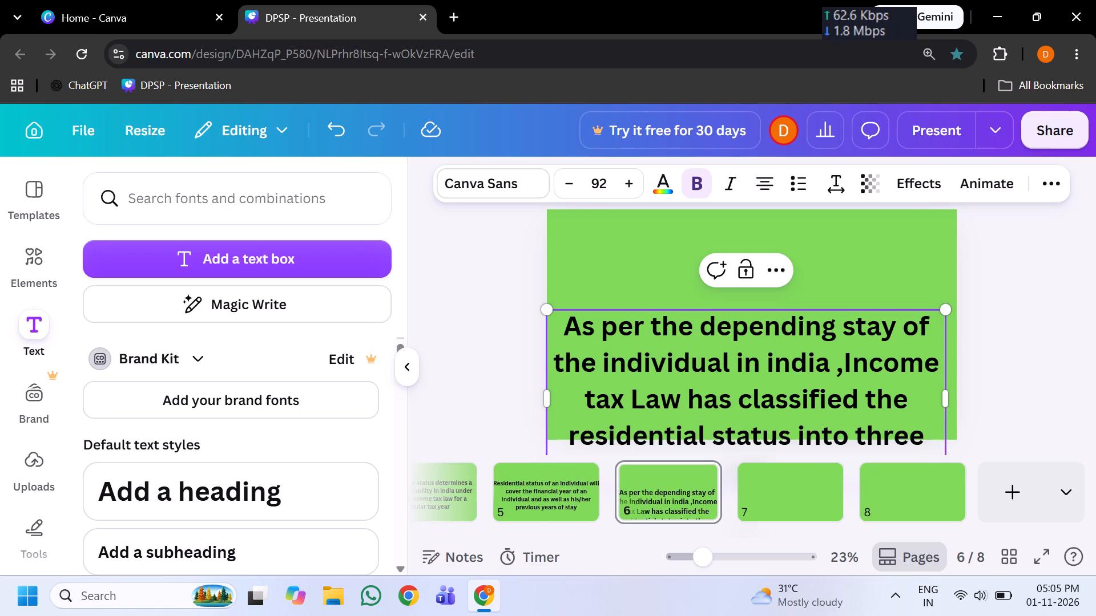
Move the page 6 text box up so all its lines fit on the page, and reopen its text for editing.
click(1019, 386)
drag(889, 386, 868, 305)
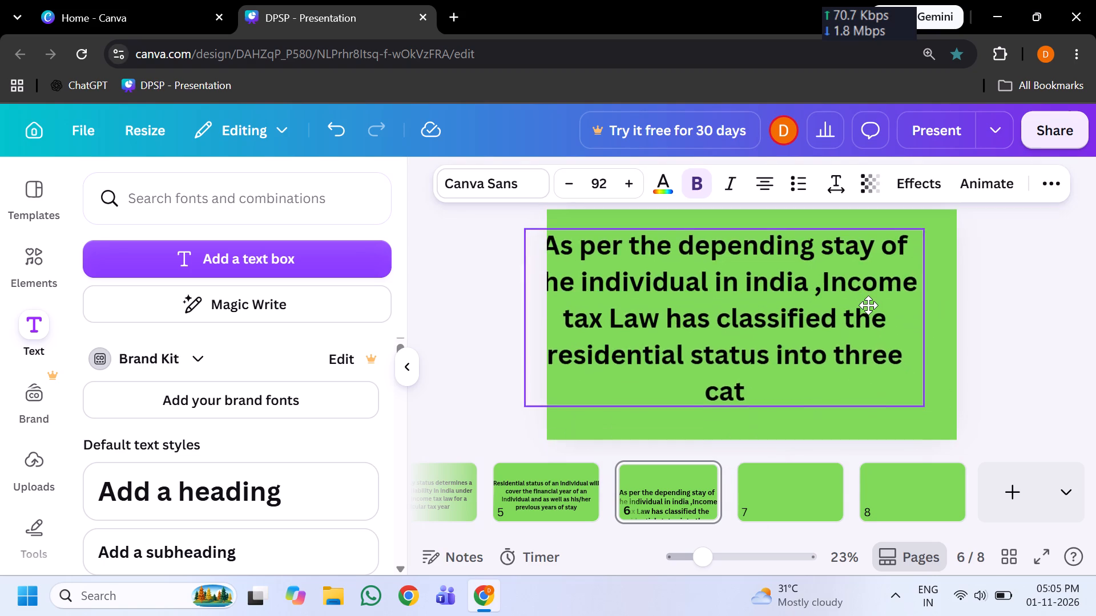
drag(868, 305, 887, 325)
click(776, 405)
click(759, 418)
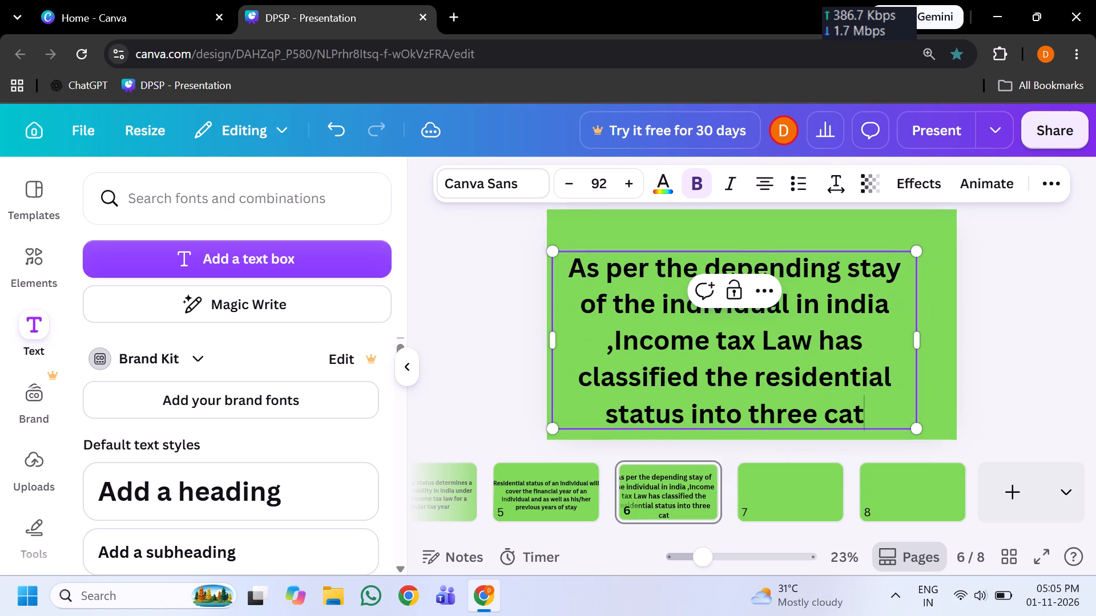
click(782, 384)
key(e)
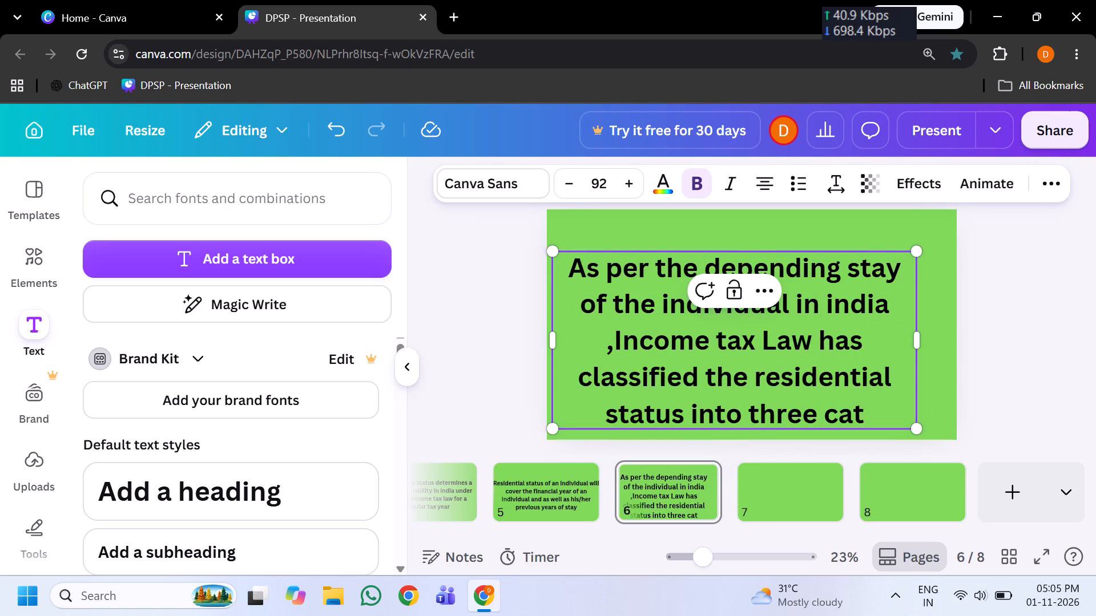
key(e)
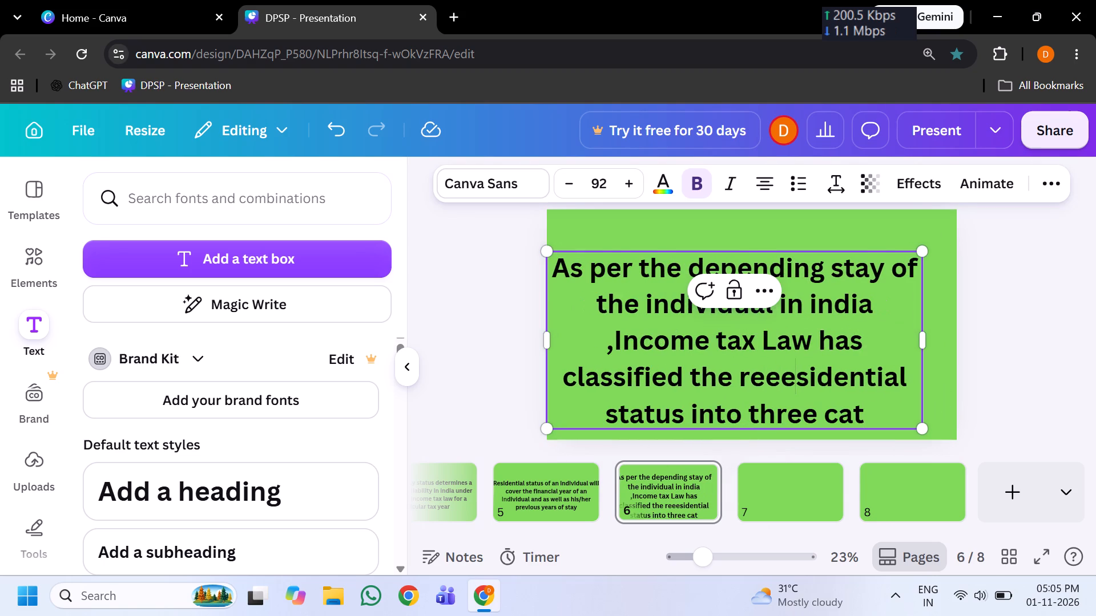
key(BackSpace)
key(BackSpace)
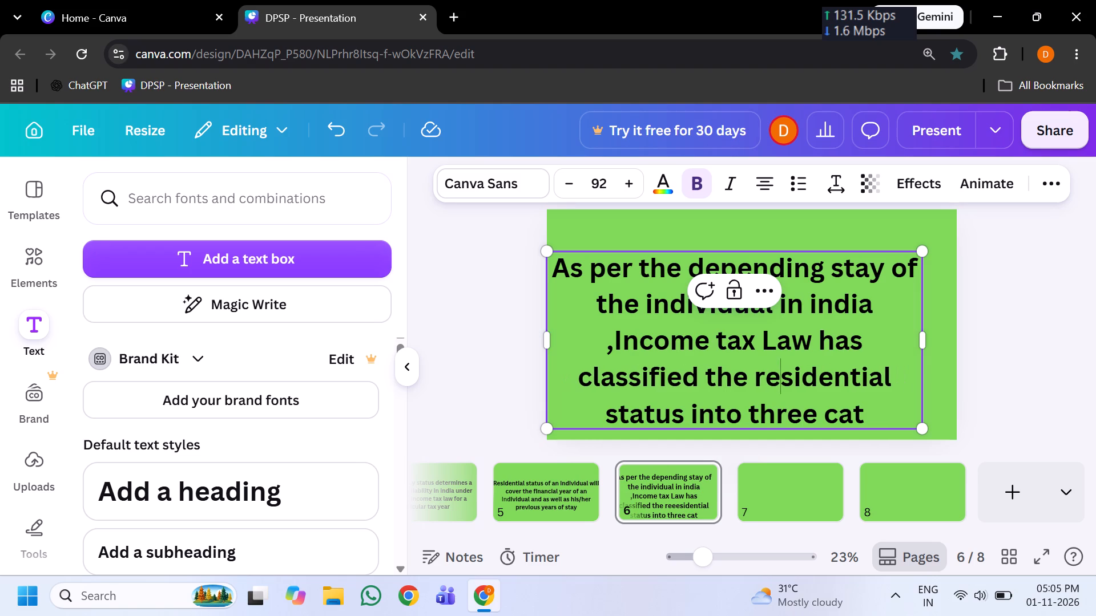
Complete the last word of the page 6 sentence so it reads "categories".
click(876, 425)
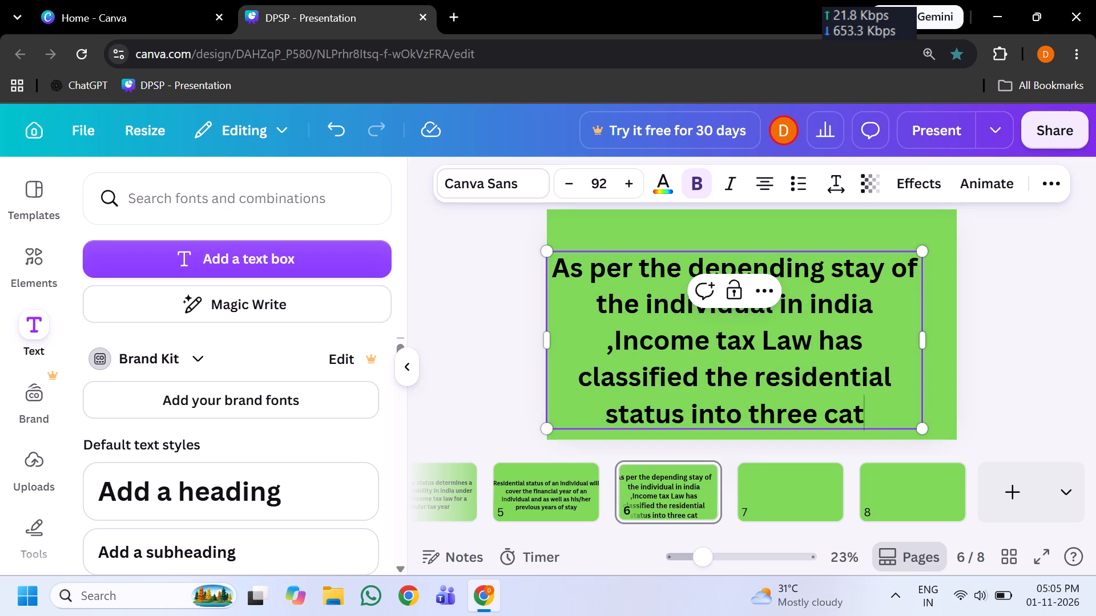
key(e)
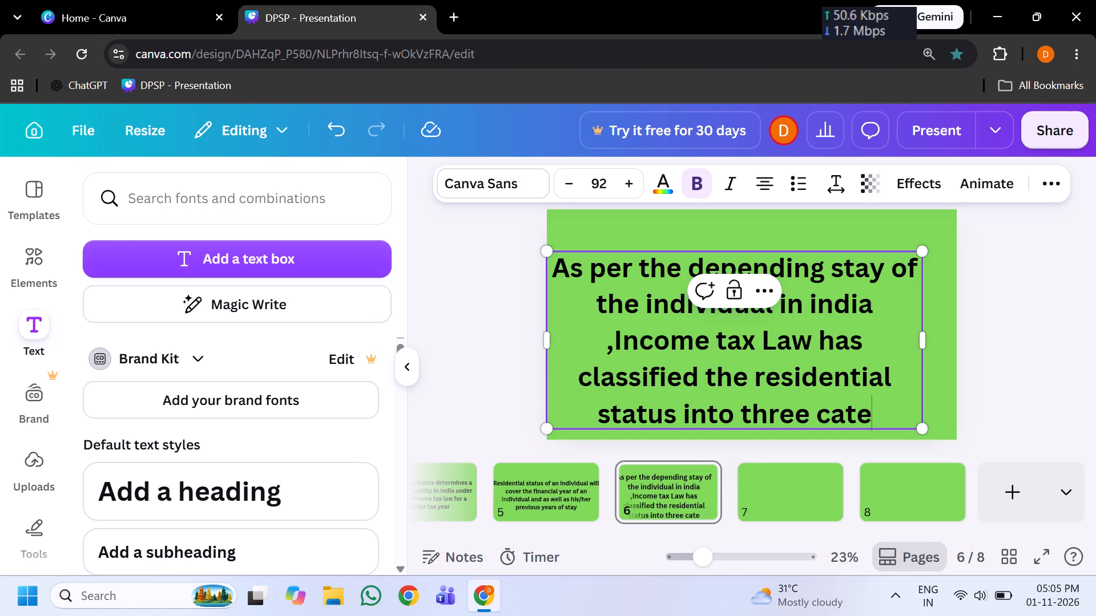
text(gories)
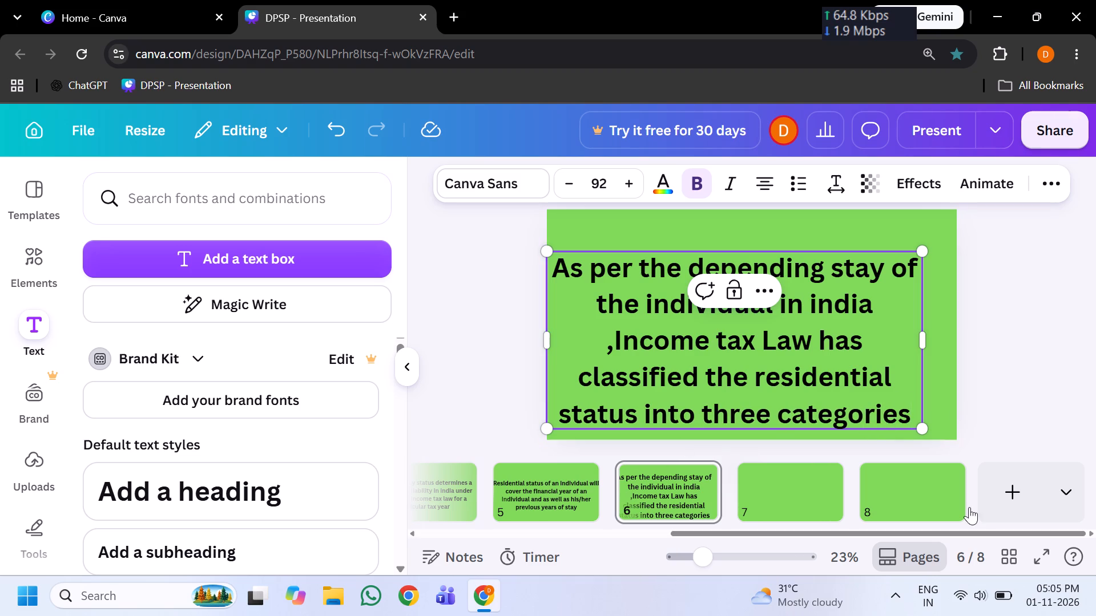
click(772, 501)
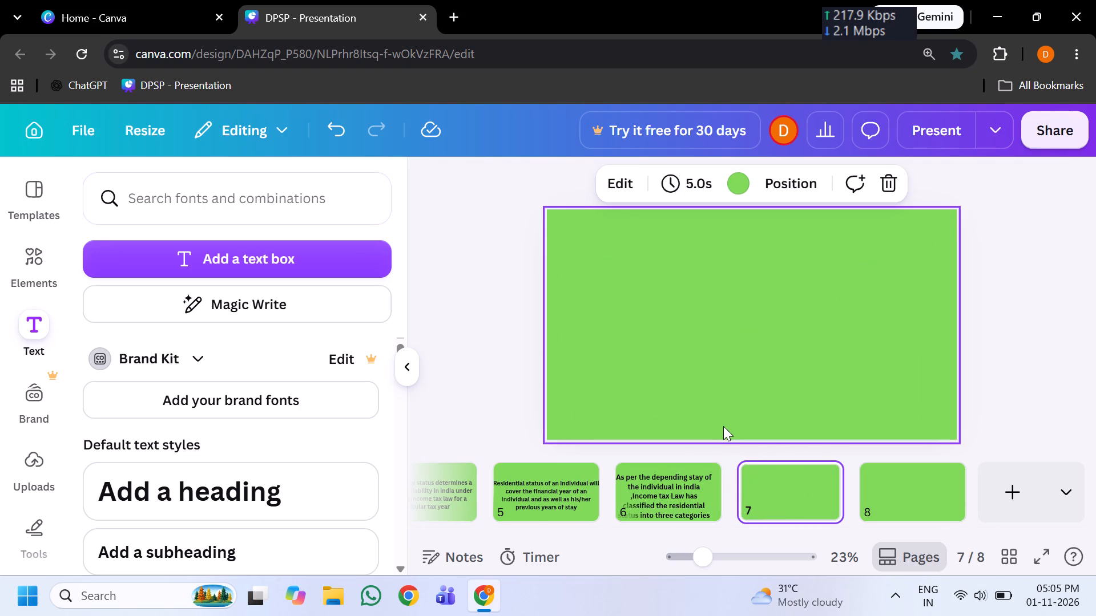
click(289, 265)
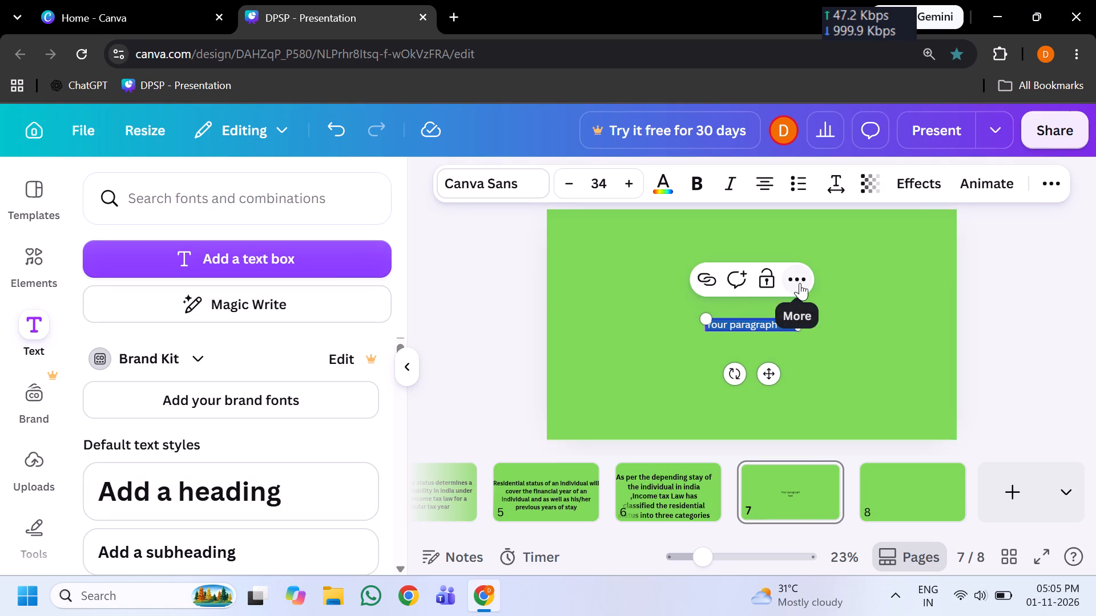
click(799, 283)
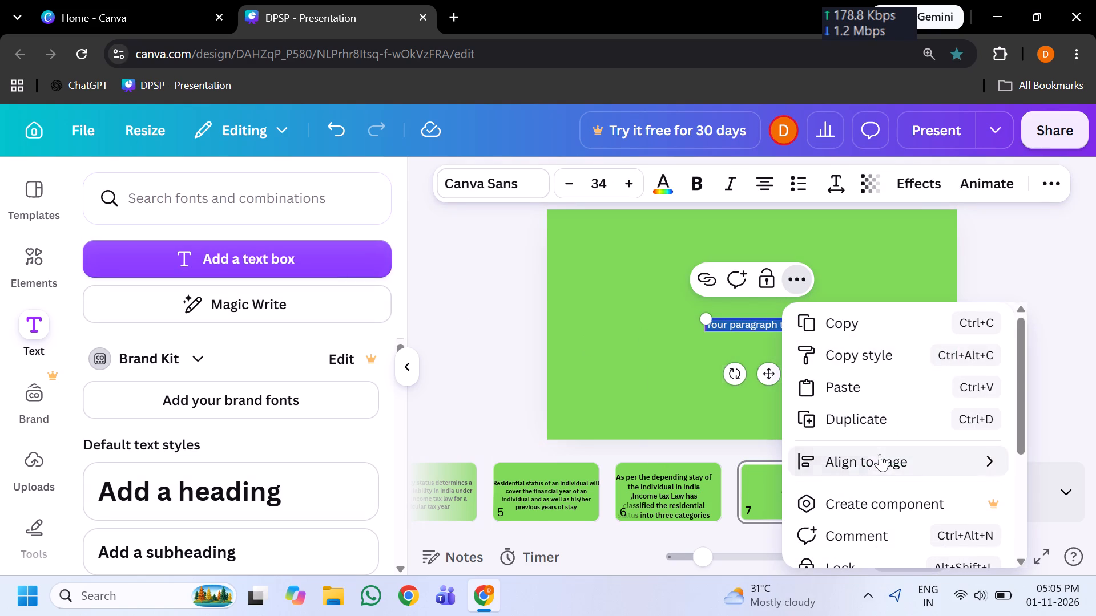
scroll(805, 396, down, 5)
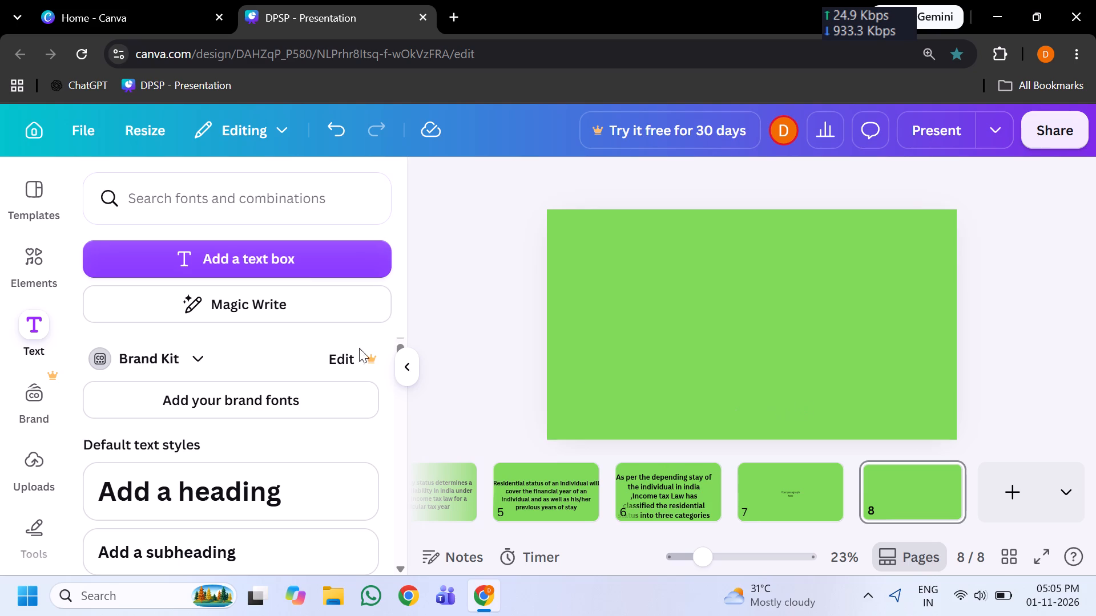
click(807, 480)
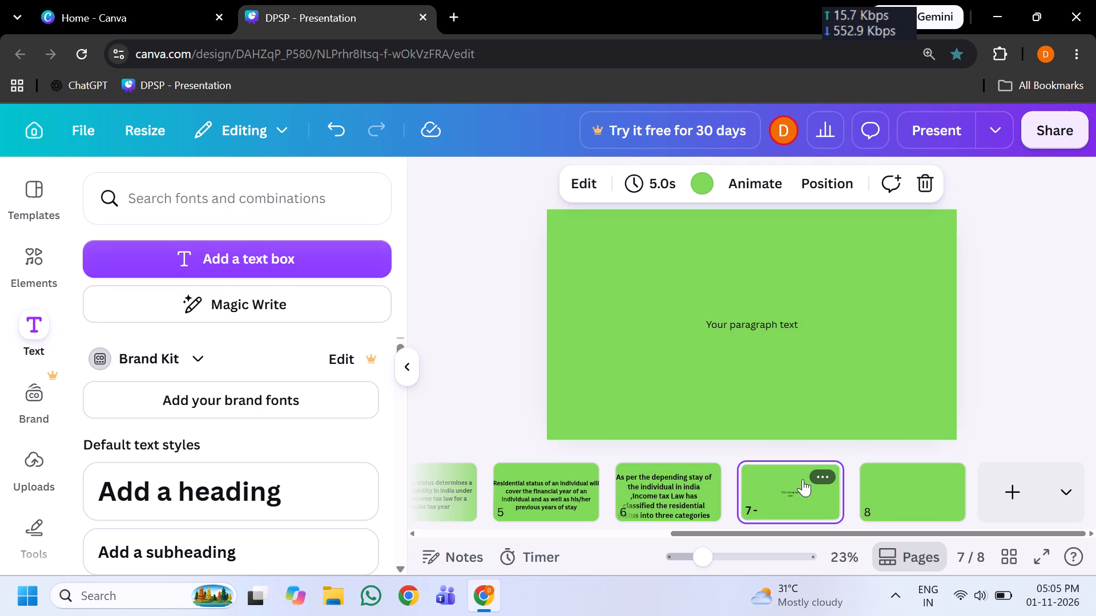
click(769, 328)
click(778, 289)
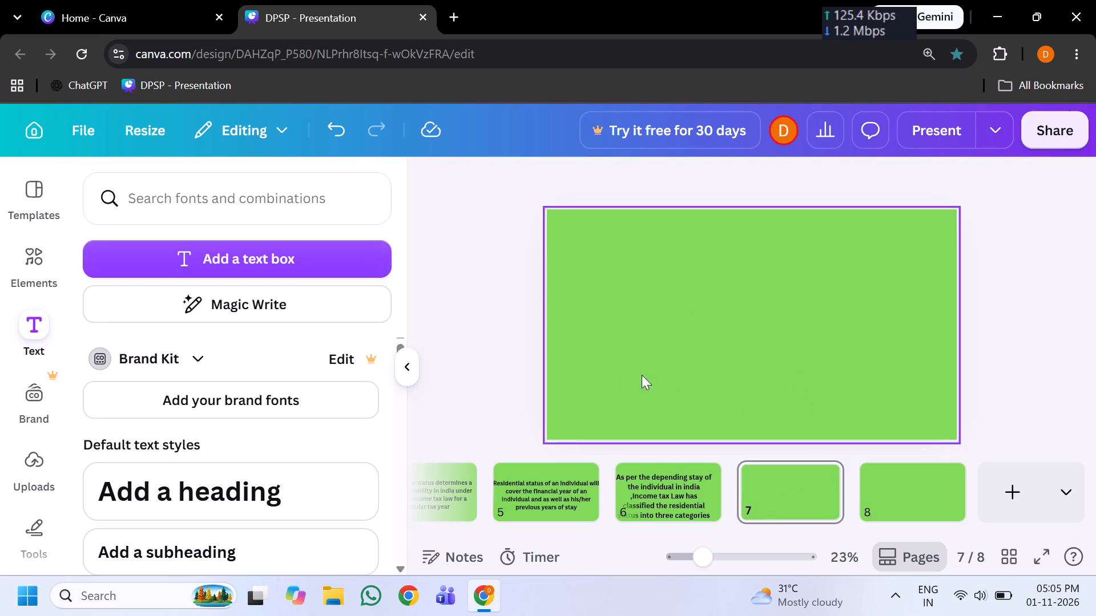
Add a heading to page 7 reading "There are the following three categories".
click(284, 489)
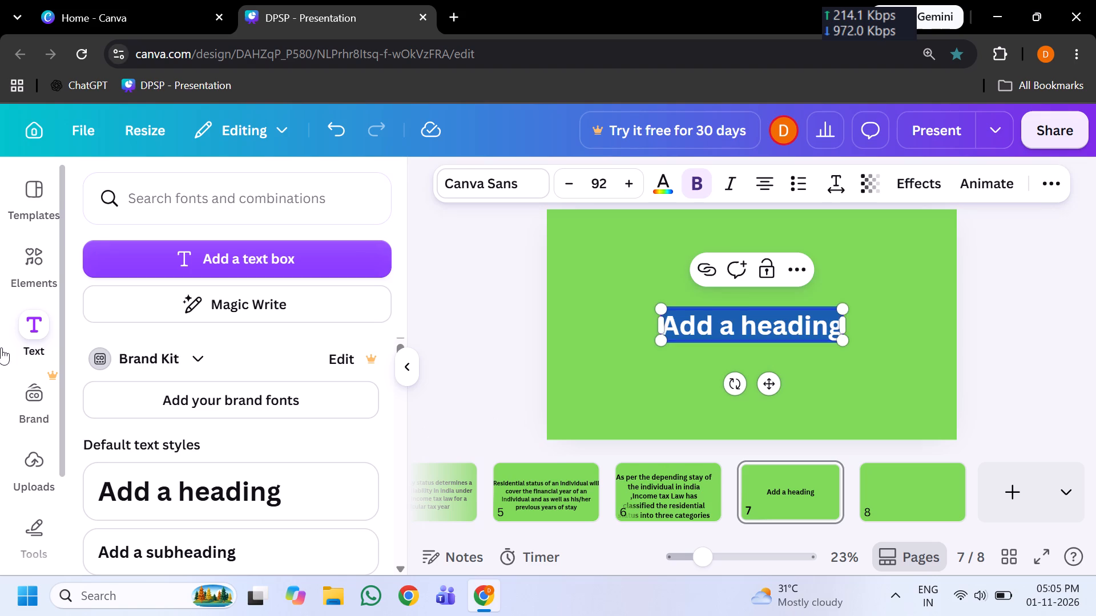
text(There)
key(space)
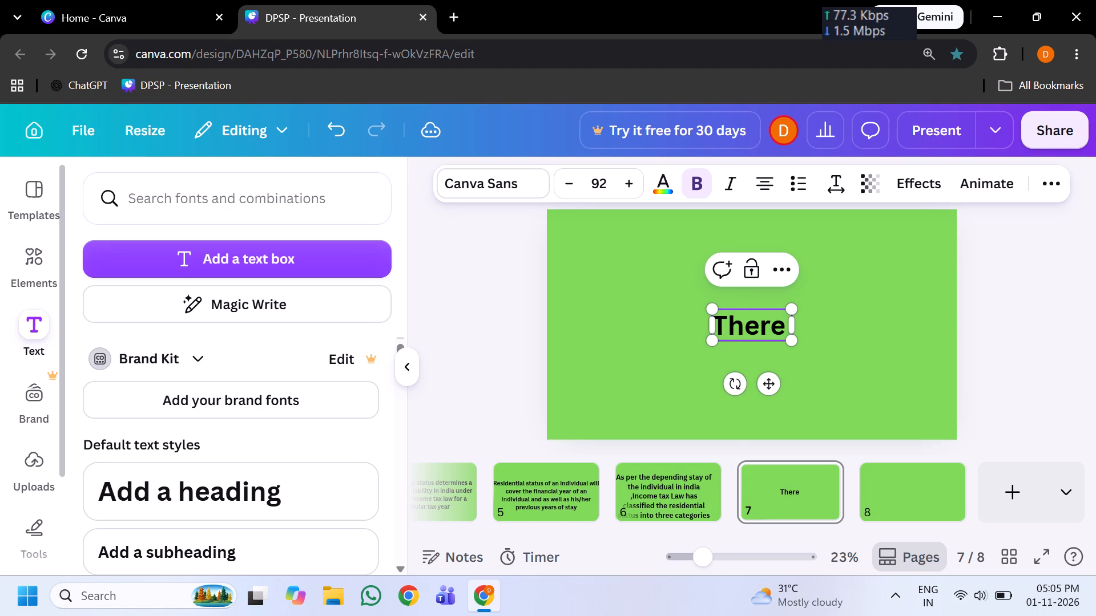
text(are)
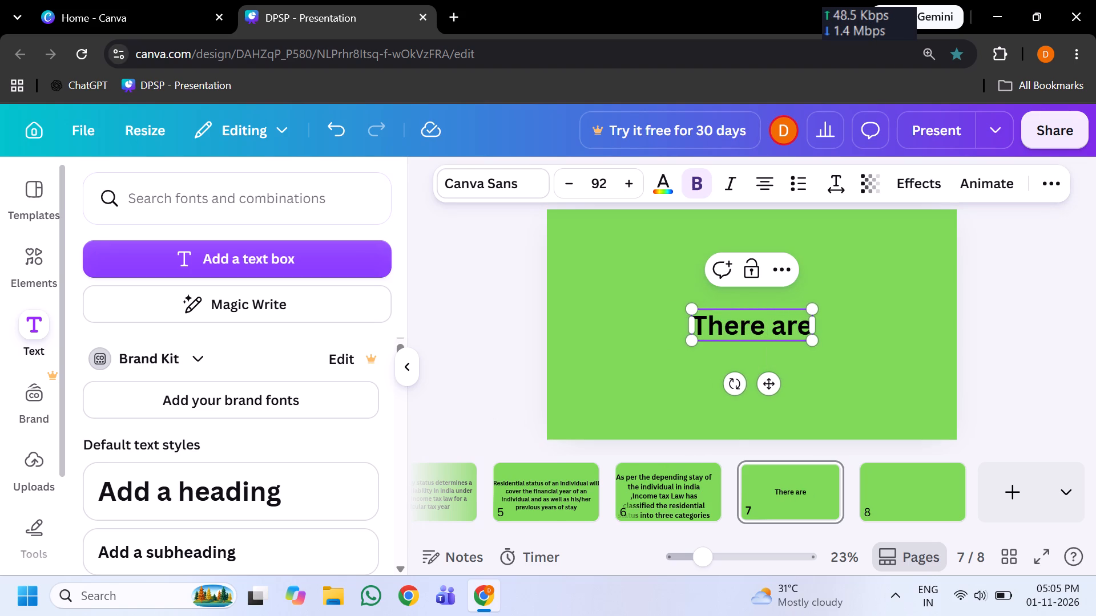
key(space)
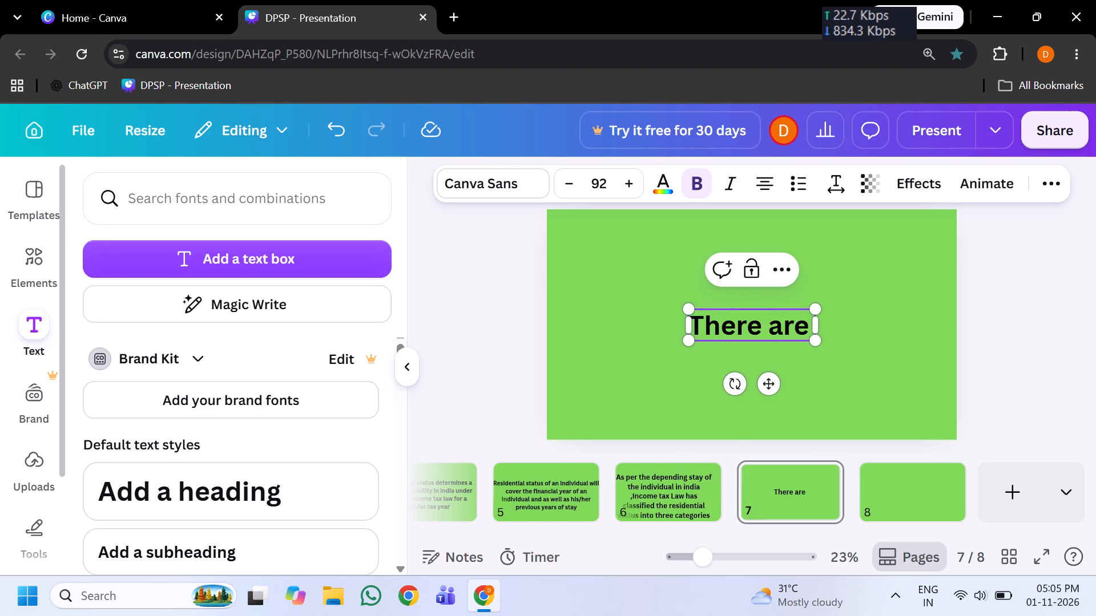
text(the following)
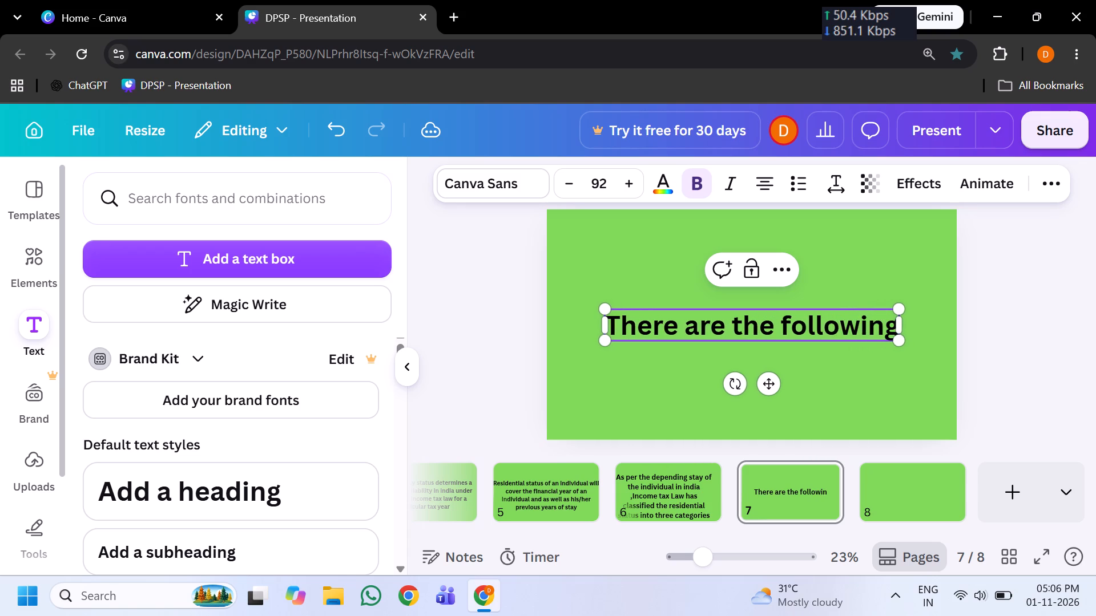
key(space)
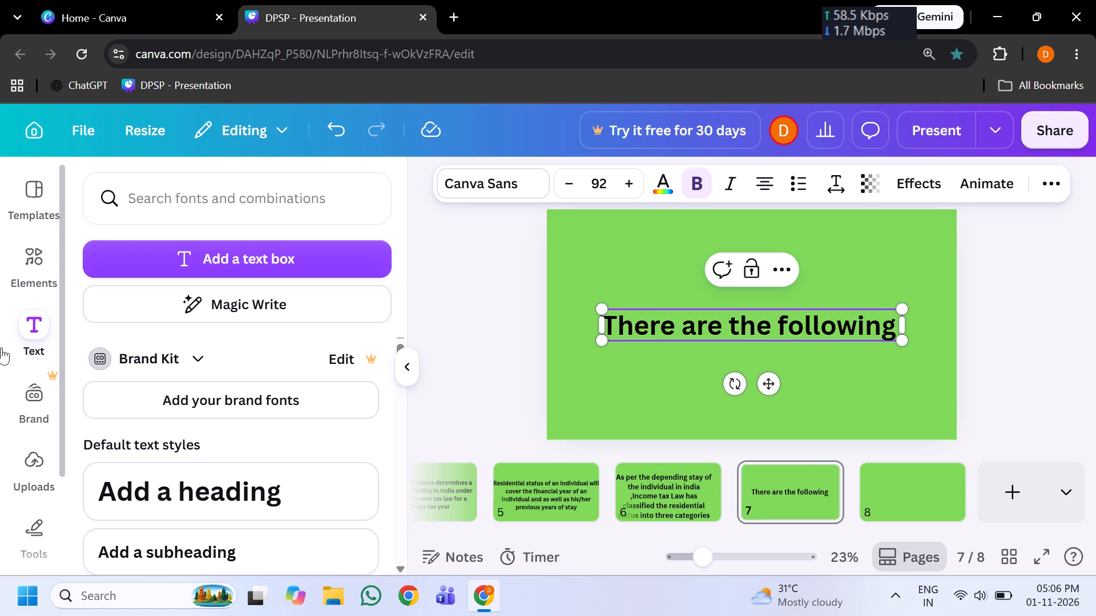
text(three)
key(space)
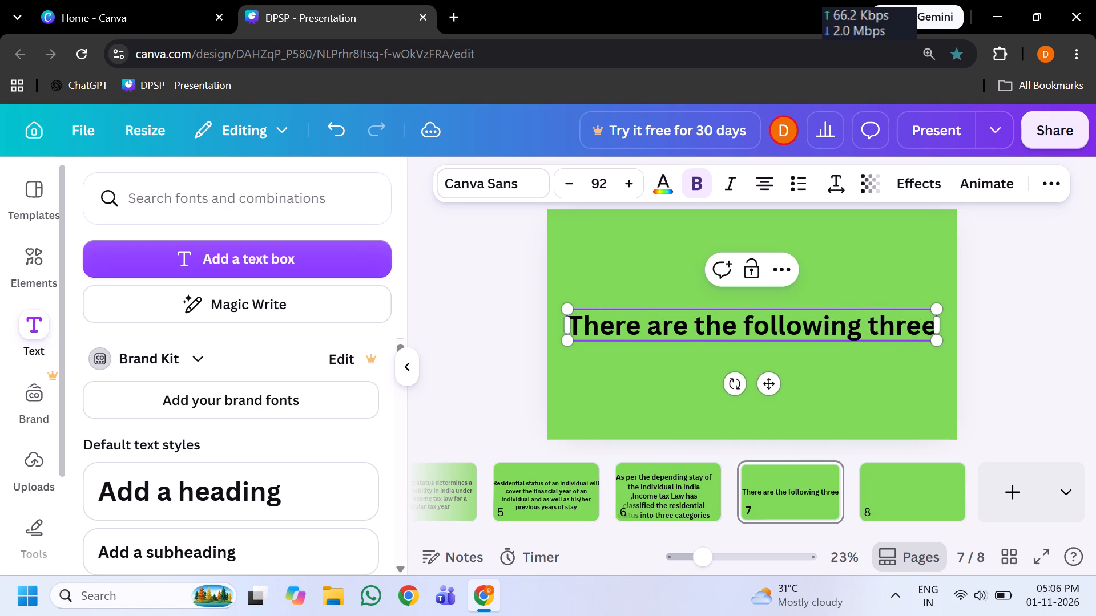
text(categories)
key(space)
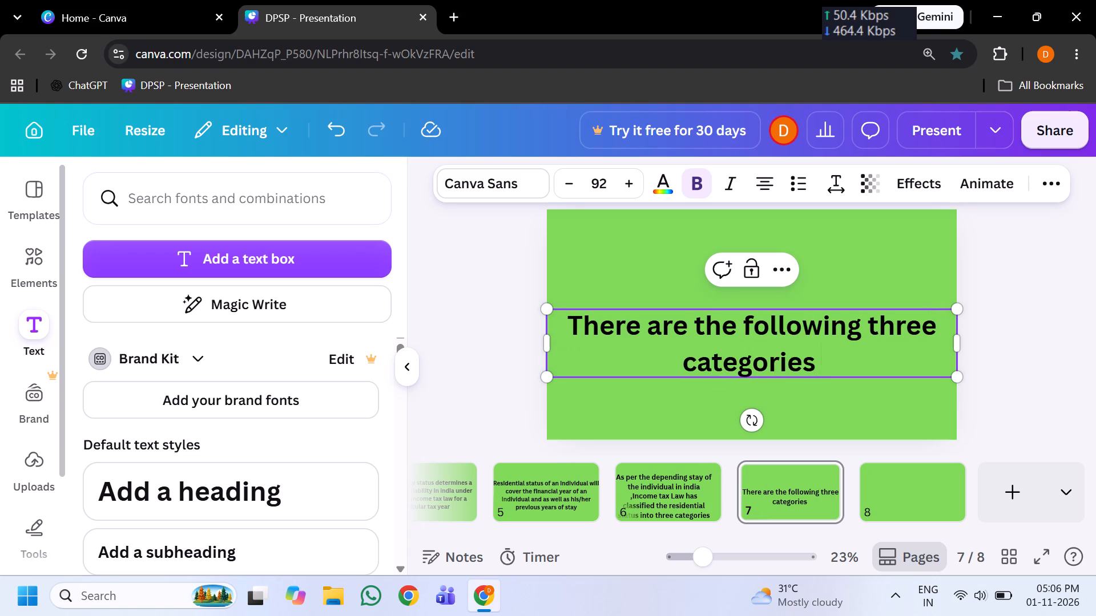
Continue the page 7 sentence with "which classified the".
text(which)
key(space)
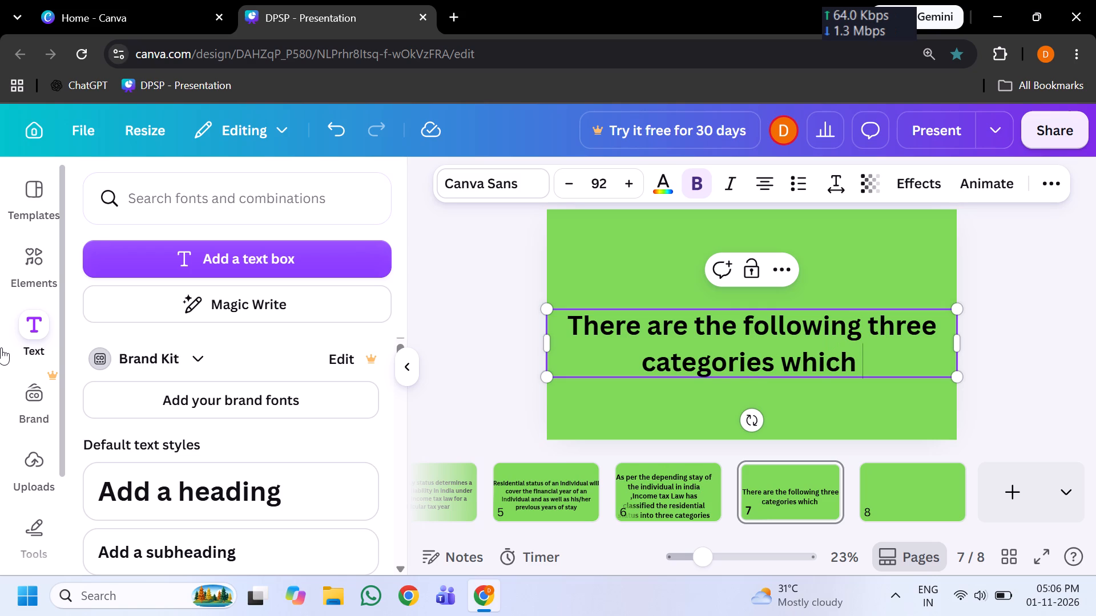
text(classid)
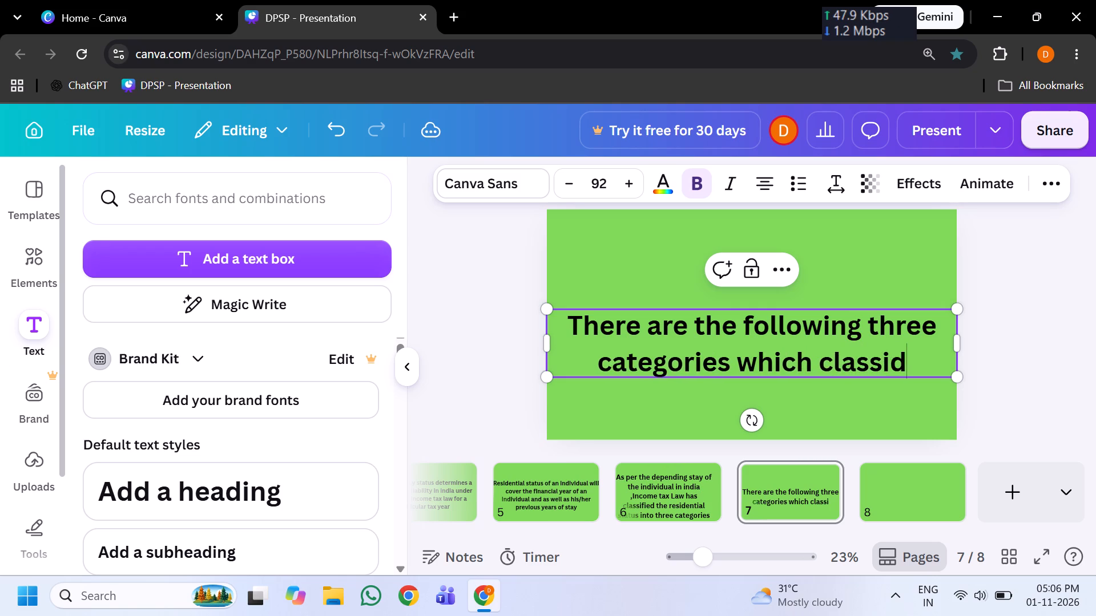
key(BackSpace)
key(f)
text(ied)
key(space)
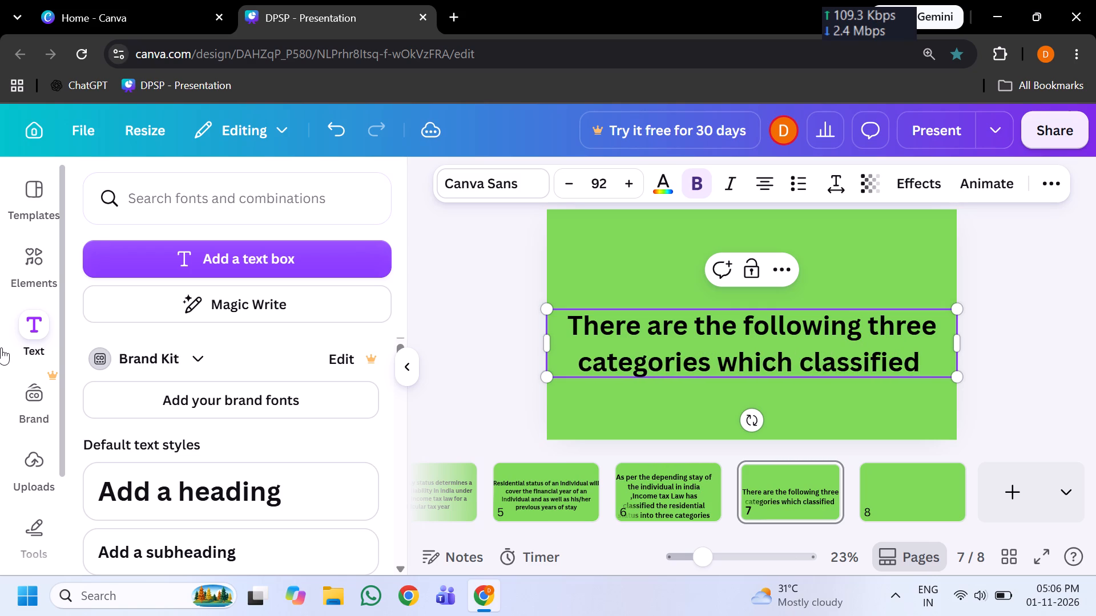
text(thr)
key(space)
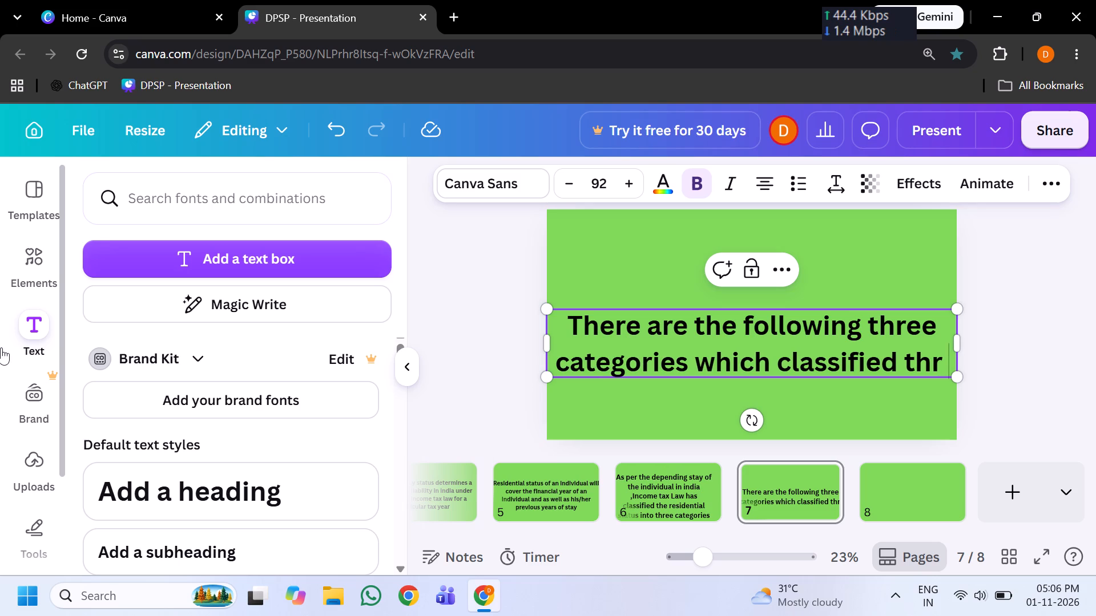
key(BackSpace)
key(BackSpace)
text(e)
key(space)
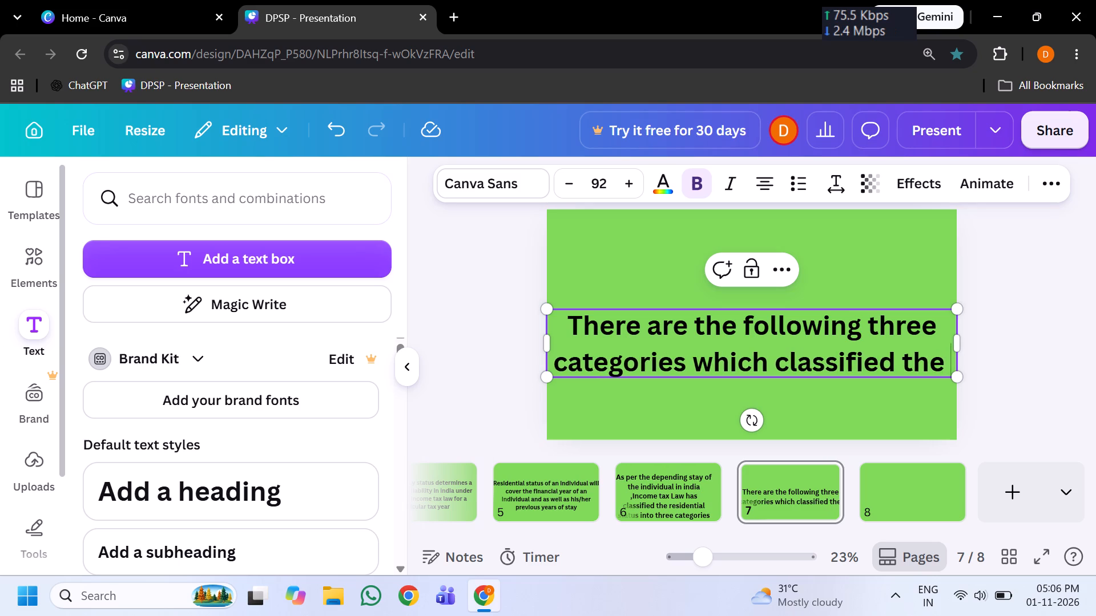
Continue the page 7 sentence with "residential status of an indiavidual".
text(re)
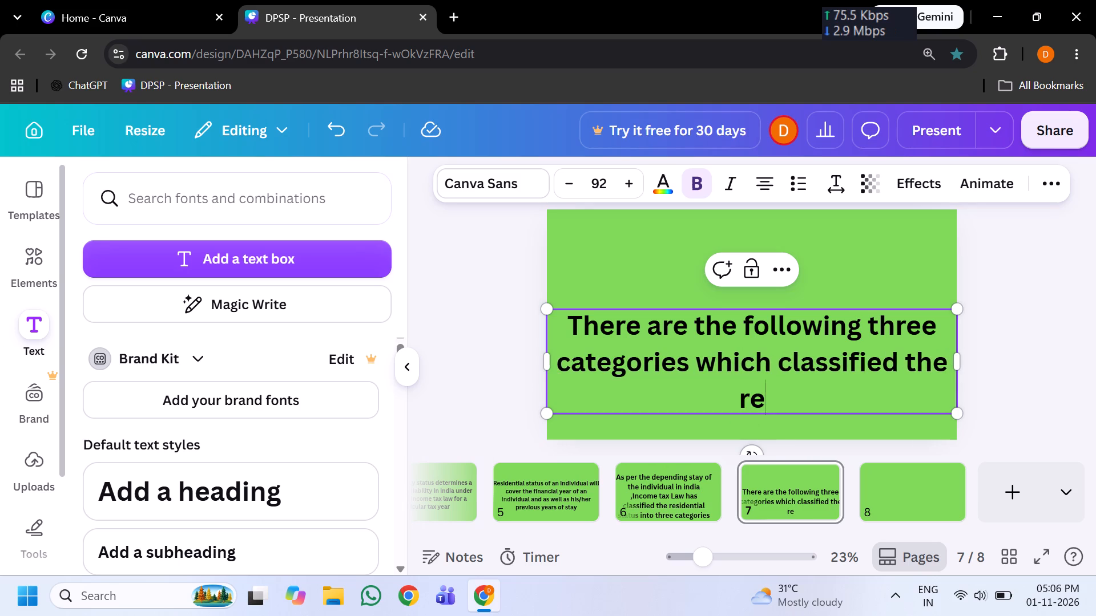
text(si)
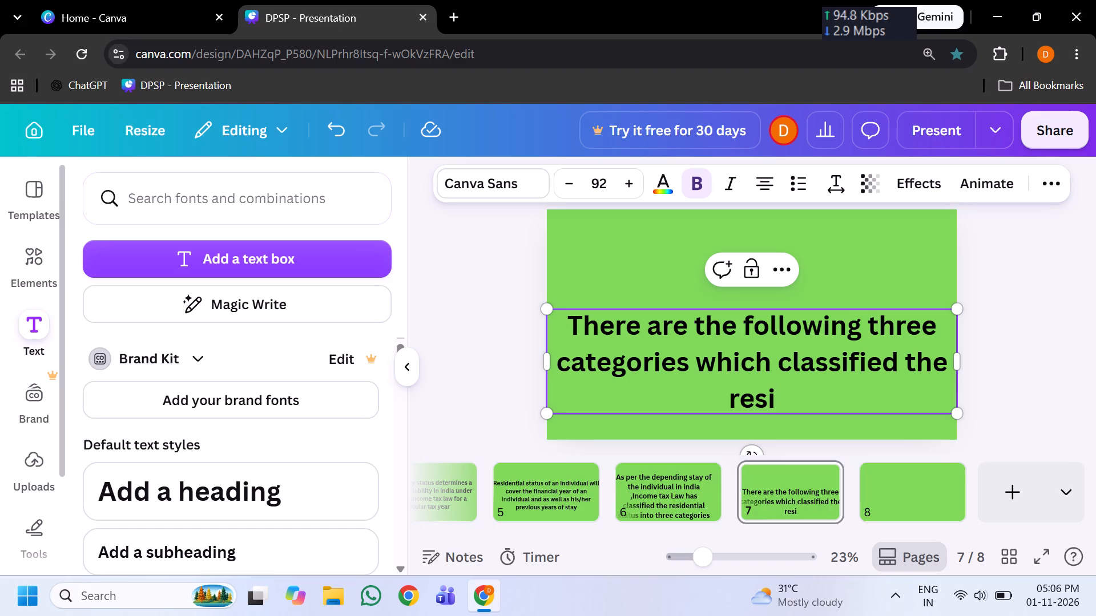
text(dential)
key(space)
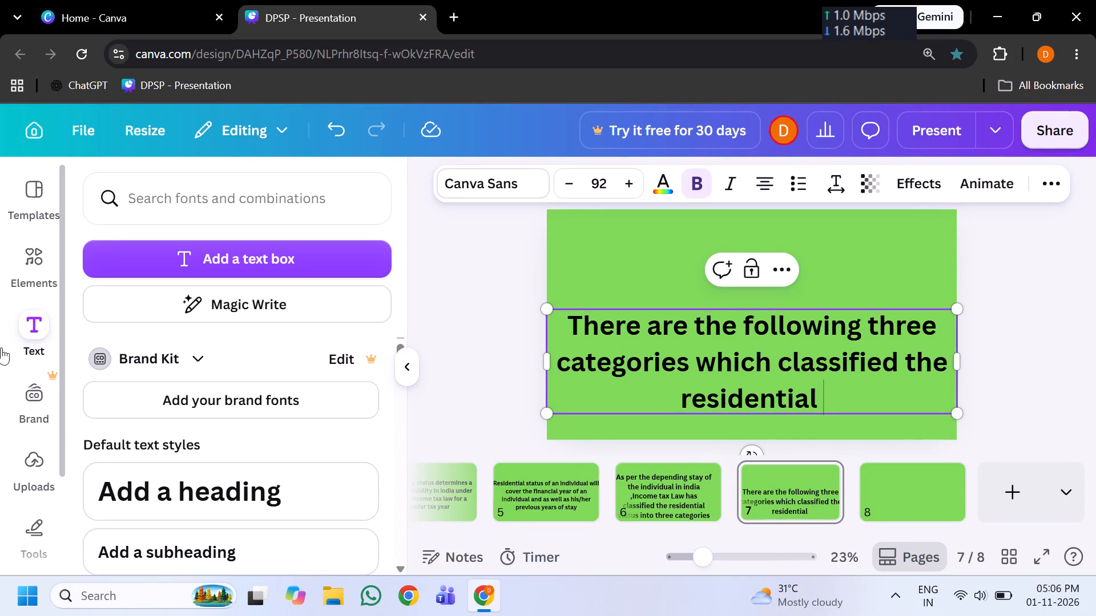
text(status of)
key(space)
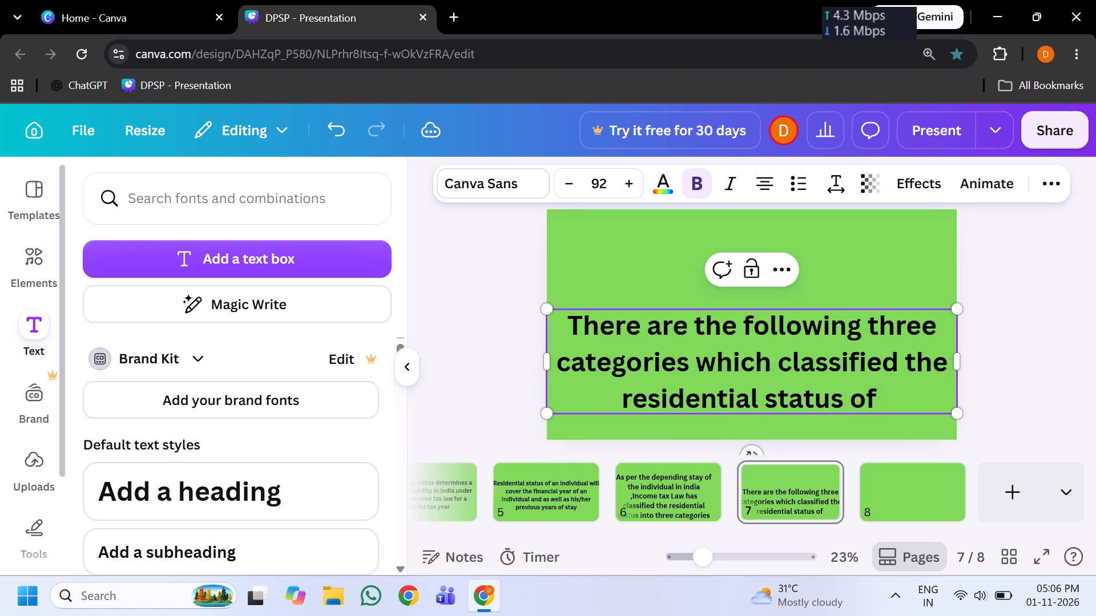
text(an indiavi)
text(dual)
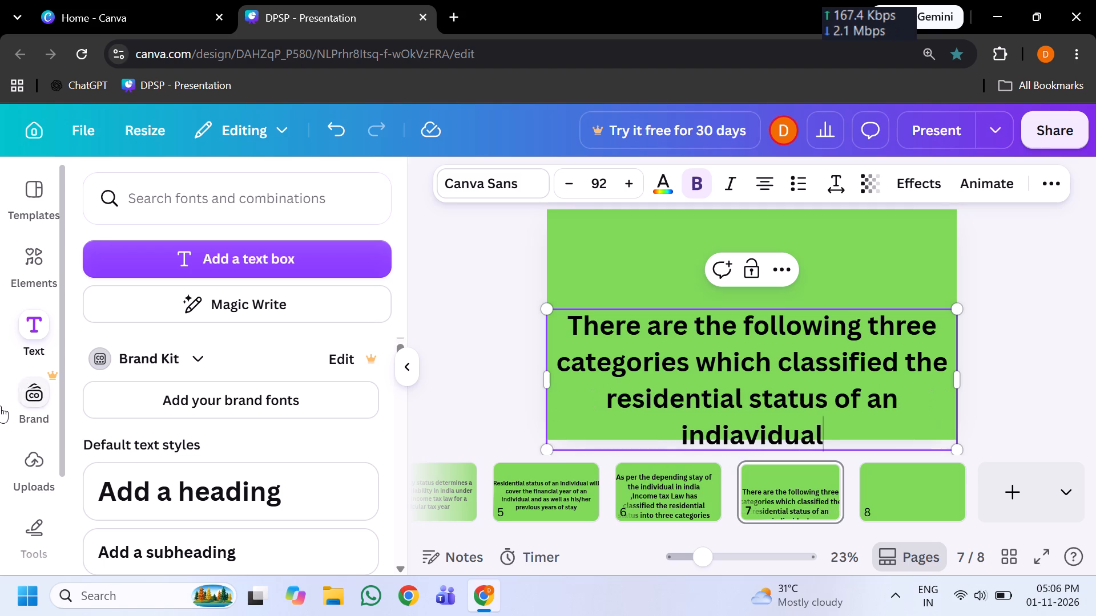
Move the page 7 text box up so all its lines fit on the page, and end the sentence with a period.
click(1015, 416)
drag(893, 406, 902, 356)
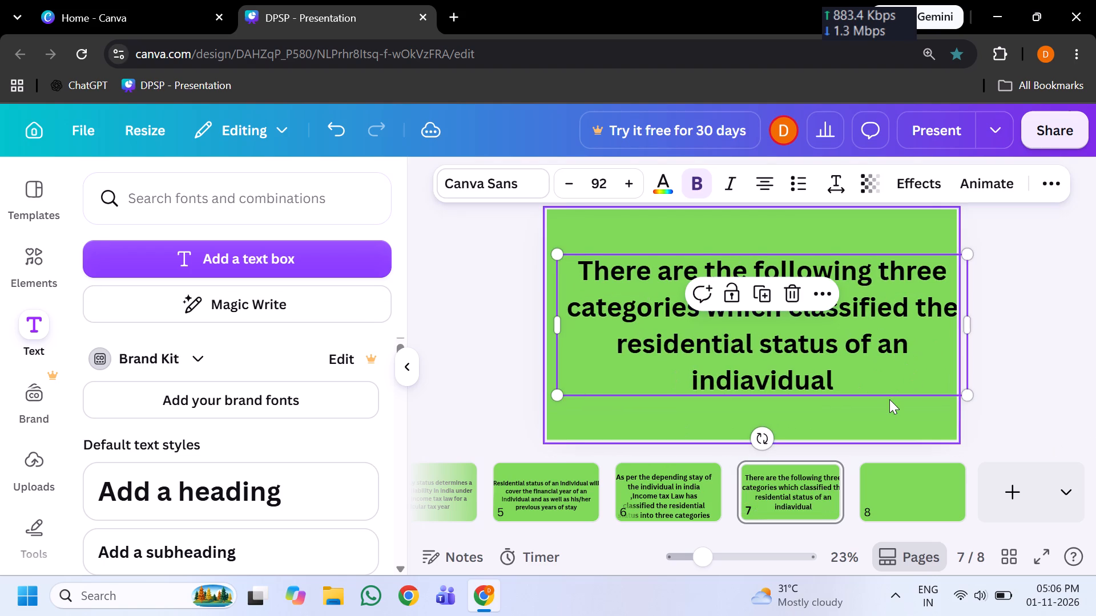
click(853, 379)
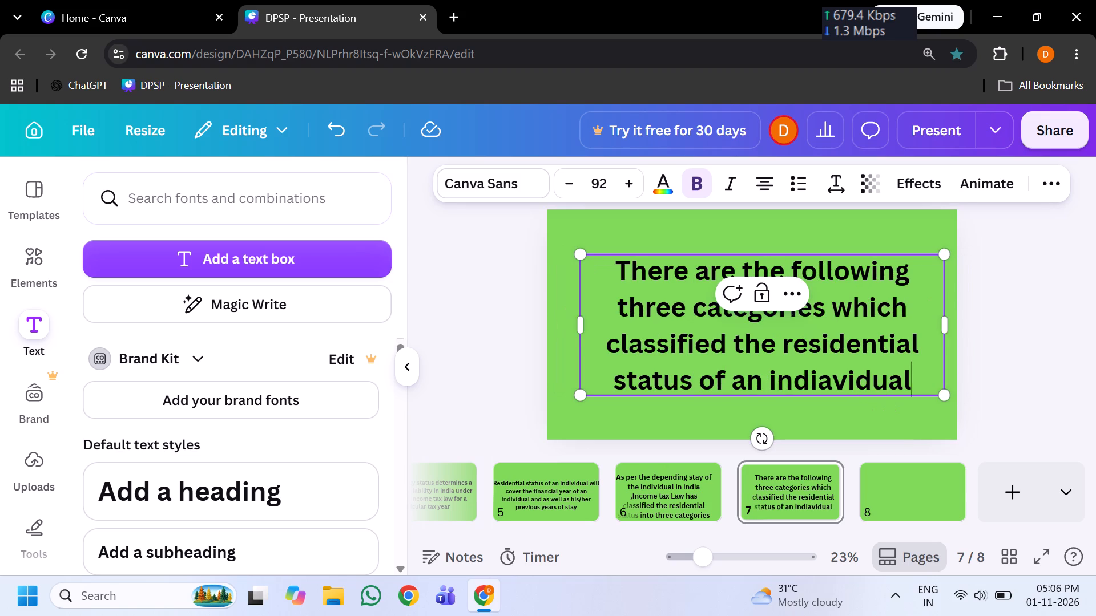
key(period)
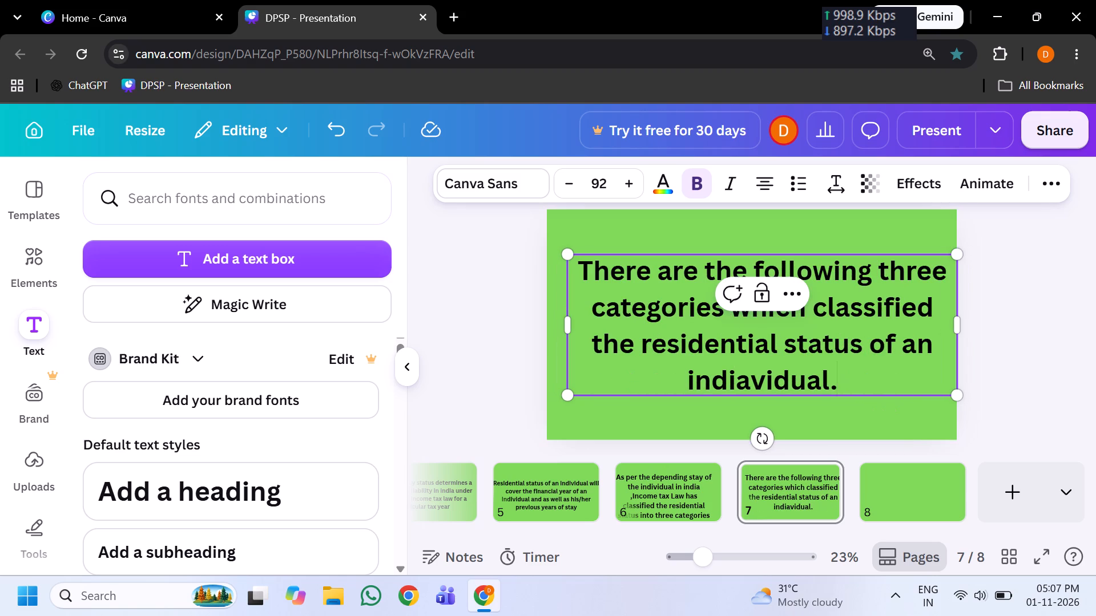
Add two more blank green pages after page 8.
click(916, 505)
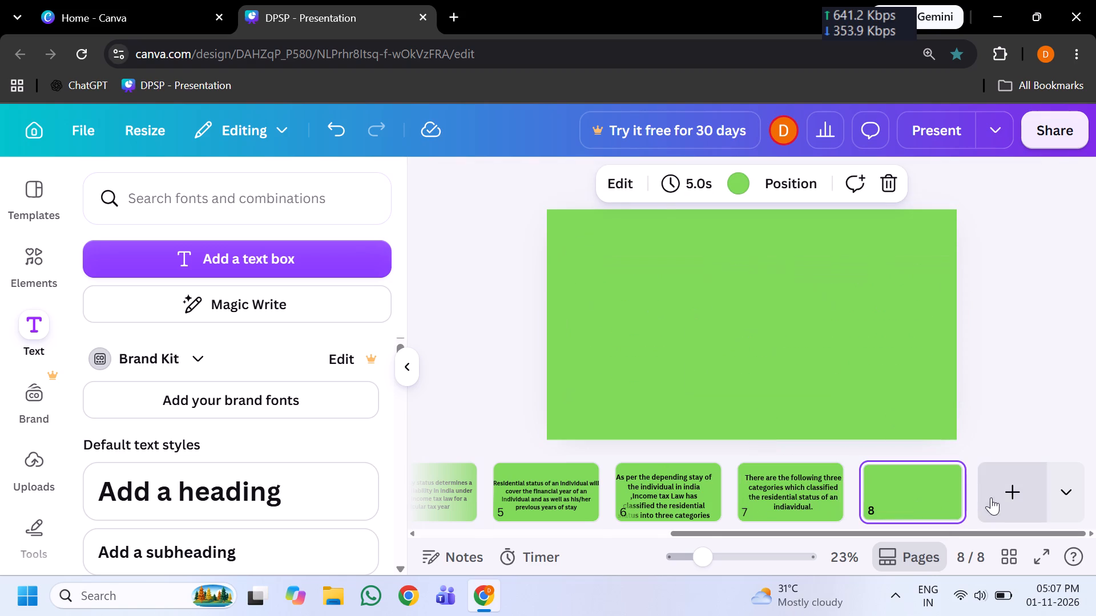
click(992, 498)
click(986, 501)
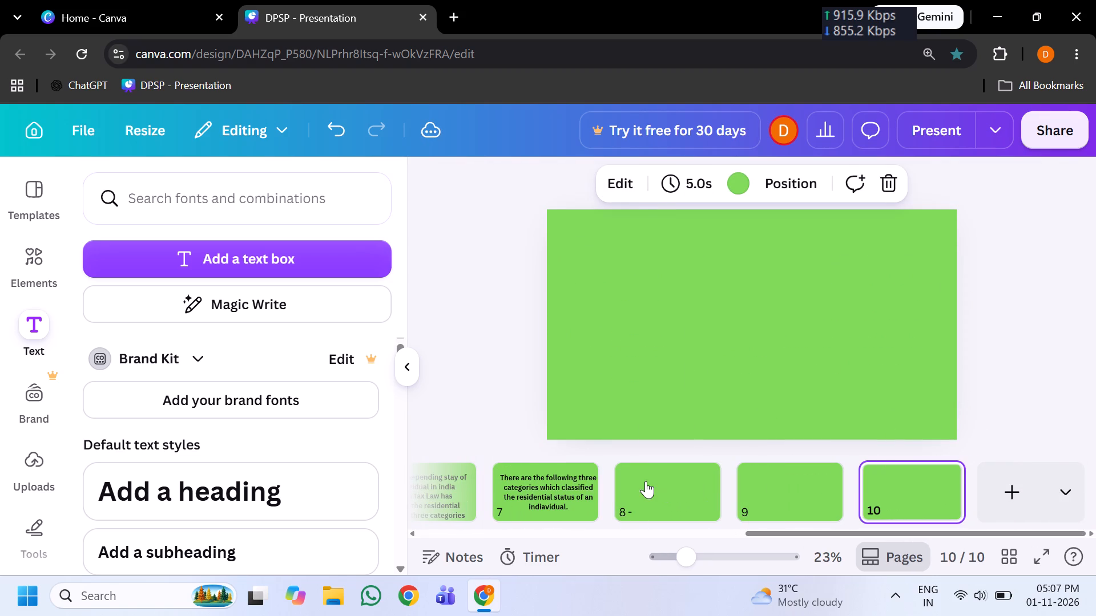
Add a text box on page 8 reading "Resident and Ordinary Resident".
click(646, 481)
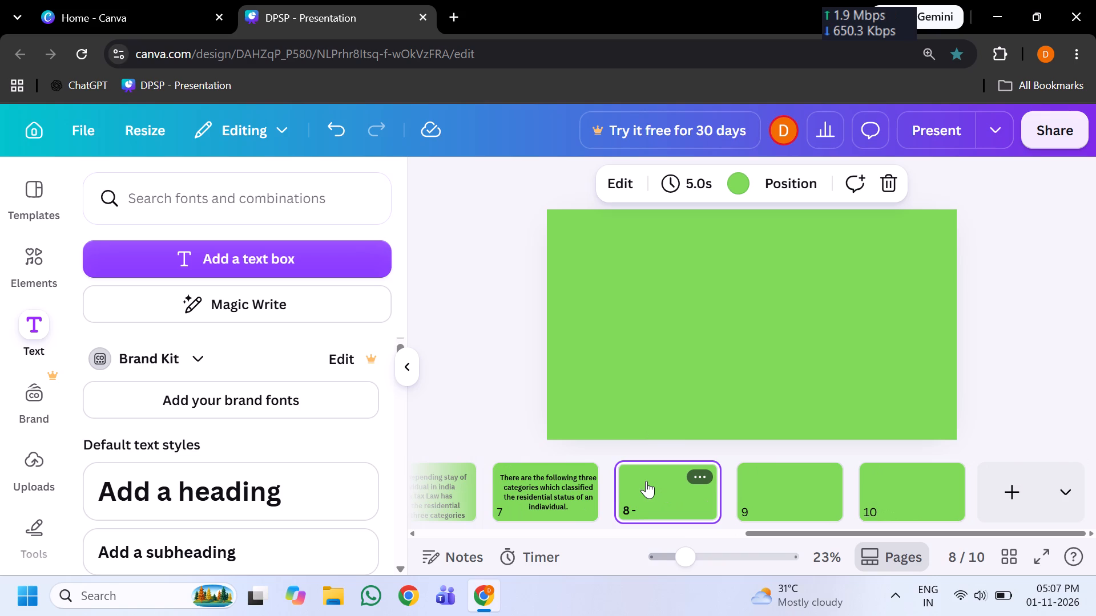
text(Re)
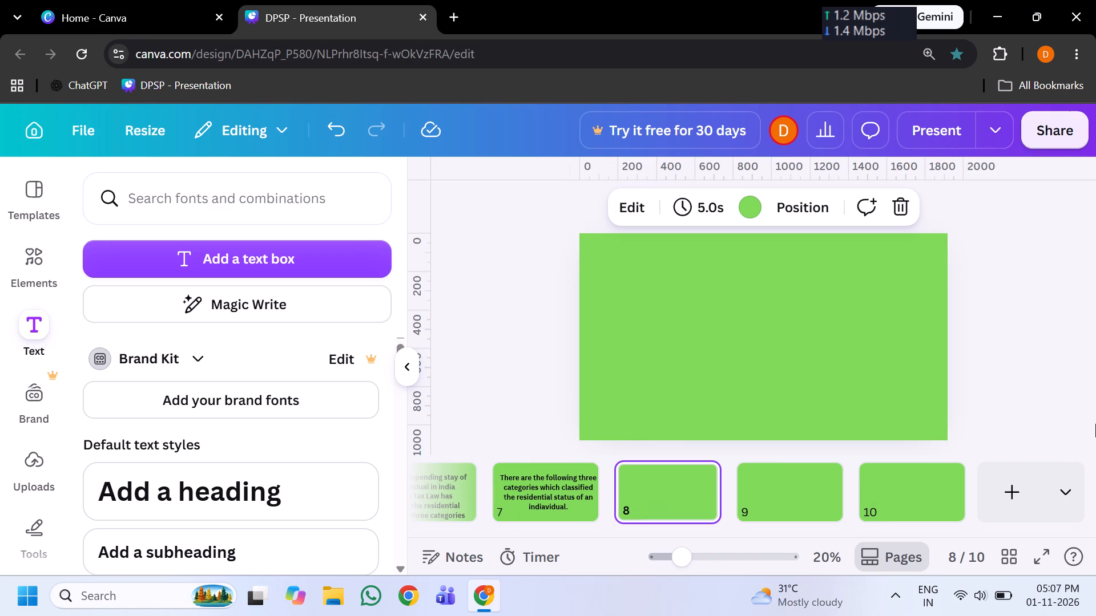
click(337, 257)
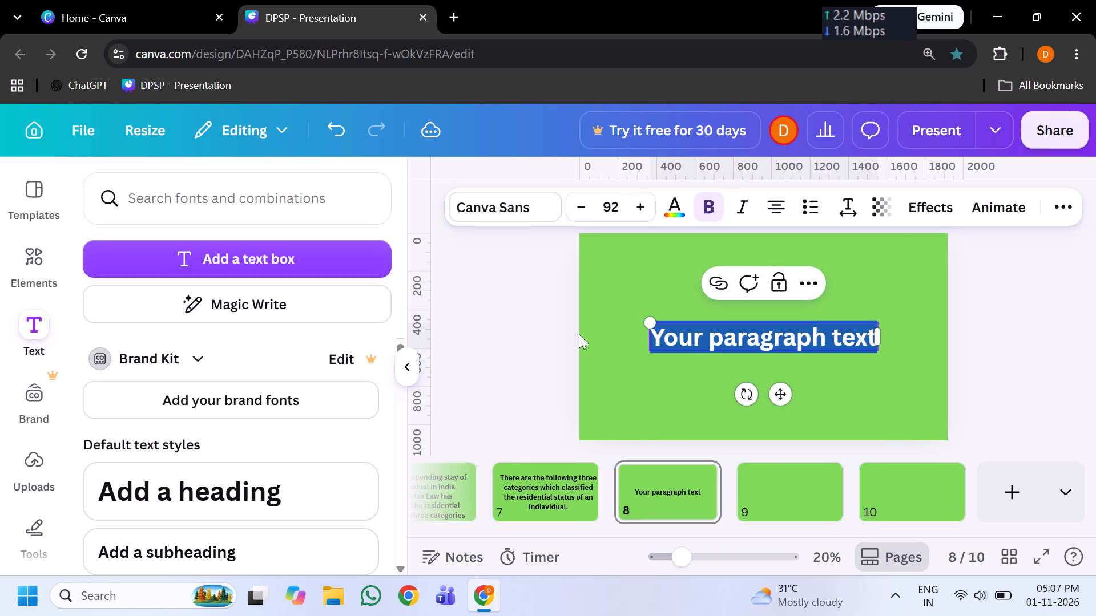
text(Resident am)
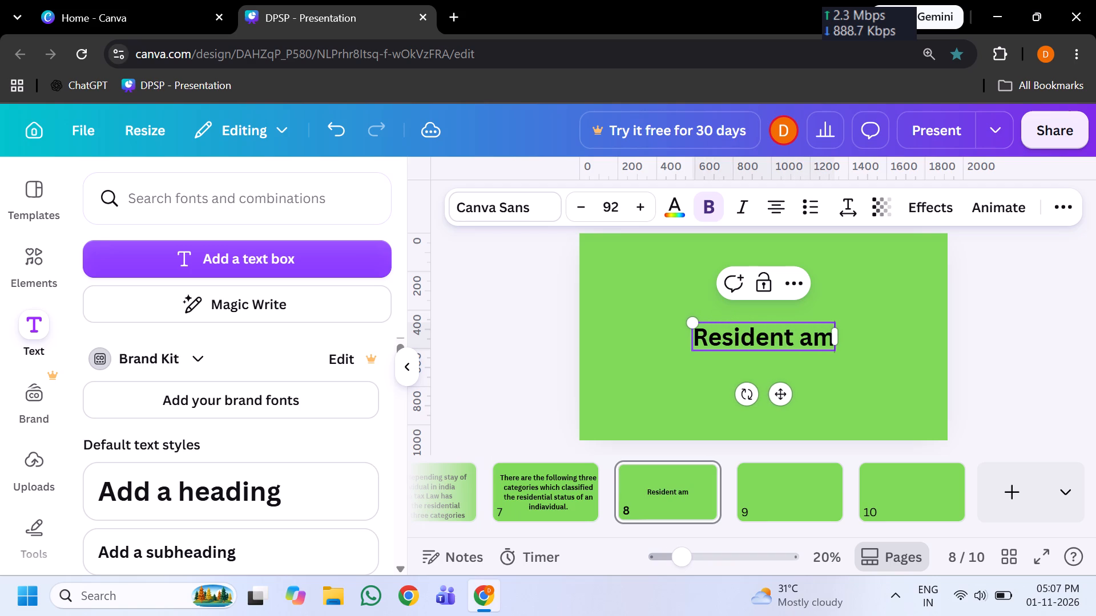
key(BackSpace)
text(nd)
key(space)
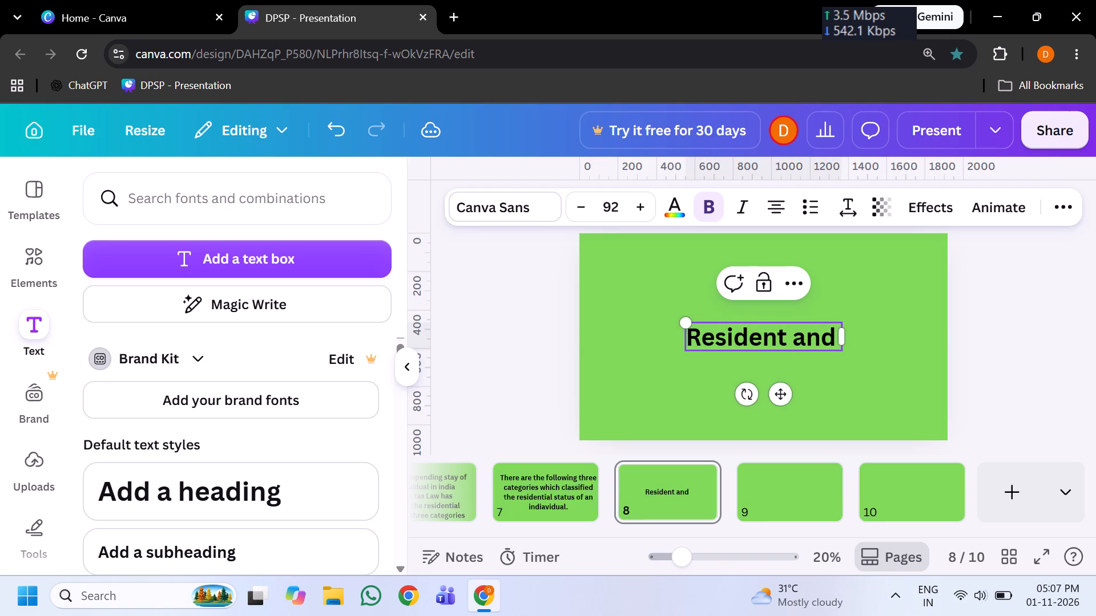
text(Ordi)
text(na)
text(ryb)
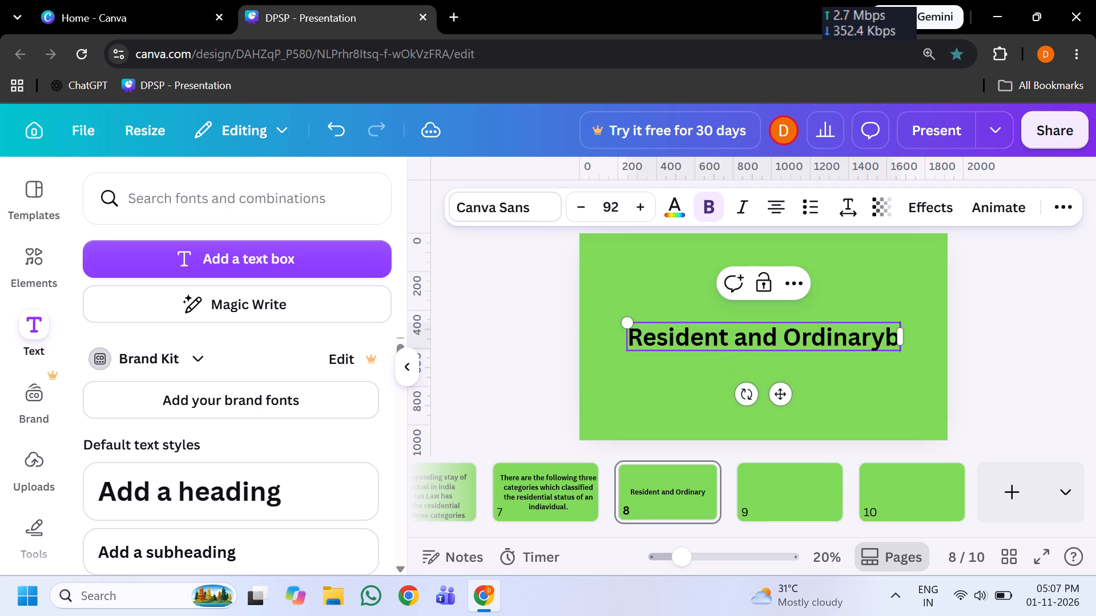
key(BackSpace)
key(space)
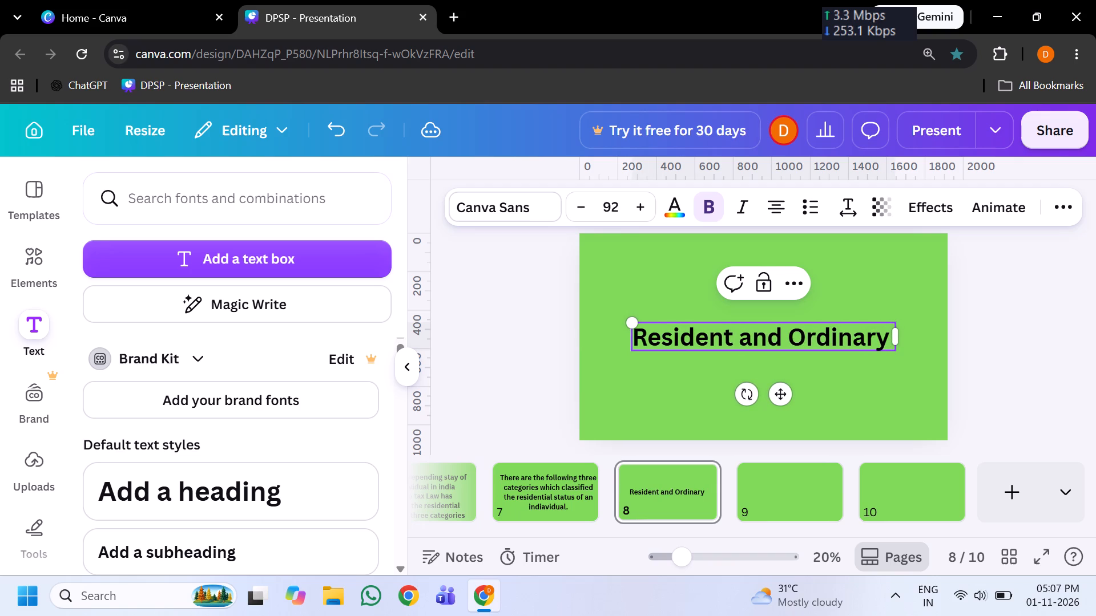
text(RE)
key(BackSpace)
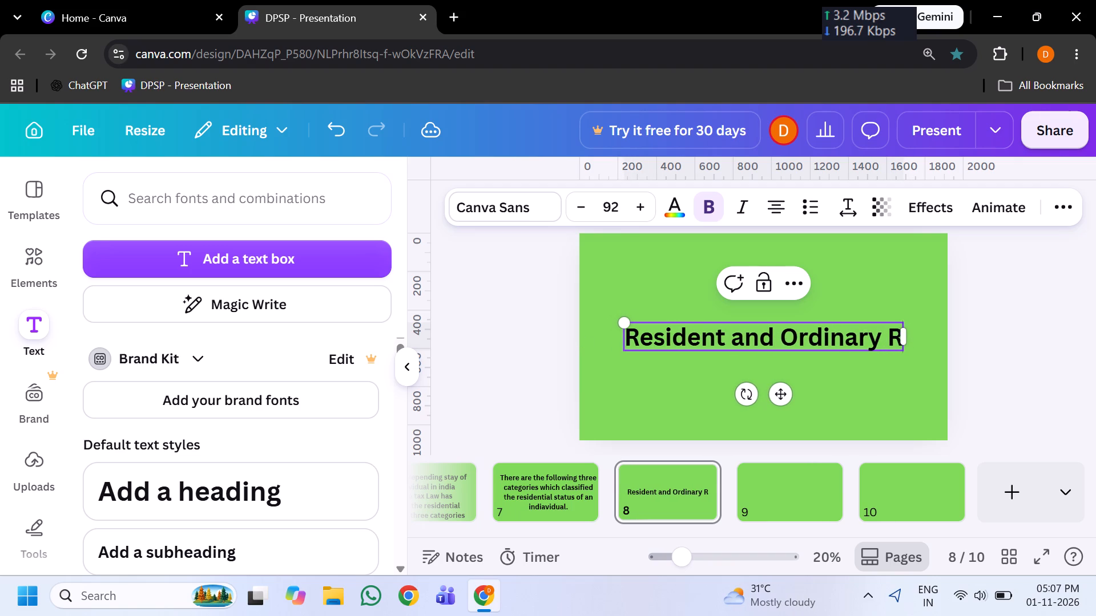
text(es)
text(ident)
key(space)
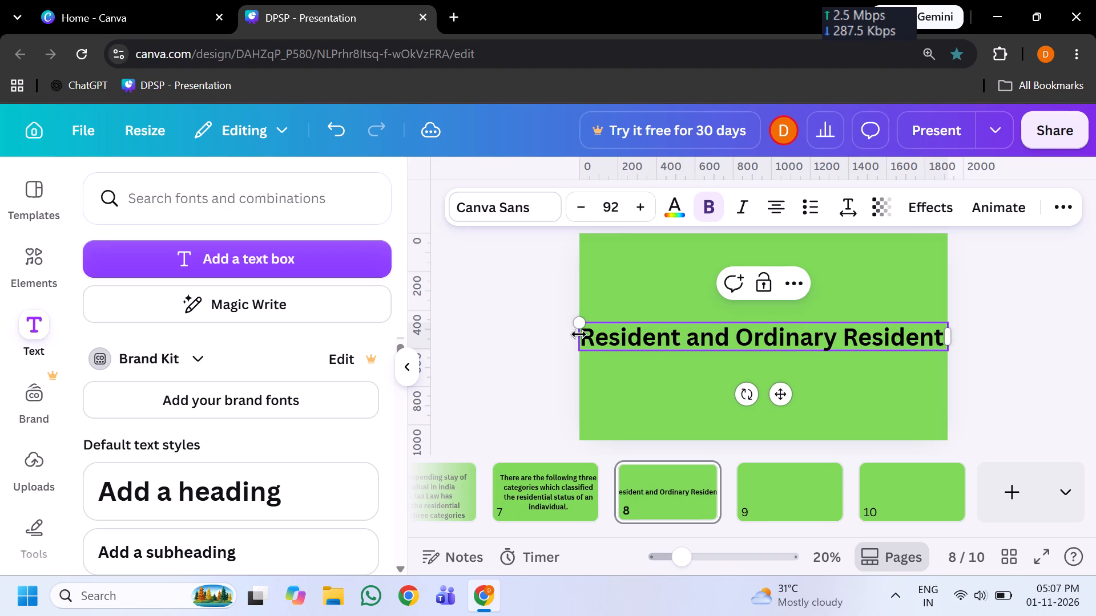
Append the abbreviation "(ROR)" to the page 8 text.
key(shift+parenleft)
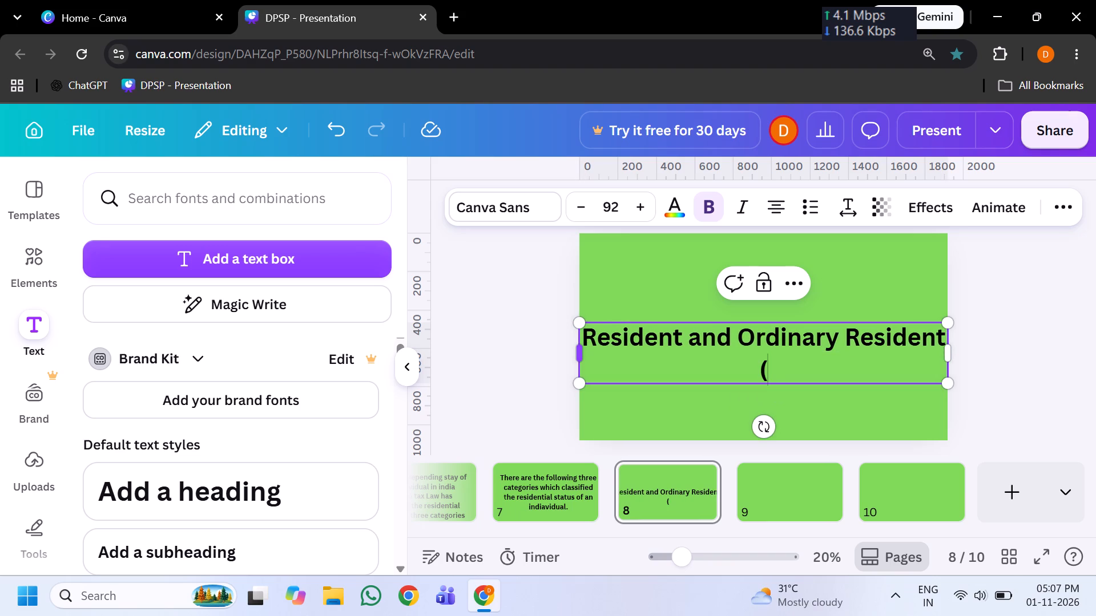
text(RO)
key(shift+r)
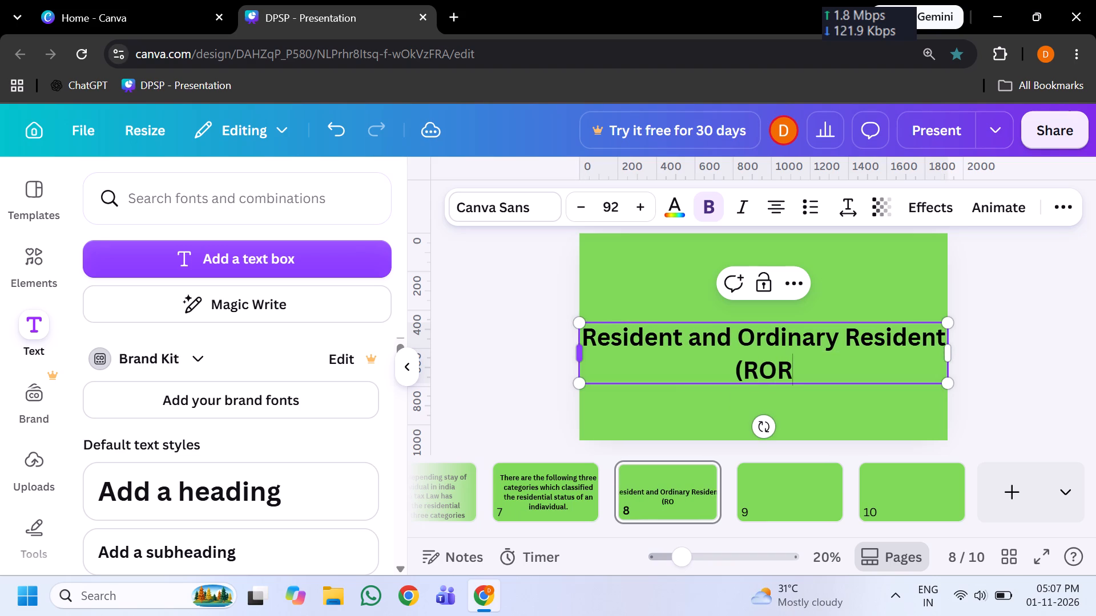
key(0)
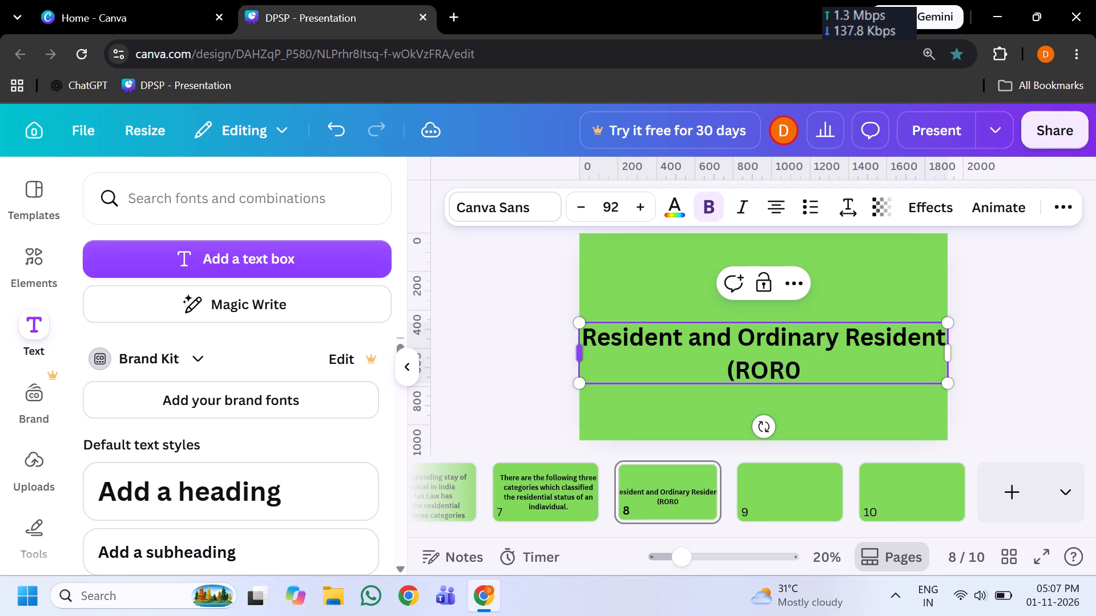
key(BackSpace)
key(shift+parenright)
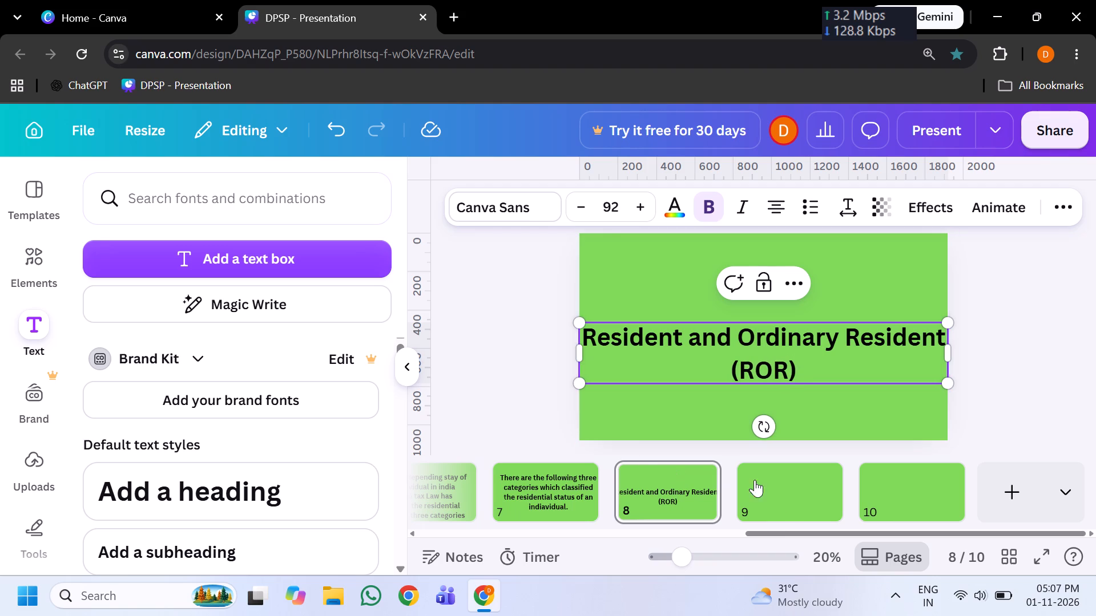
Add a text box on page 9 reading "Resident but not ordinary resident".
click(782, 513)
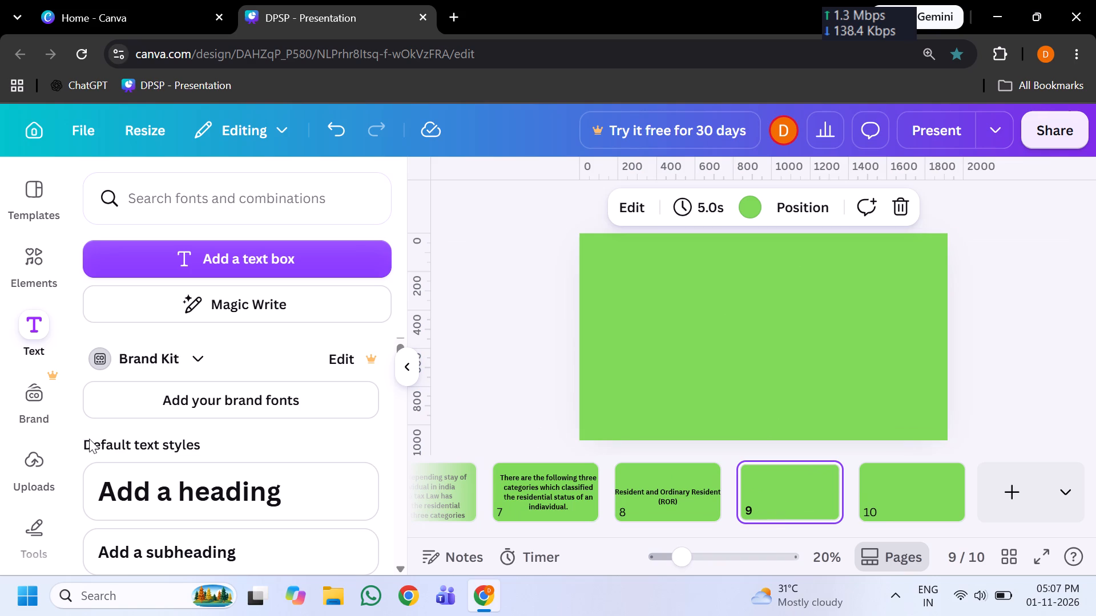
shift+click(254, 262)
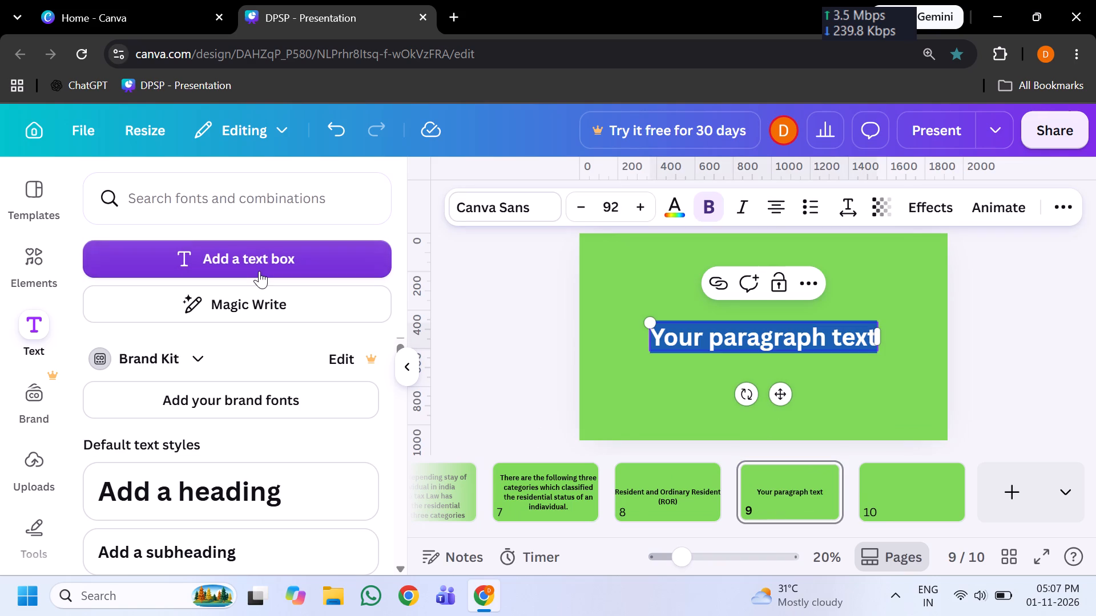
text(Resident)
key(space)
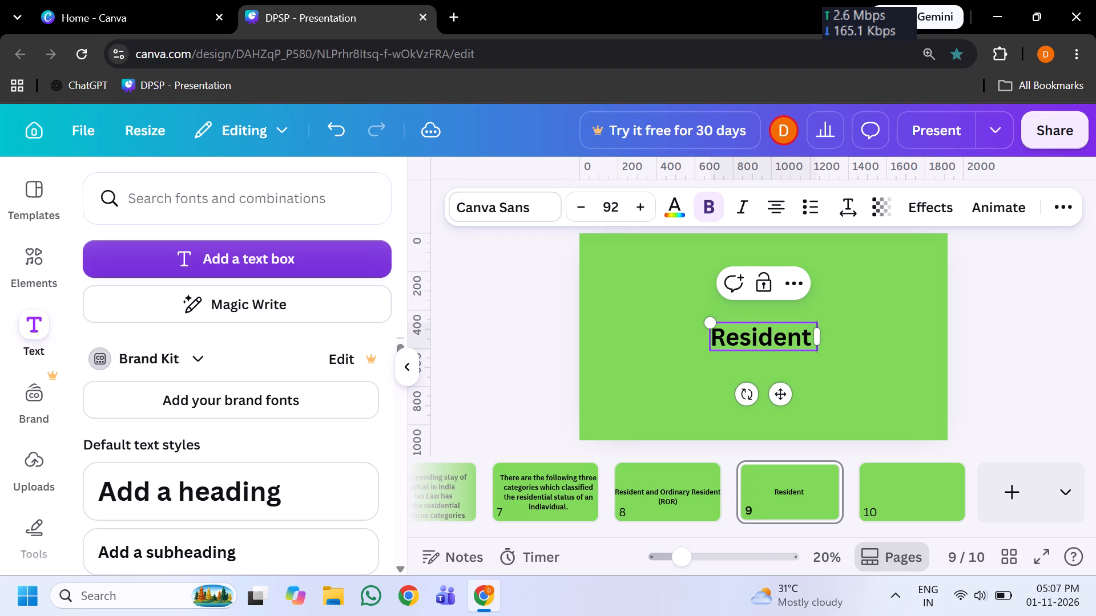
text(but)
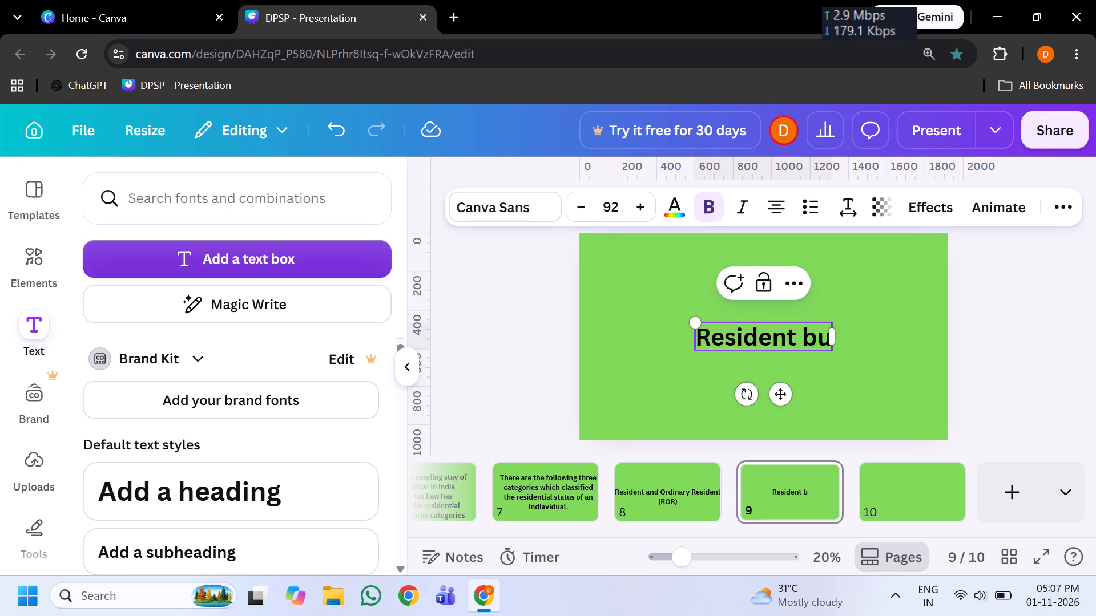
key(space)
text(not ordinary)
key(space)
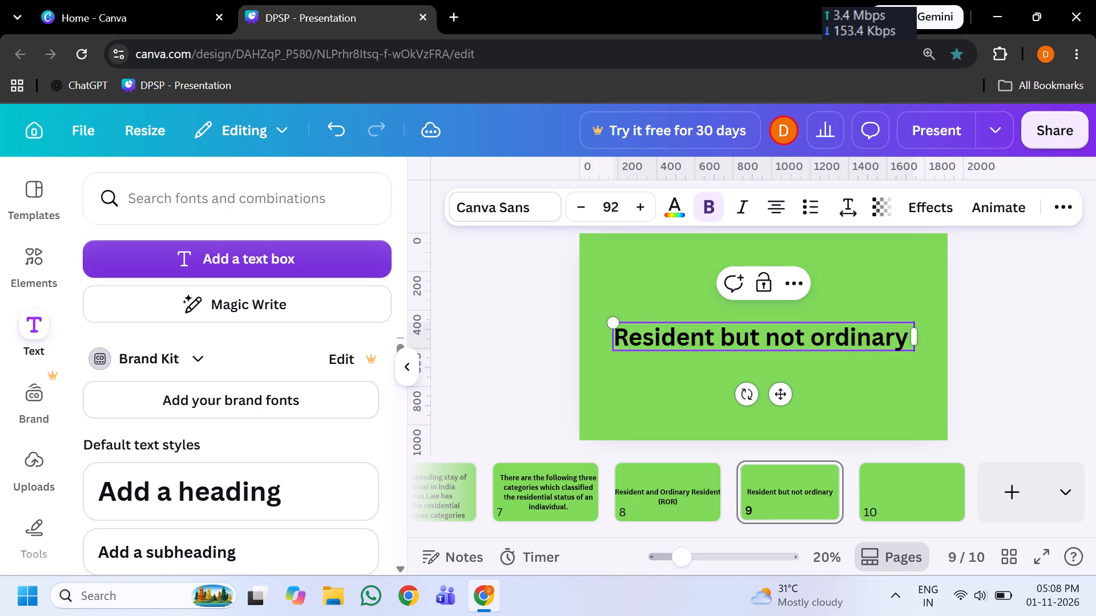
text(re)
text(sident)
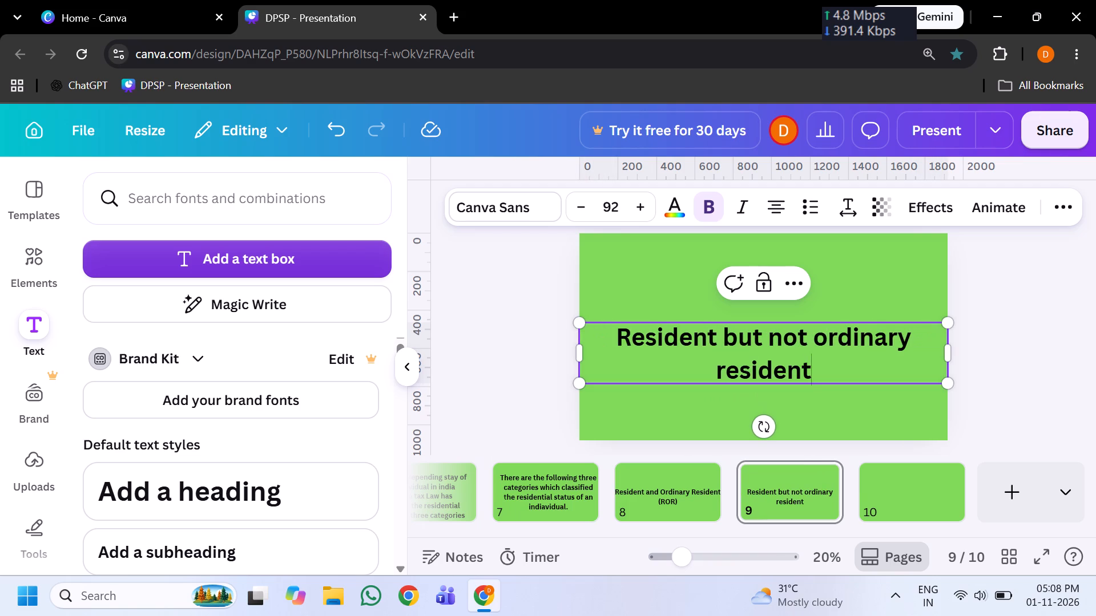
Add a text box on page 10 reading "Non Resident(NR)".
click(925, 507)
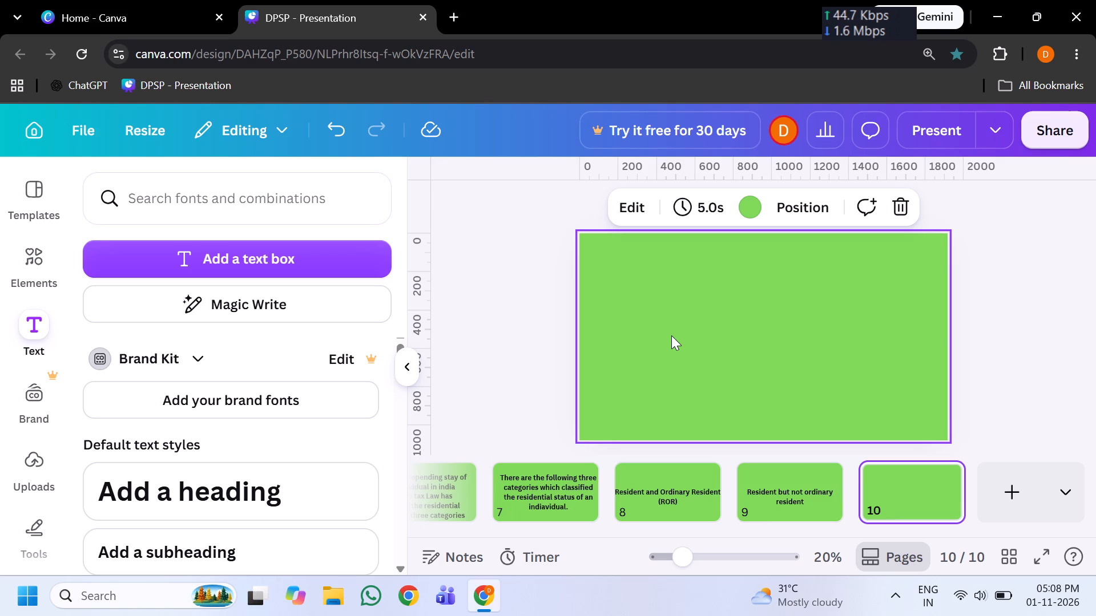
key(shift+n)
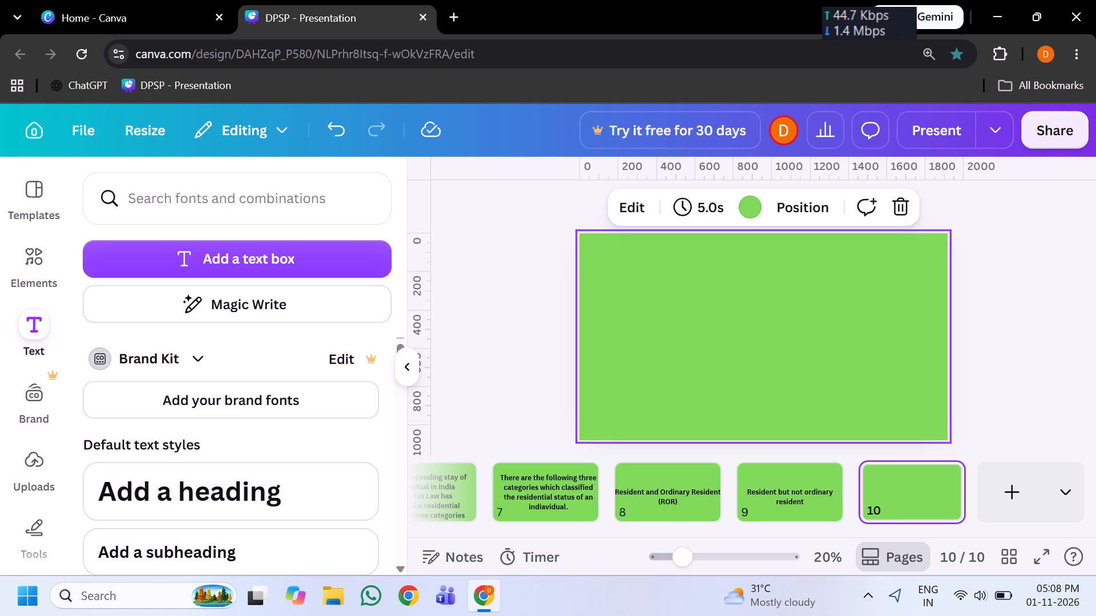
drag(228, 257, 239, 257)
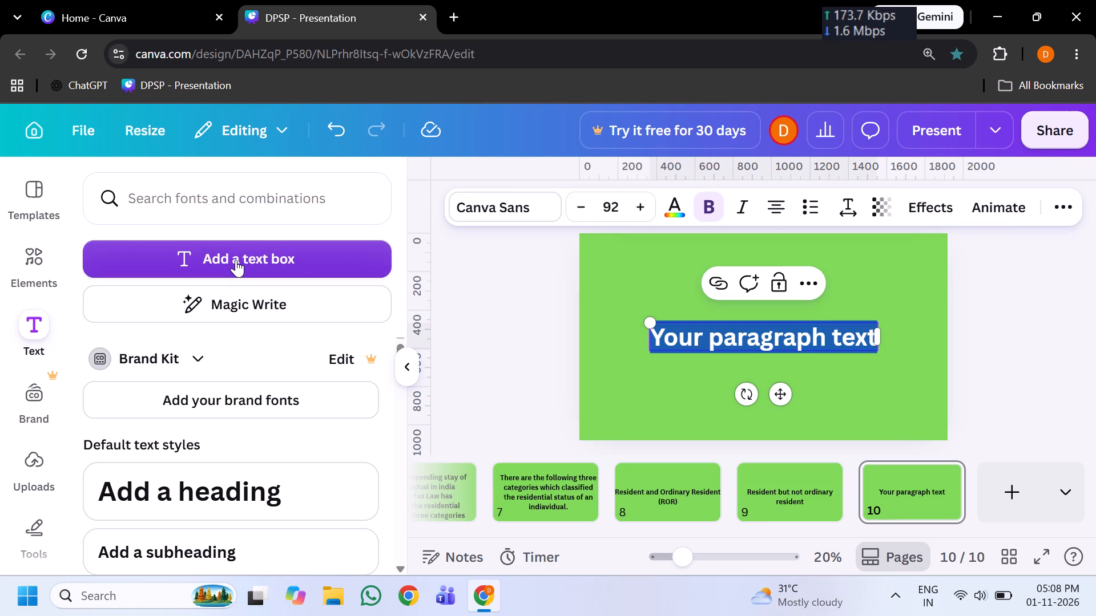
key(shift+n)
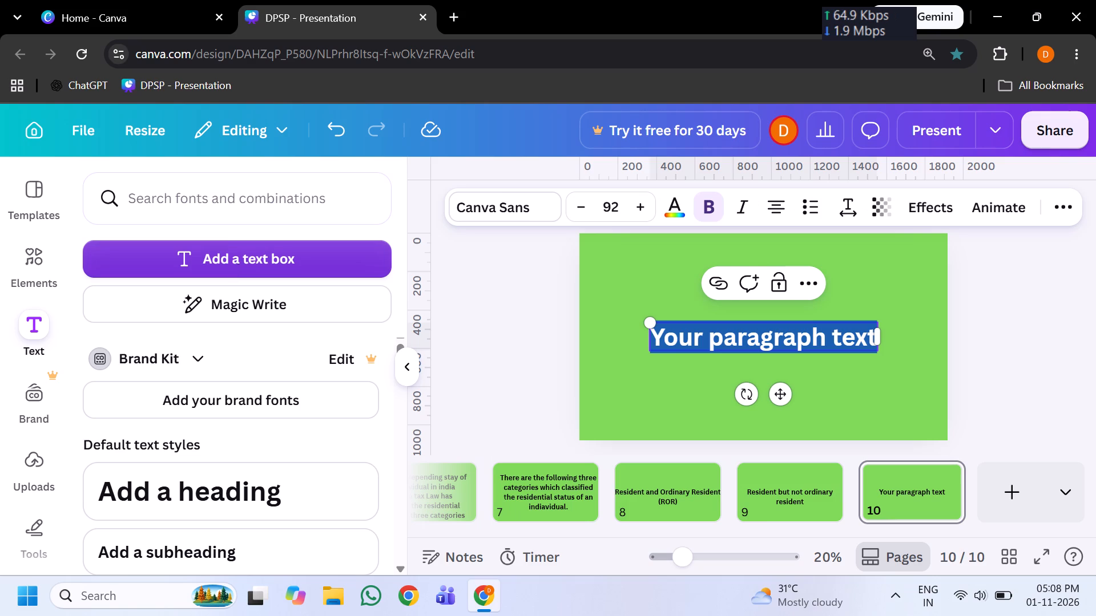
text(on)
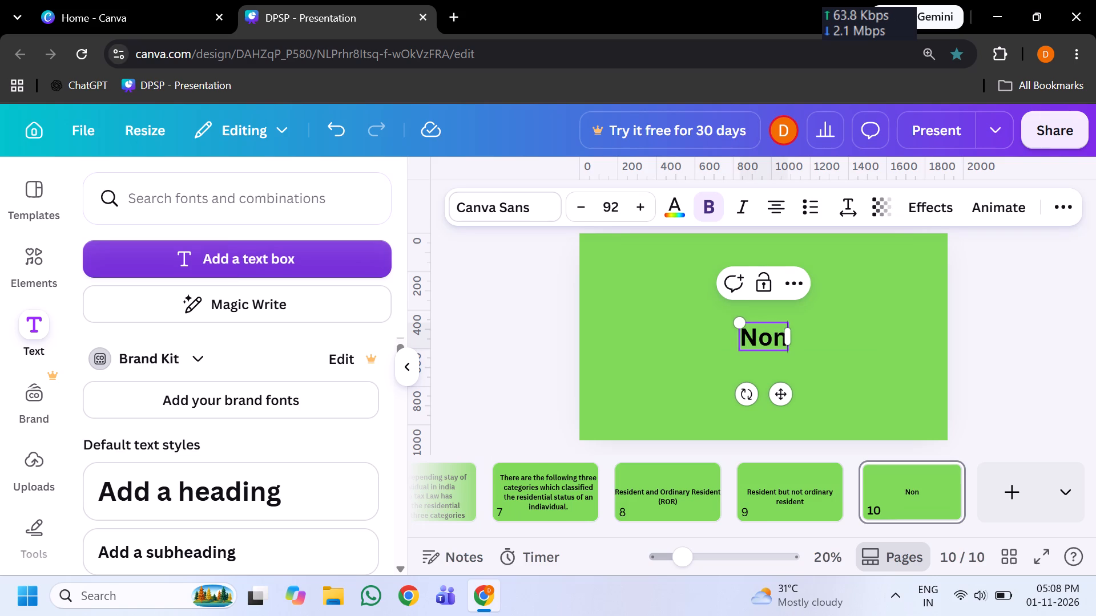
key(space)
text(Resident)
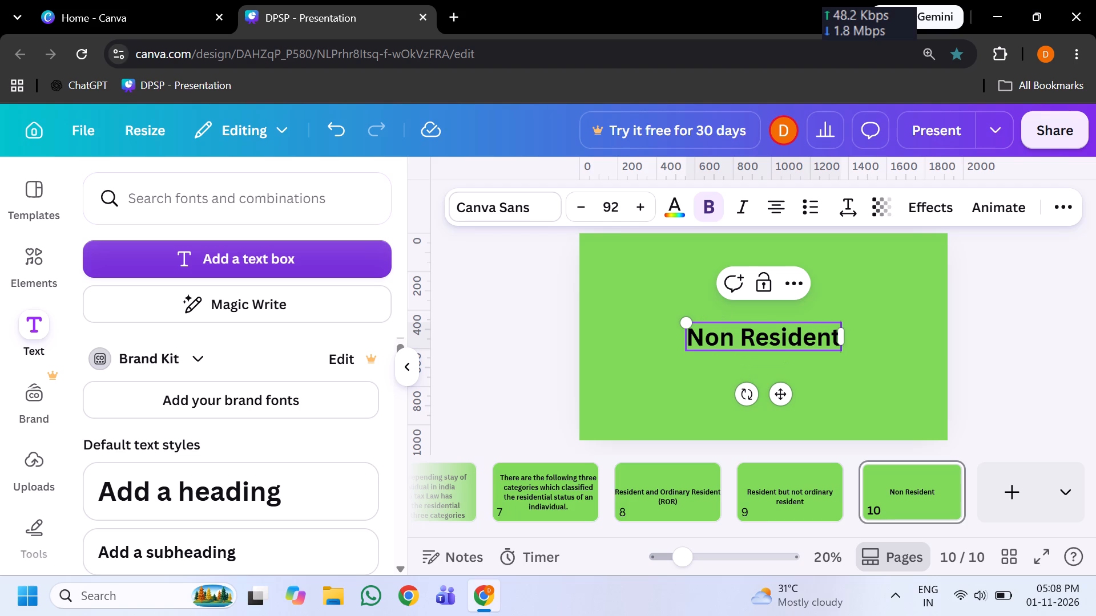
key(shift+parenleft)
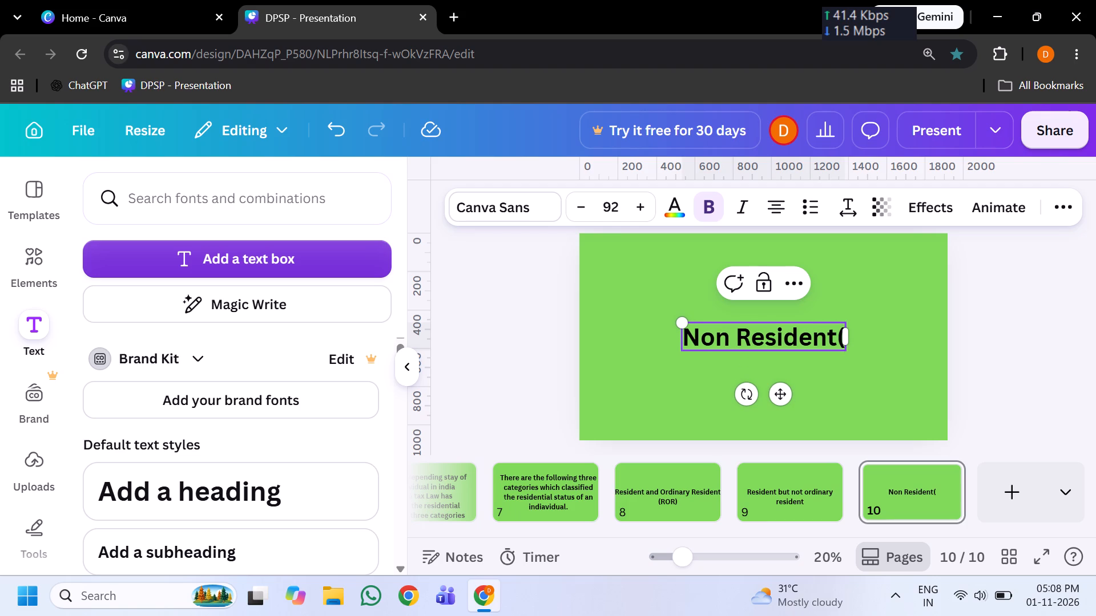
text(NR)
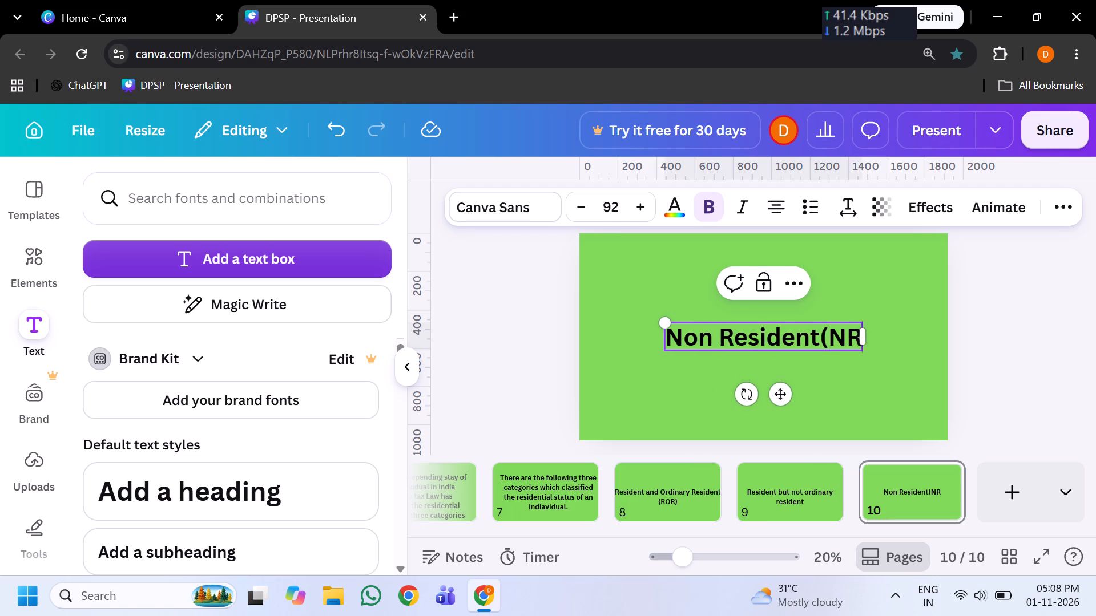
key(shift+parenright)
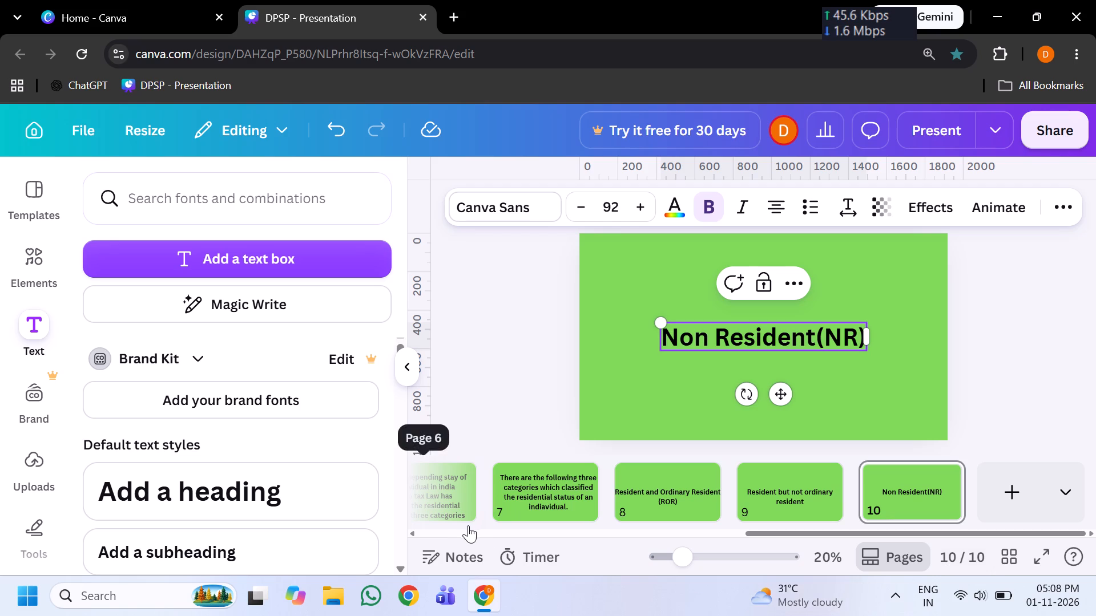
Add a blank green page after page 10.
click(1014, 504)
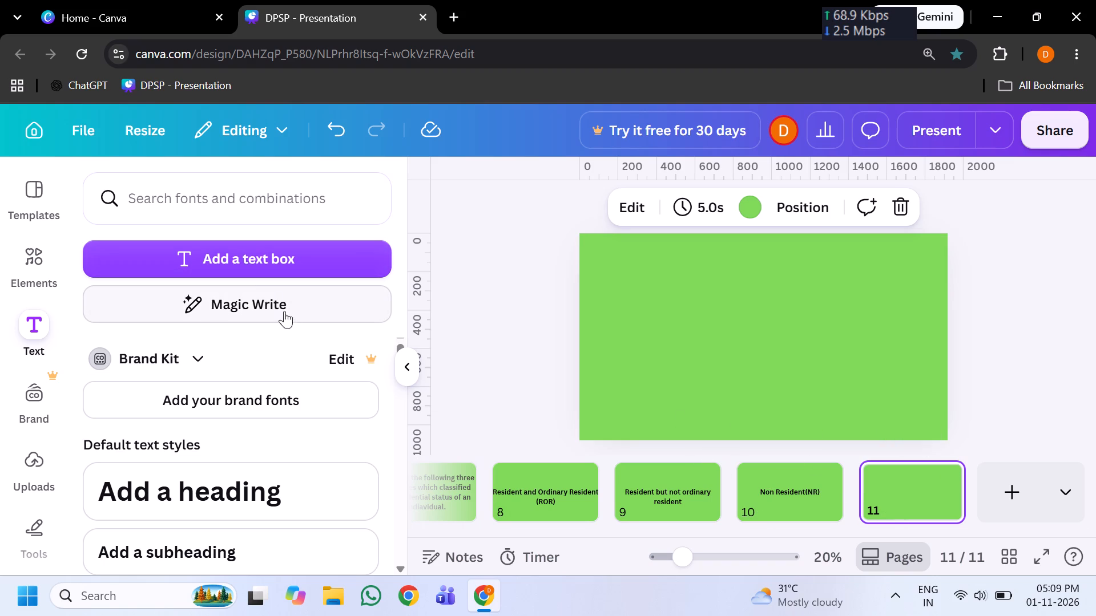
Add a heading near the top of page 11 reading "Types of ITR Forms".
scroll(293, 471, down, 2)
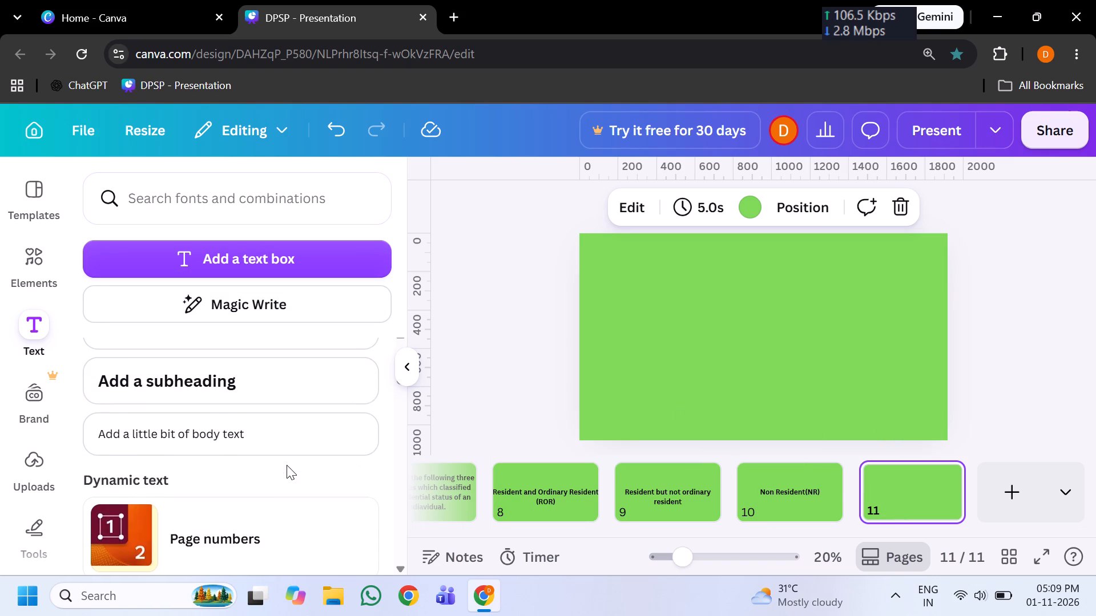
scroll(287, 465, up, 1)
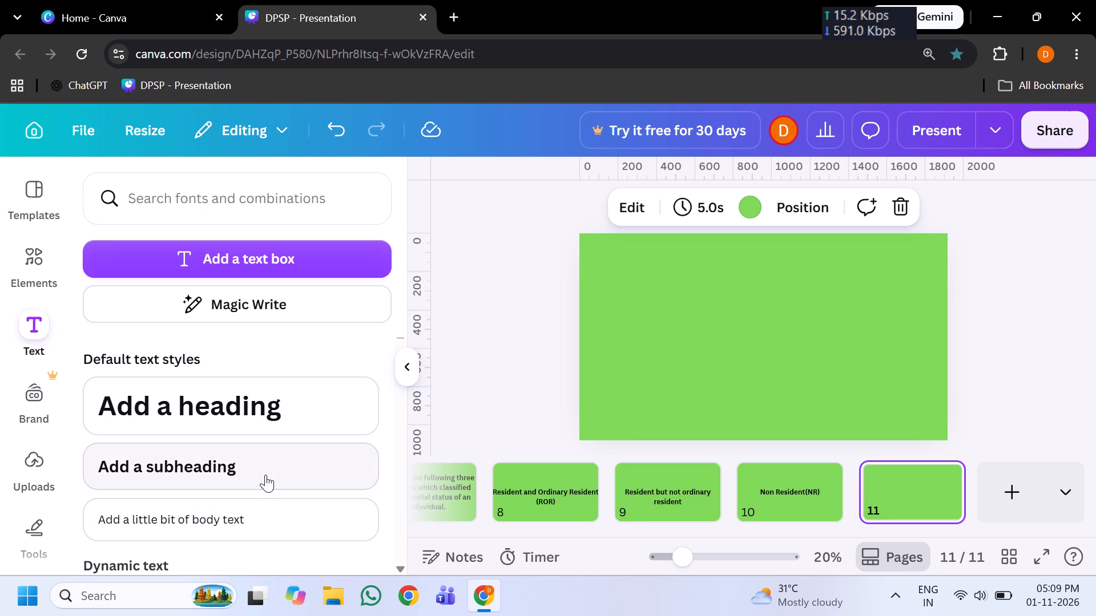
click(266, 418)
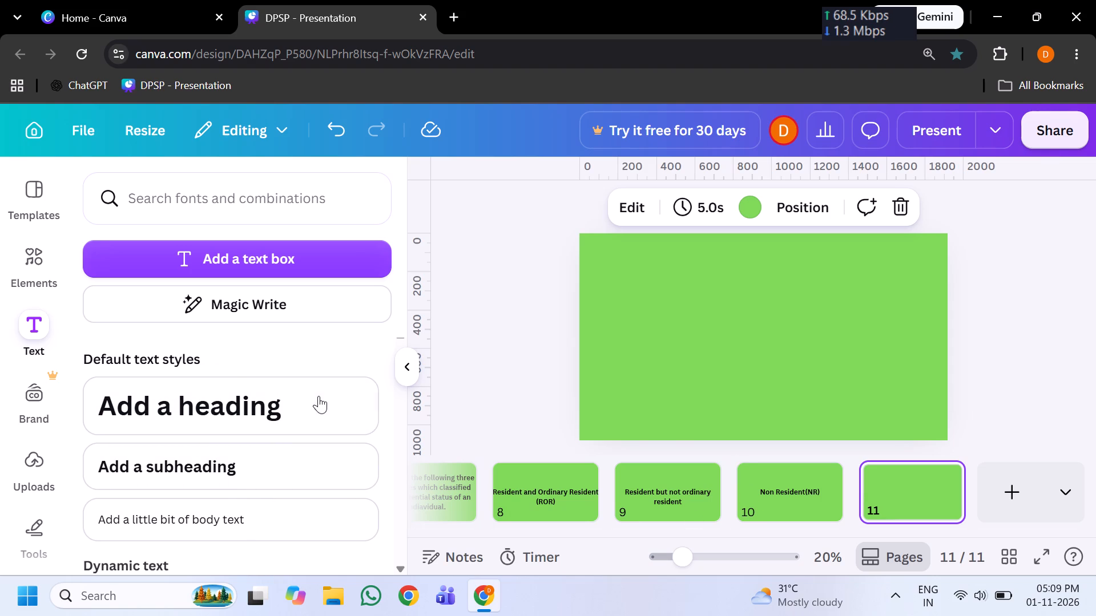
drag(196, 403, 731, 321)
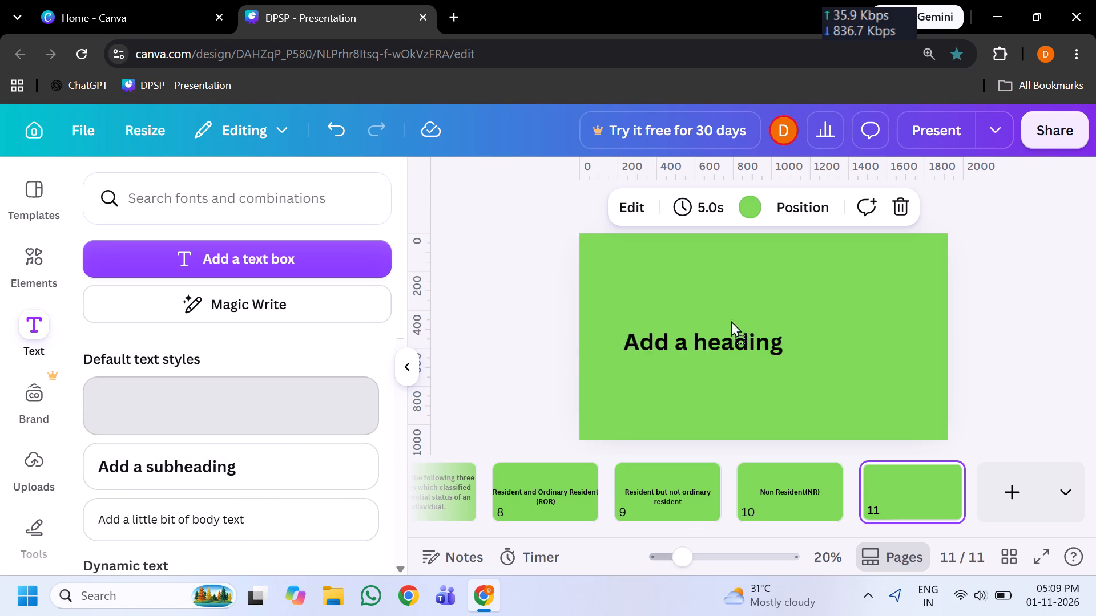
drag(731, 321, 769, 256)
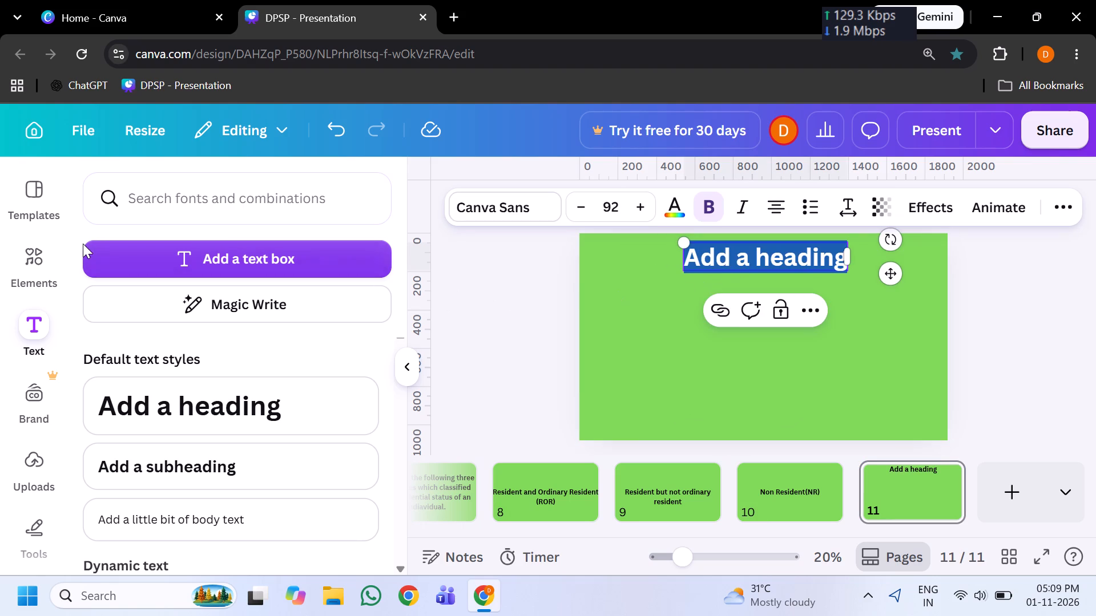
text(Tyo)
key(BackSpace)
text(pe)
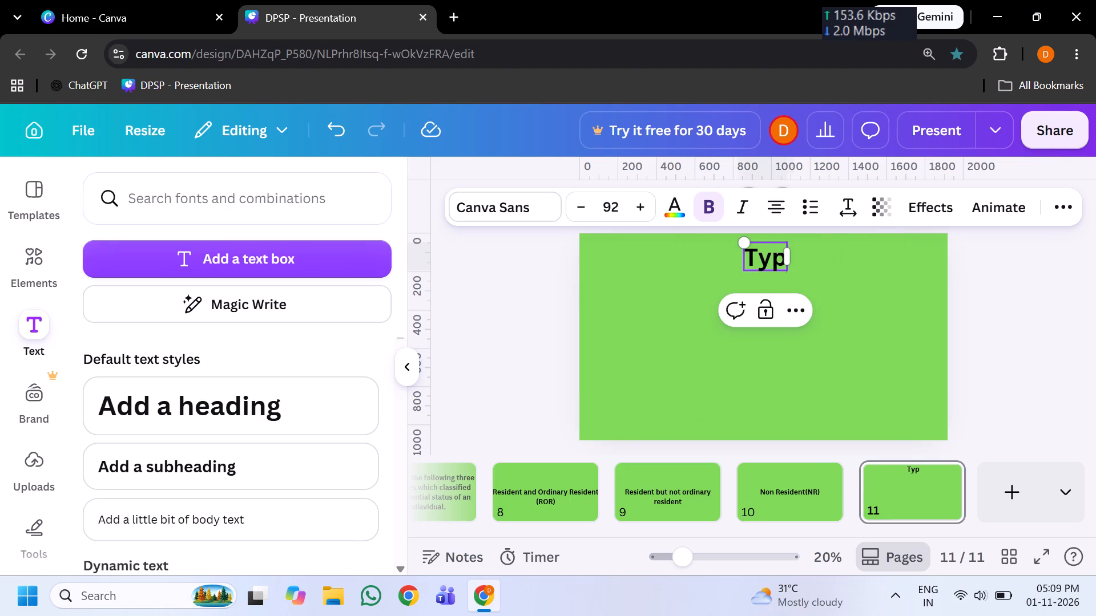
text(s of)
key(space)
text(Itr)
key(BackSpace)
key(BackSpace)
key(BackSpace)
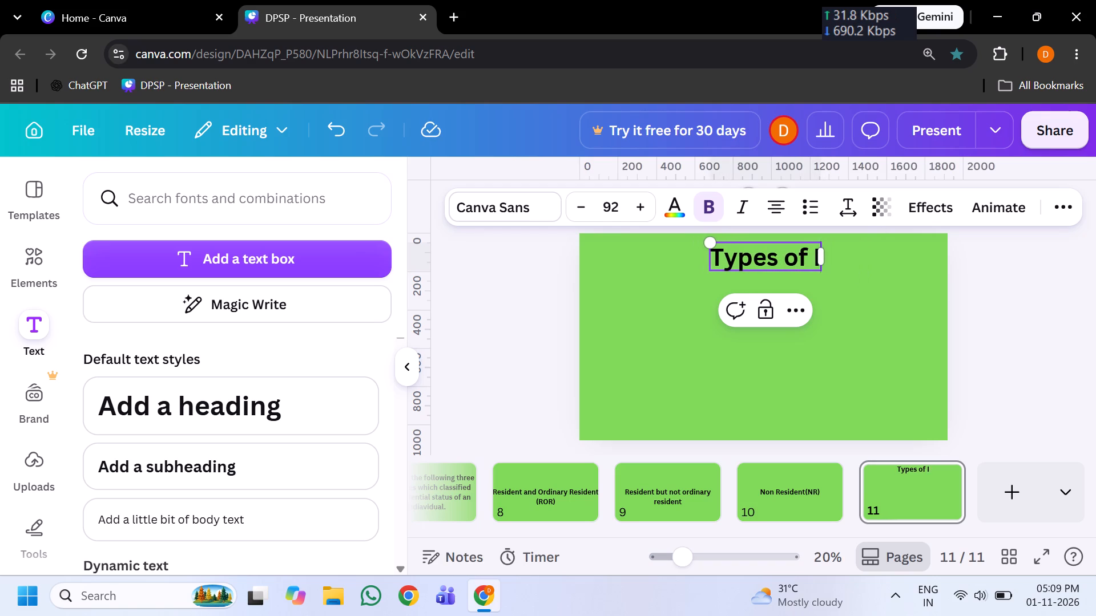
text(ITR)
key(space)
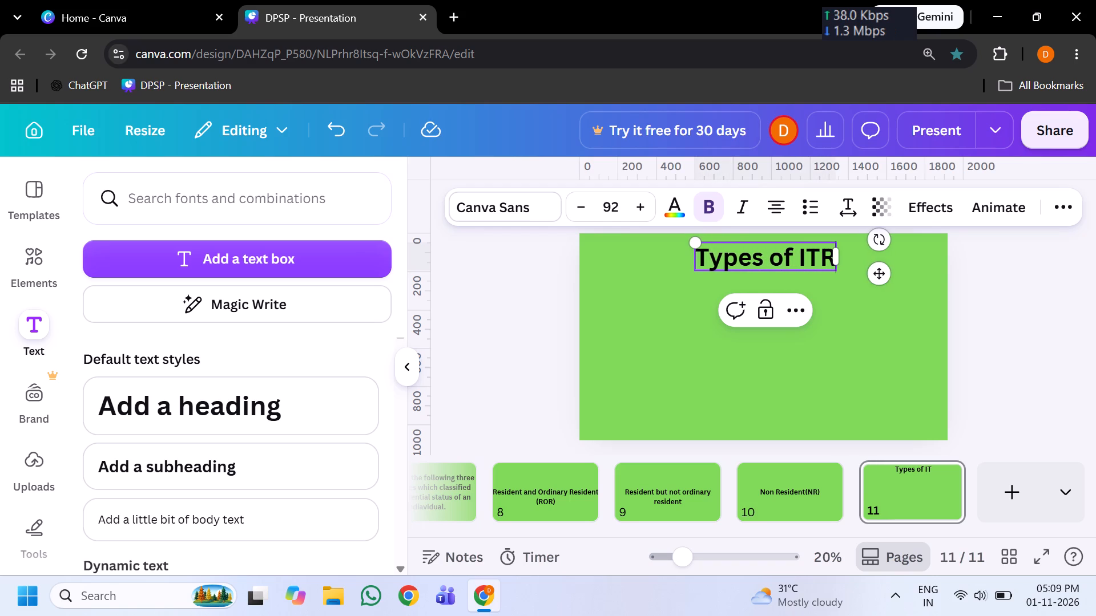
text(Forms)
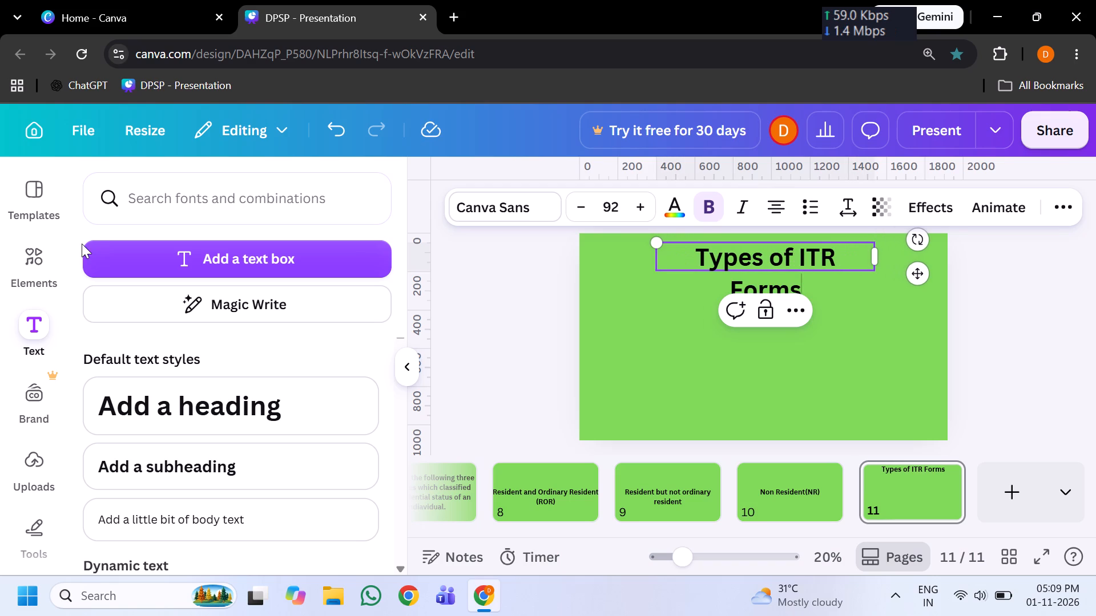
Fit the page 11 heading on one line at font size 72.7 and centre it along the page's top edge.
drag(873, 261, 906, 262)
drag(874, 255, 894, 257)
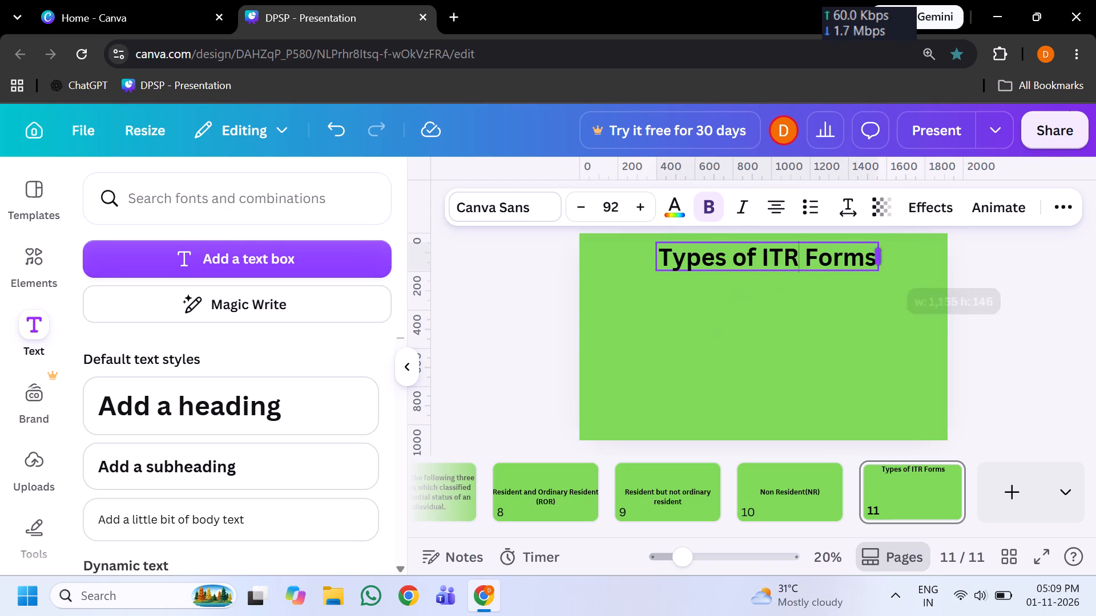
drag(894, 257, 925, 261)
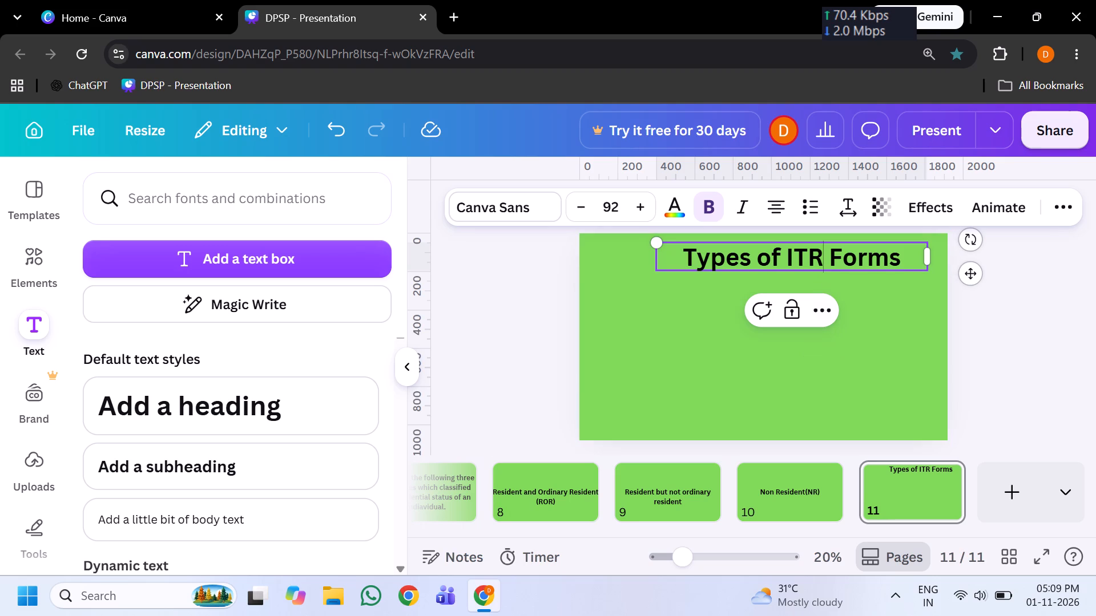
drag(923, 271, 893, 269)
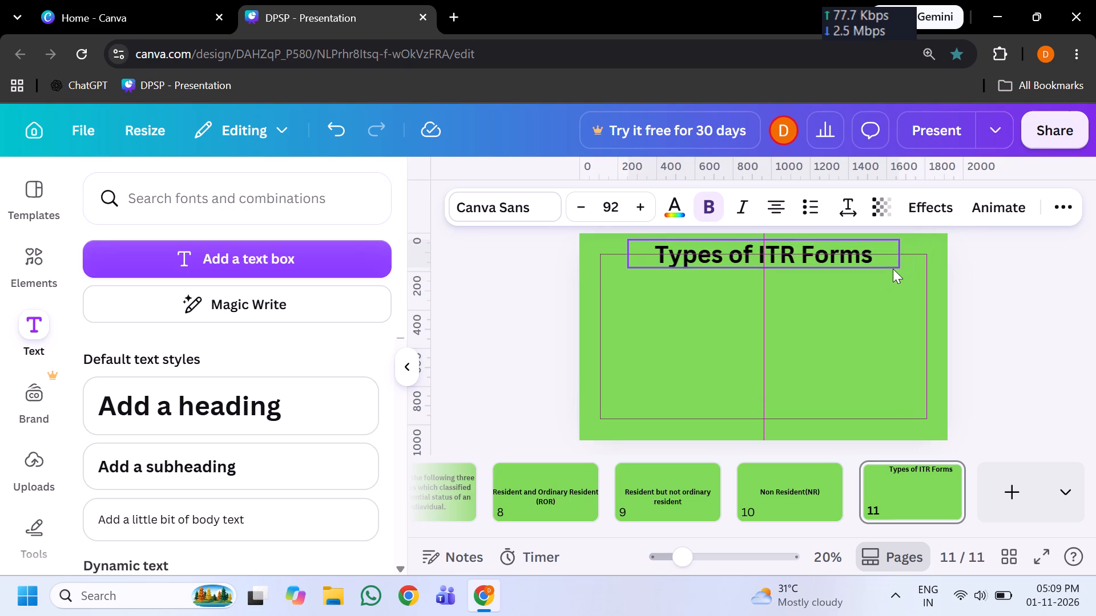
drag(893, 269, 895, 268)
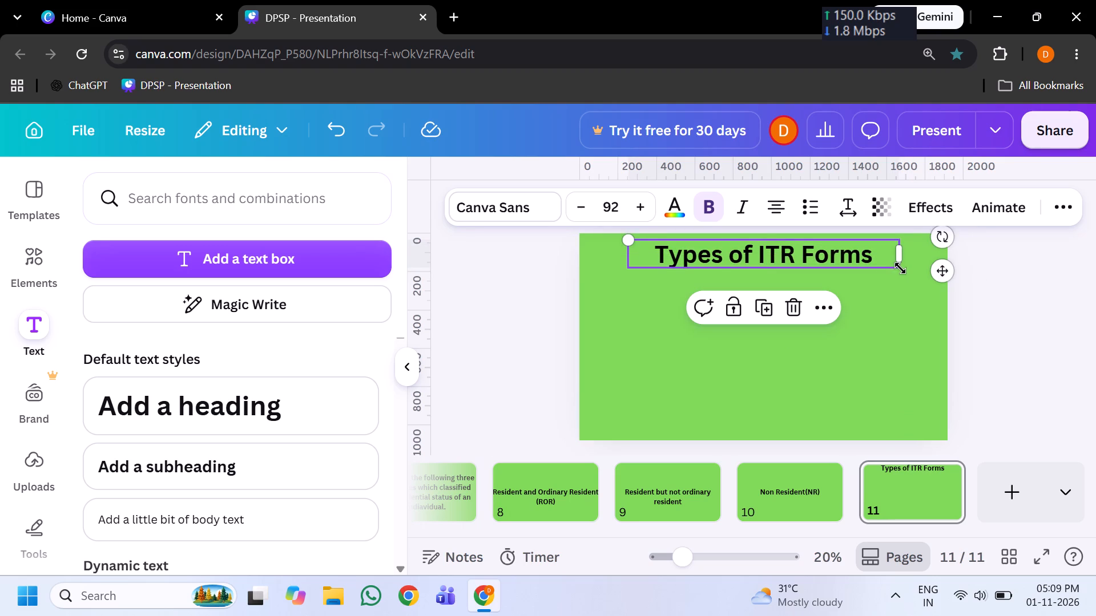
drag(900, 268, 845, 252)
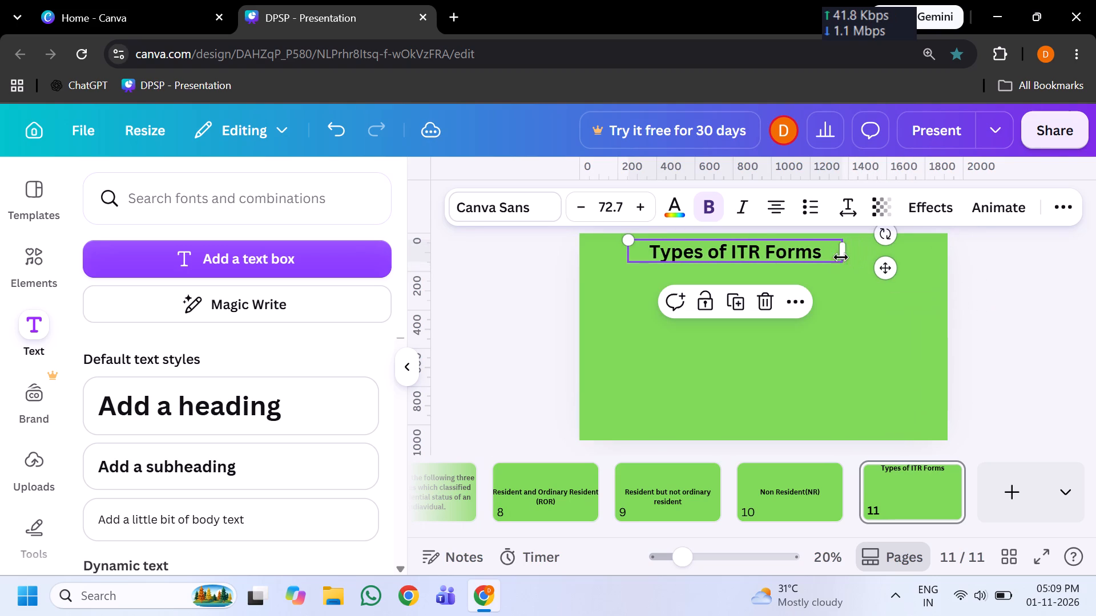
drag(881, 270, 910, 261)
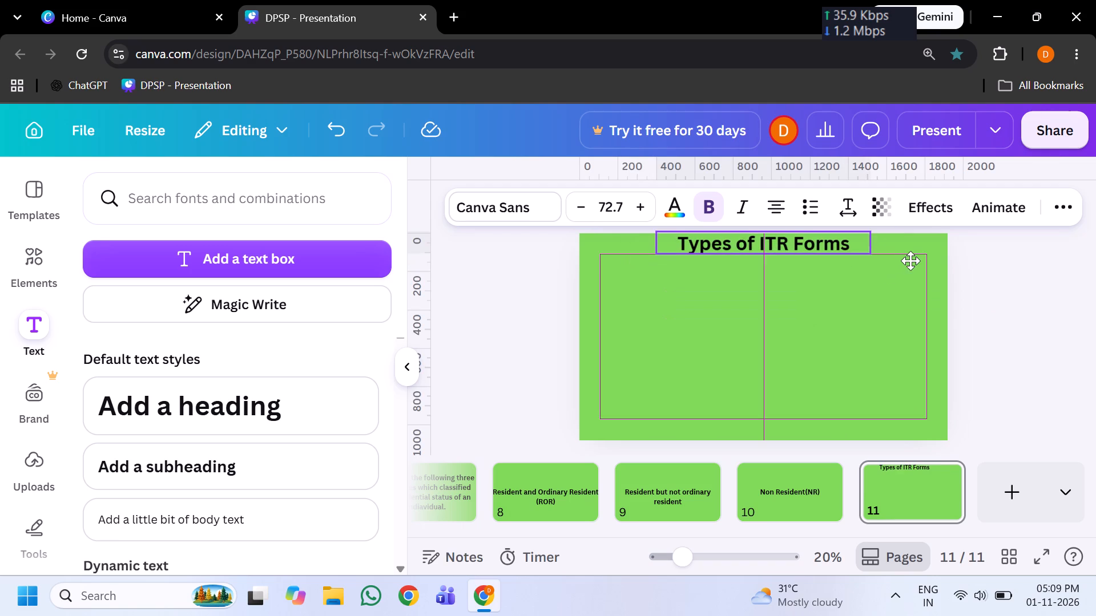
drag(910, 261, 913, 261)
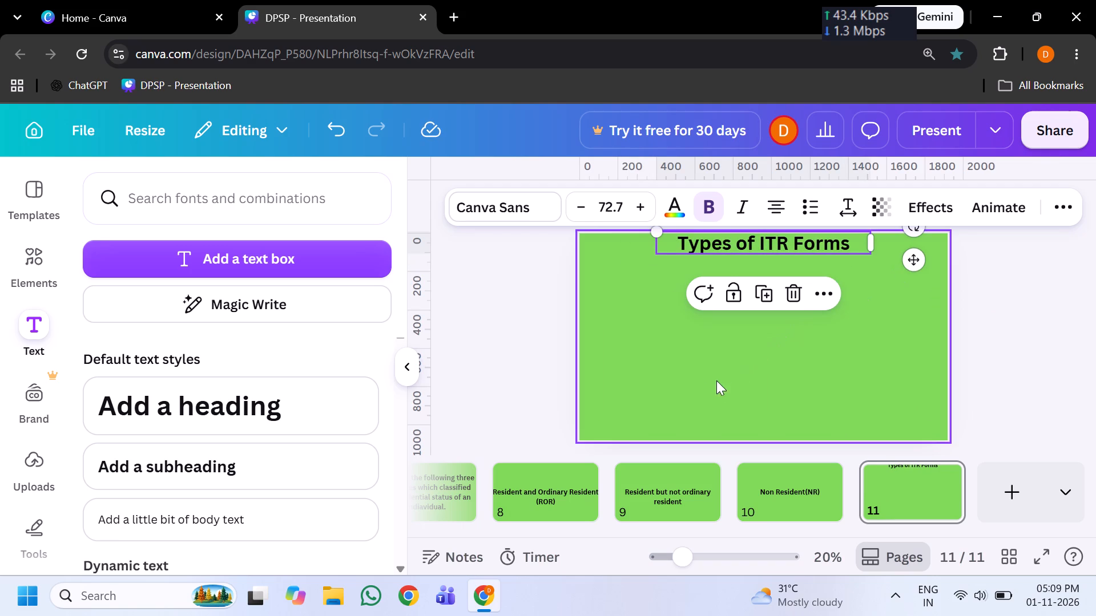
Add a body text box to page 11 and position it below the middle of the page.
drag(279, 496, 281, 496)
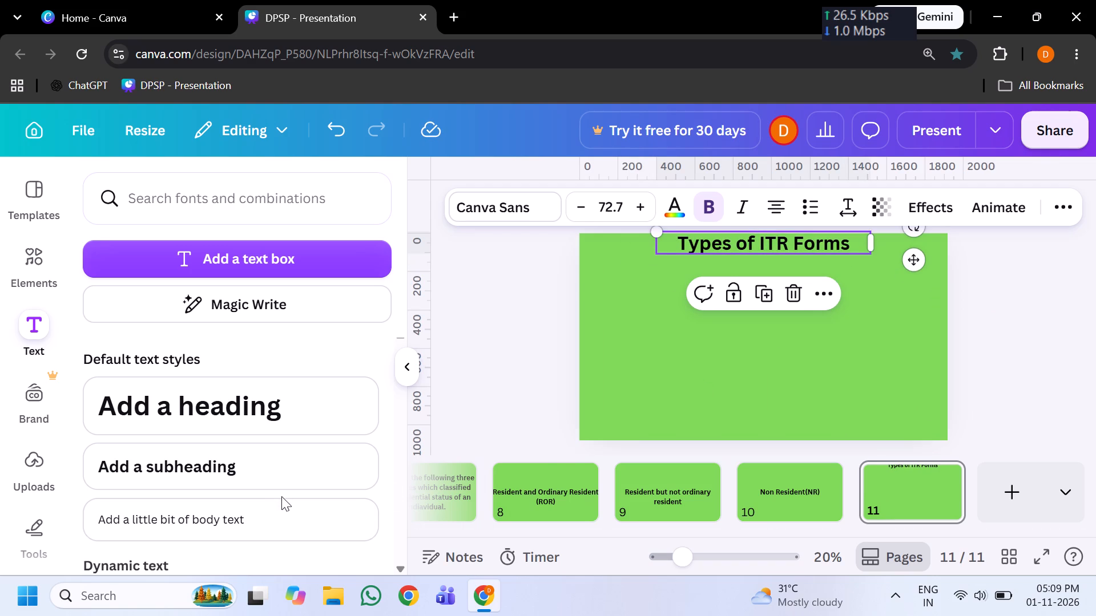
drag(281, 496, 278, 501)
drag(272, 517, 771, 324)
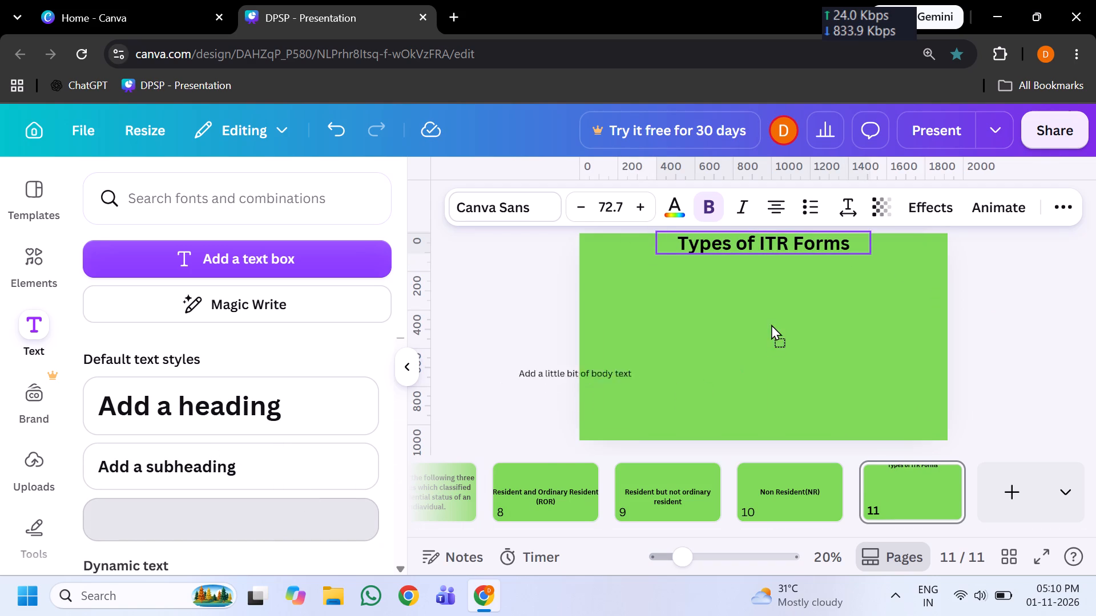
drag(771, 324, 791, 295)
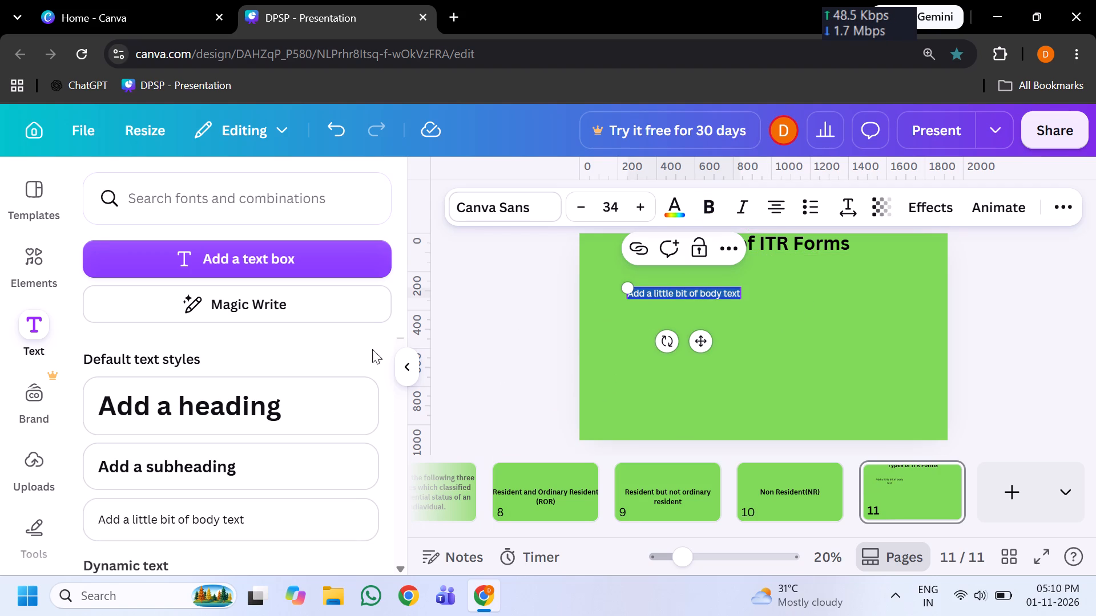
drag(265, 404, 268, 409)
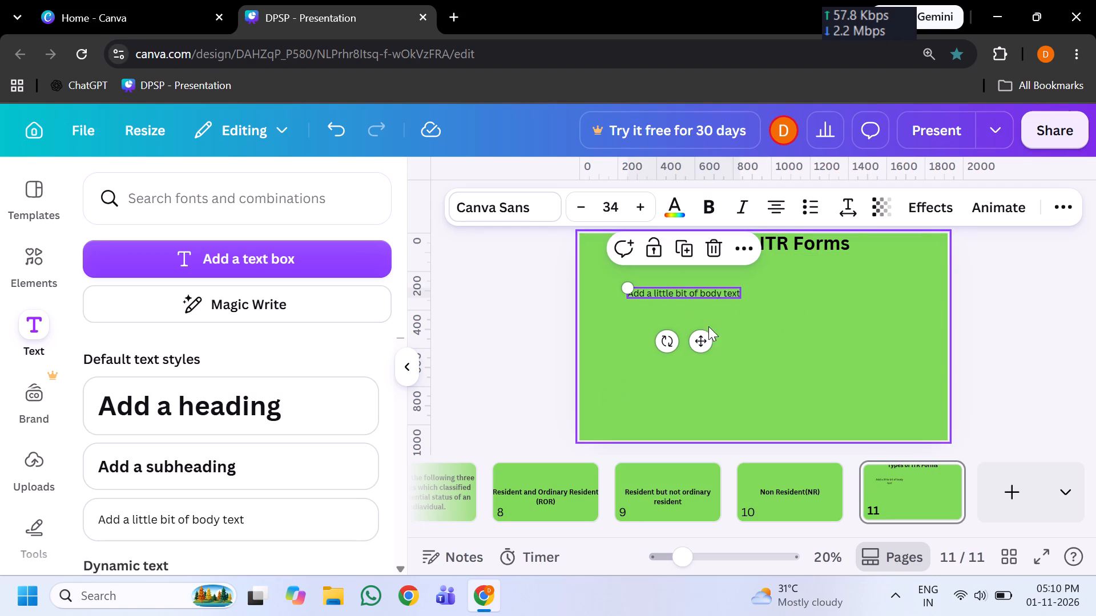
drag(697, 345, 781, 418)
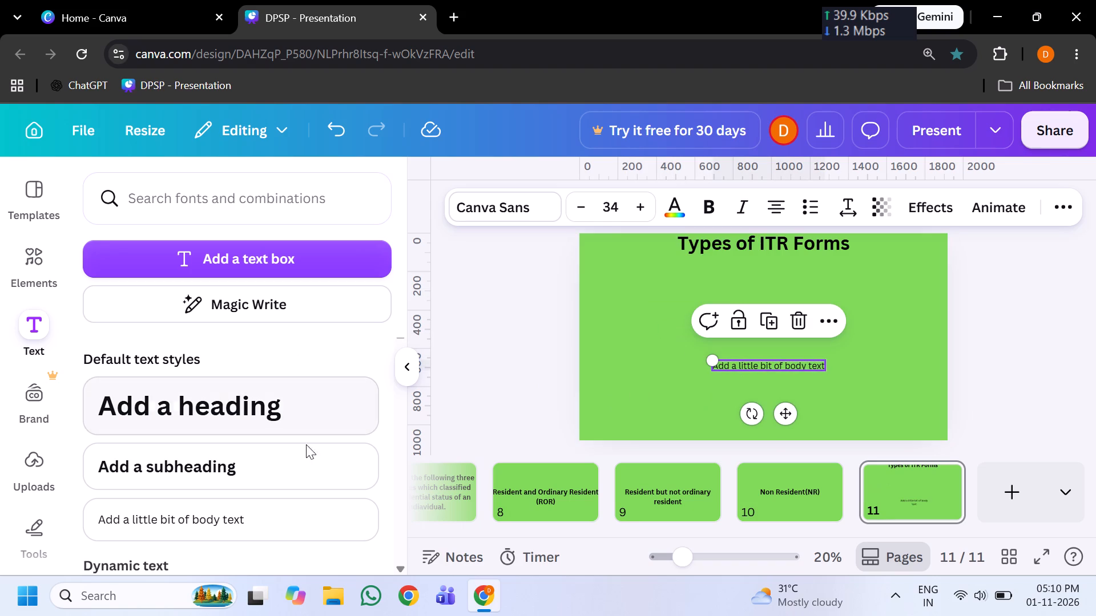
Add a subheading text box to page 11 and place it against the page's left edge, below the heading.
click(292, 474)
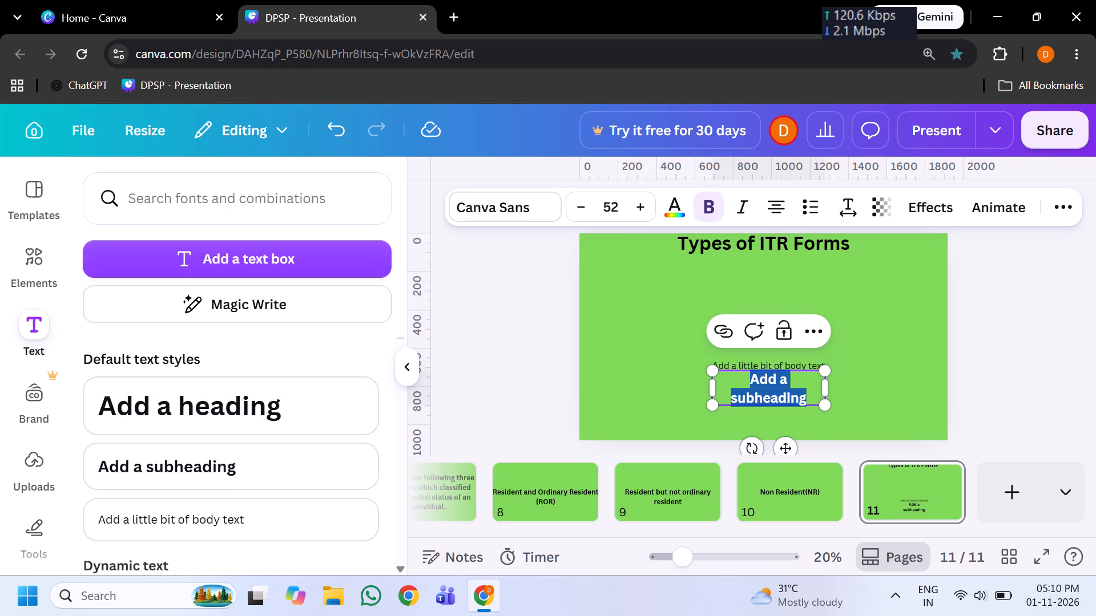
drag(782, 400, 749, 364)
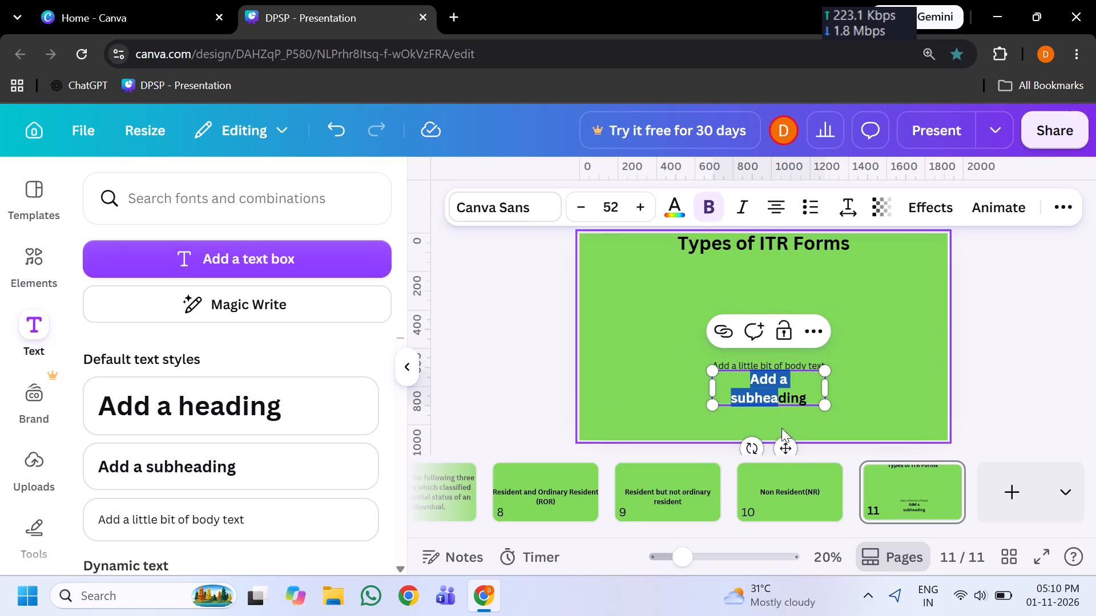
drag(784, 449, 660, 348)
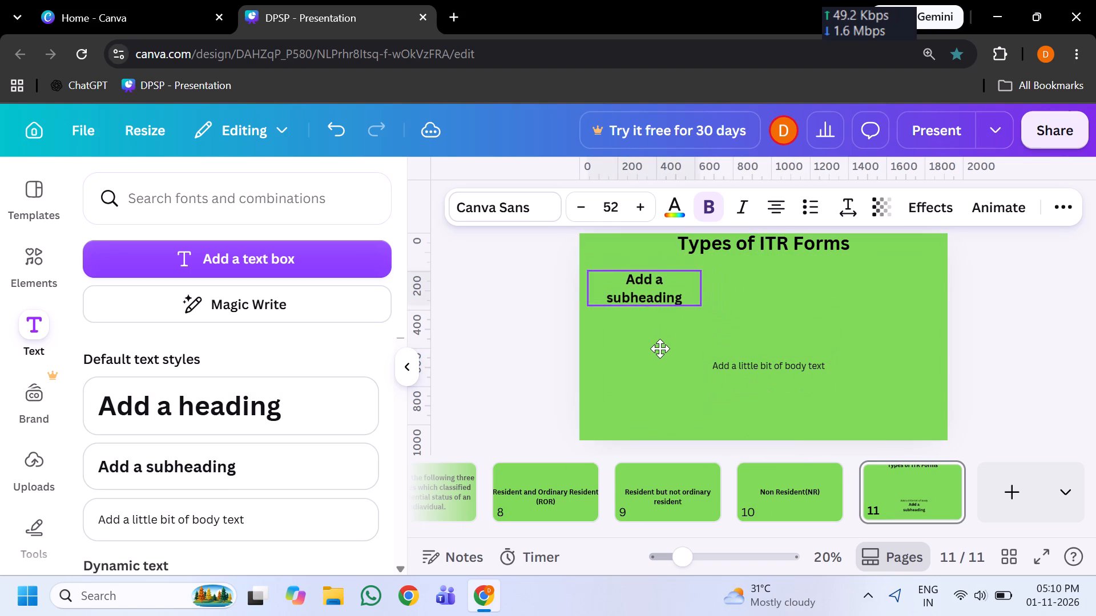
drag(660, 348, 654, 345)
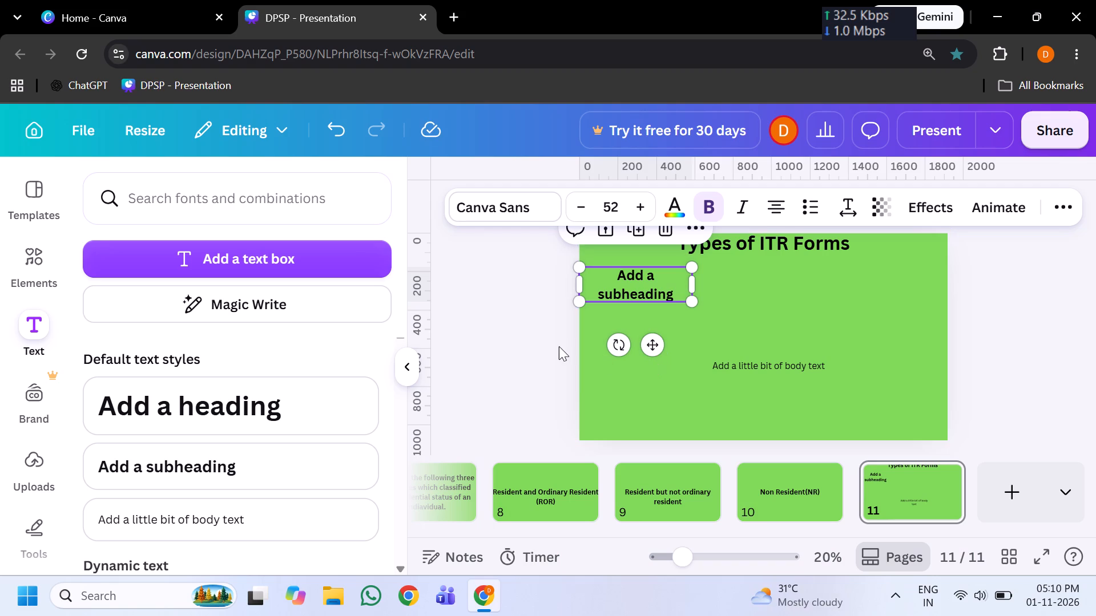
Replace the page 11 subheading placeholder with "(I) ITR 1", keeping a space after the bracketed numeral.
key(shift+parenleft)
key(shift+parenleft)
click(641, 286)
click(647, 287)
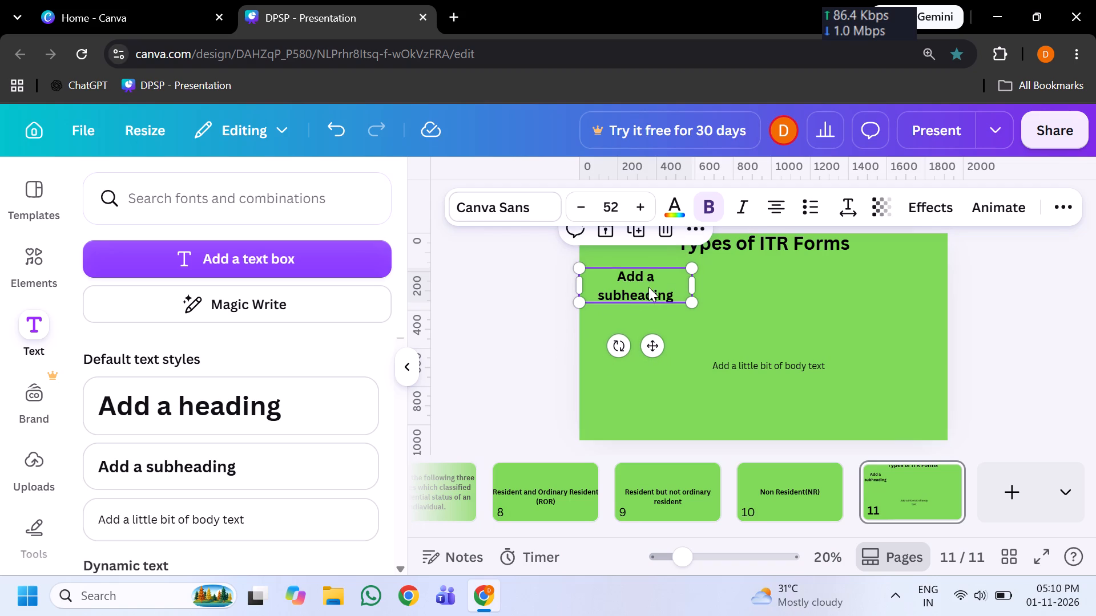
key(shift+parenleft)
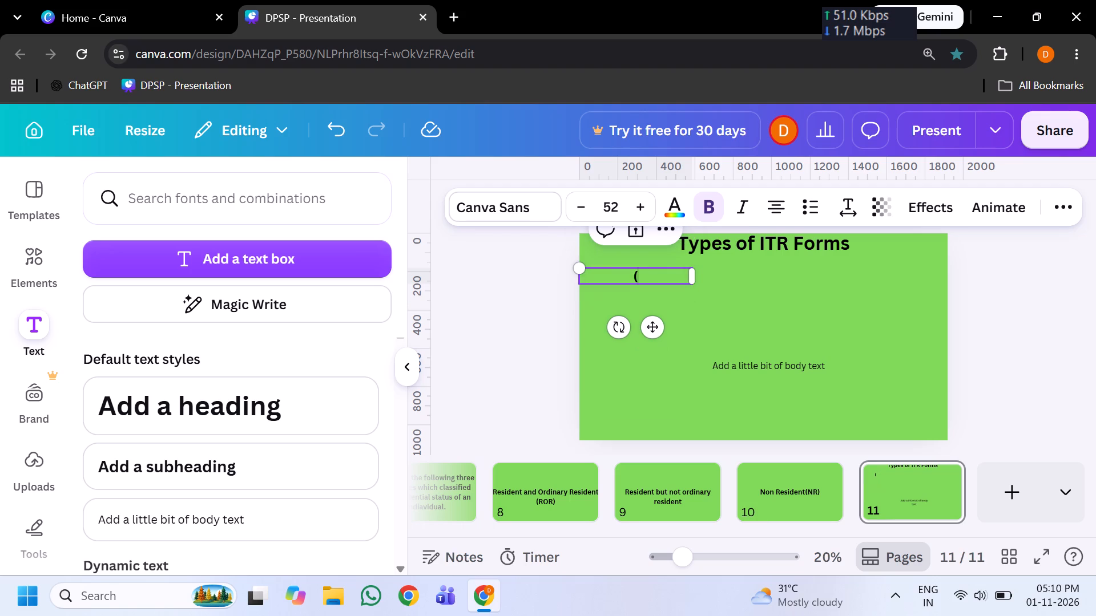
text(I))
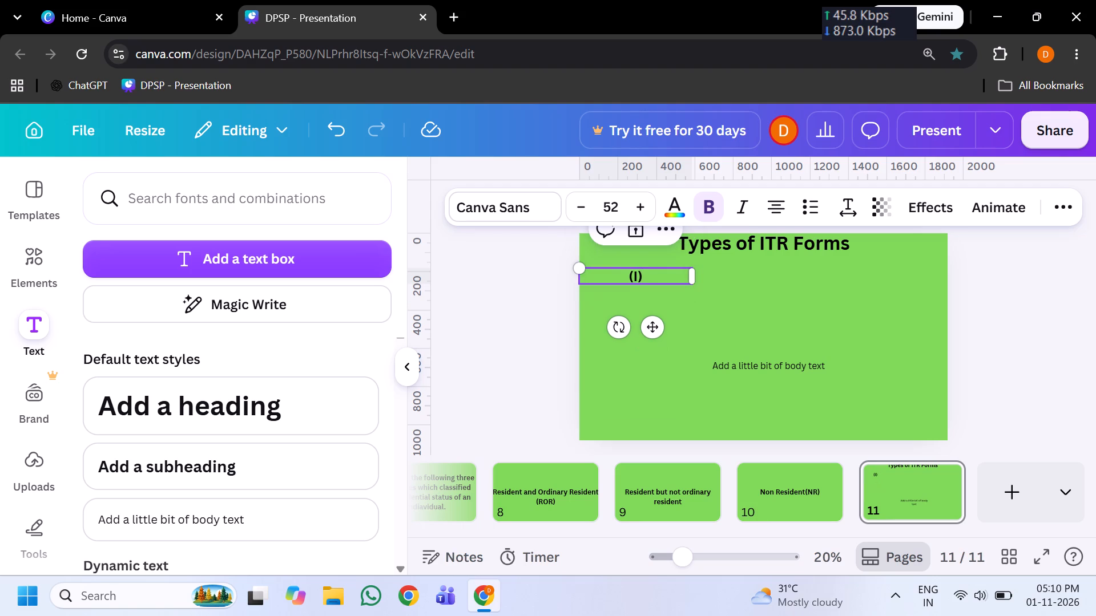
text(ITR)
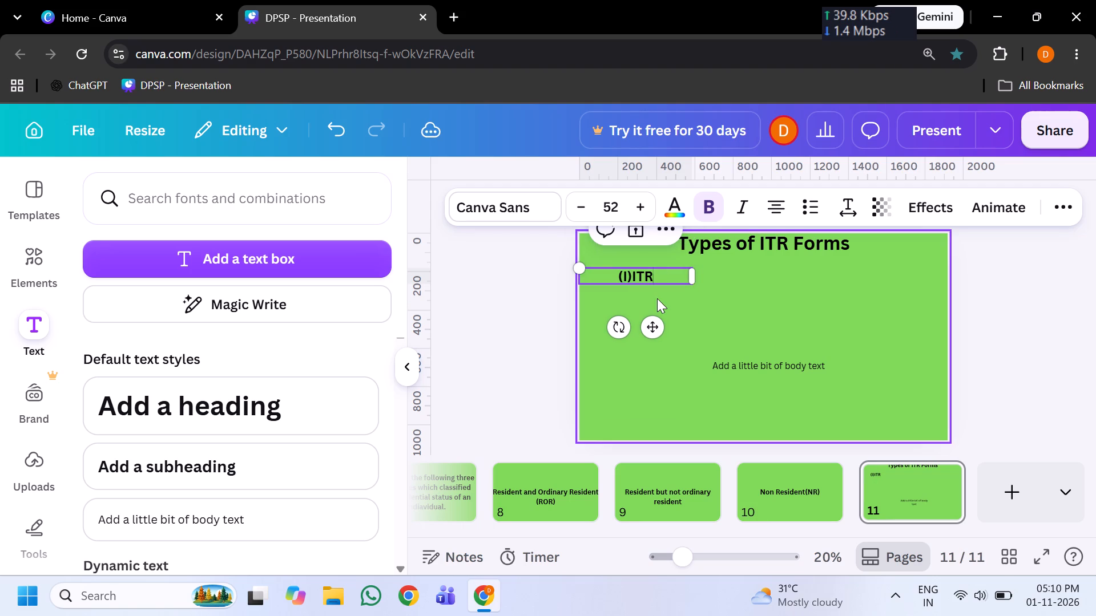
key(space)
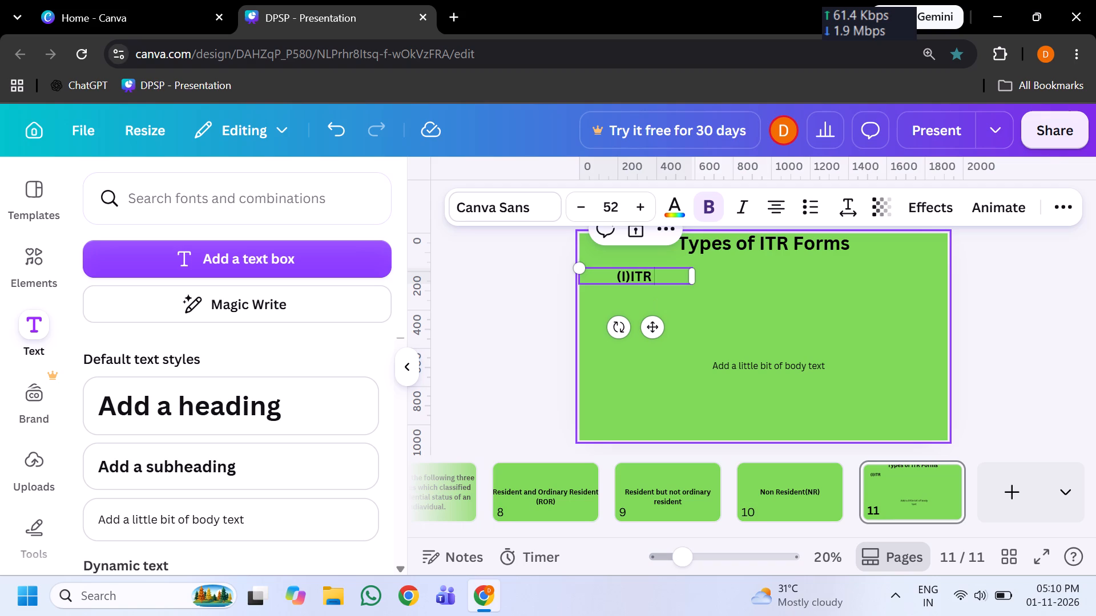
key(shift+exclam)
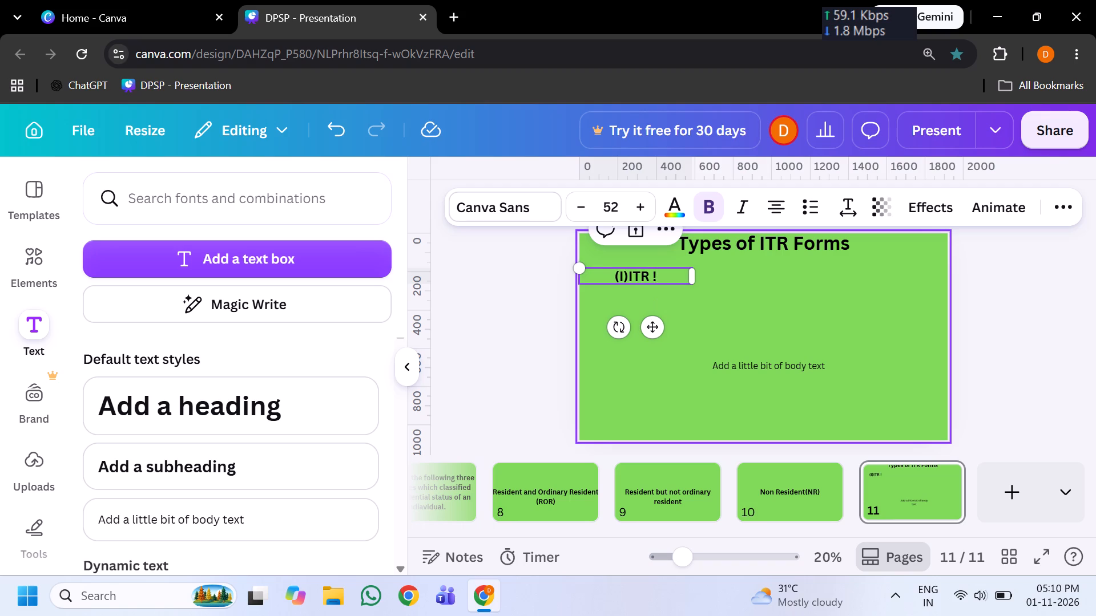
key(BackSpace)
text(1)
key(space)
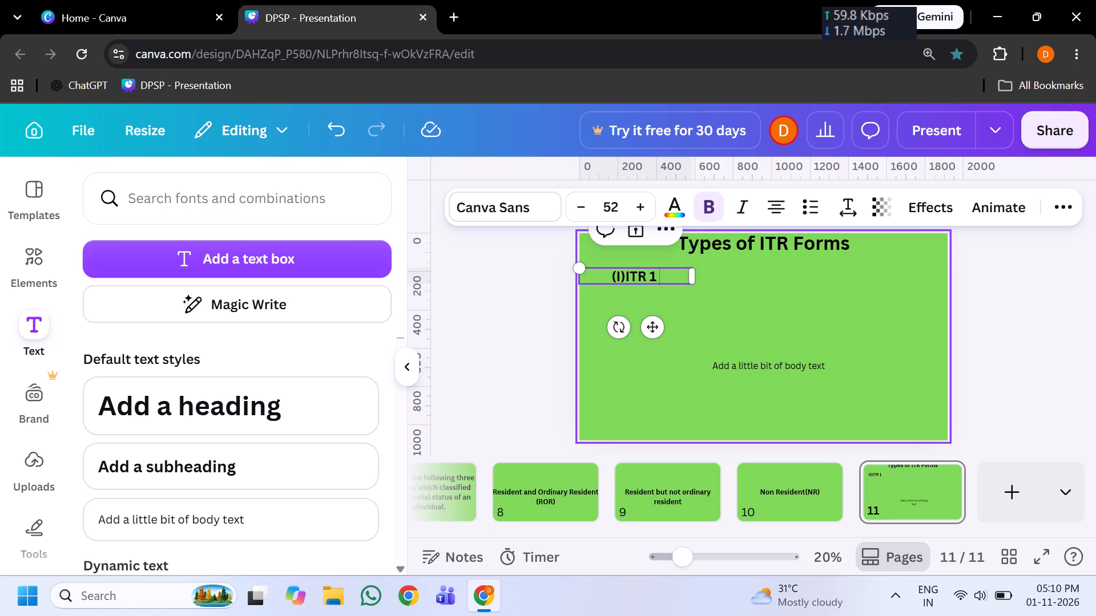
click(624, 277)
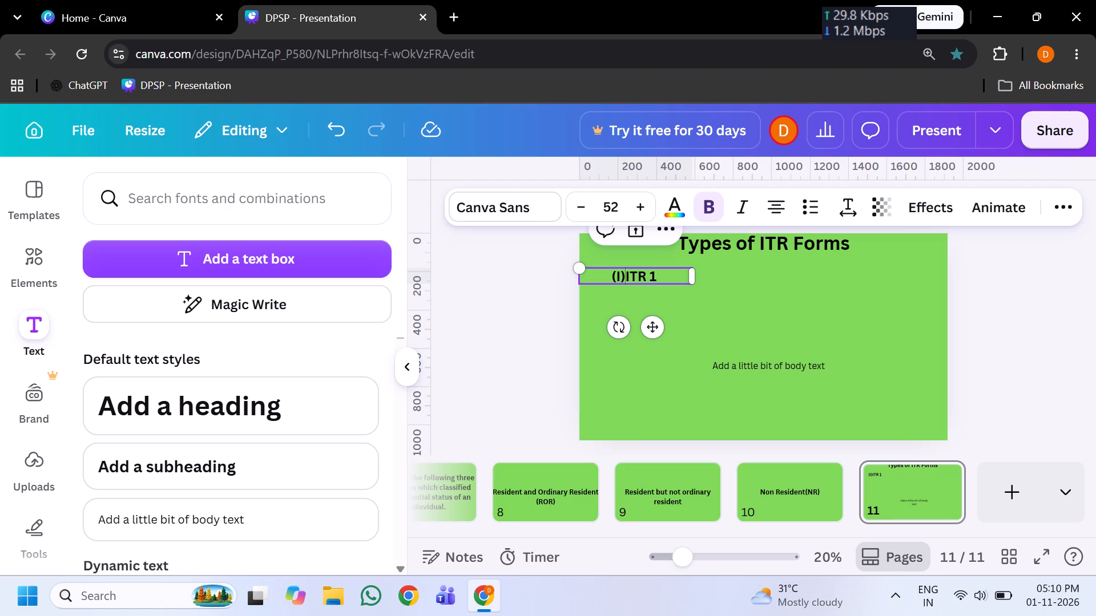
key(space)
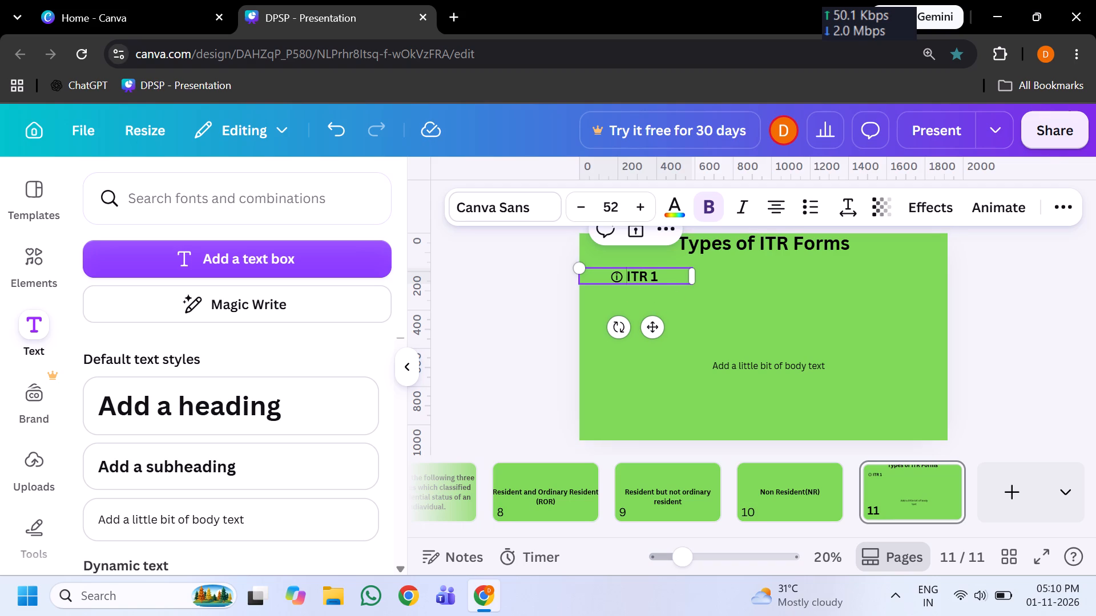
Append "or SAHAJ" to the ITR 1 subheading on page 11.
click(669, 278)
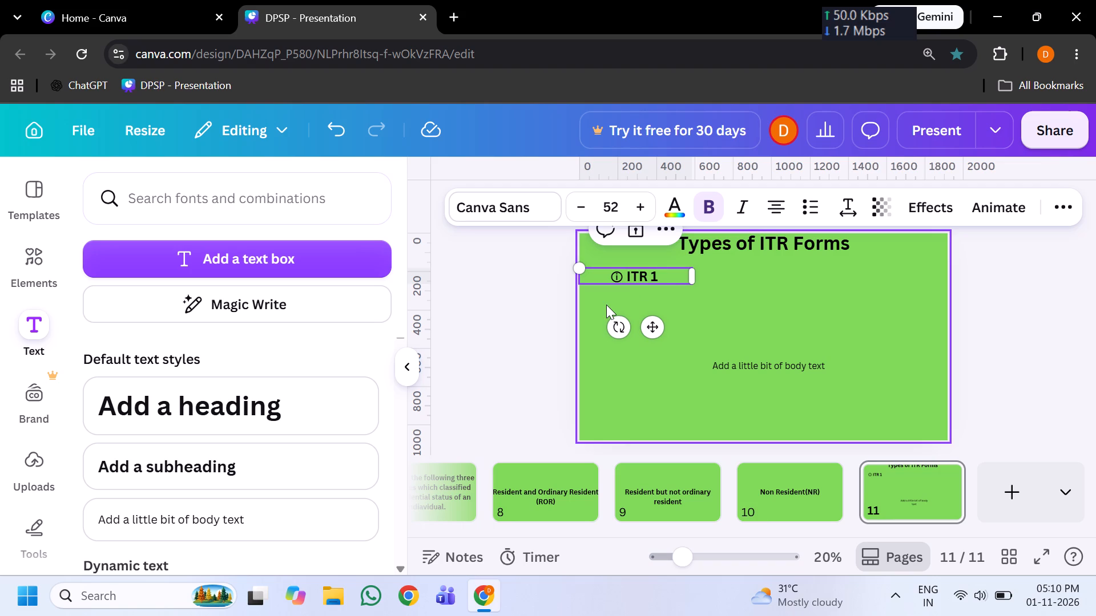
key(space)
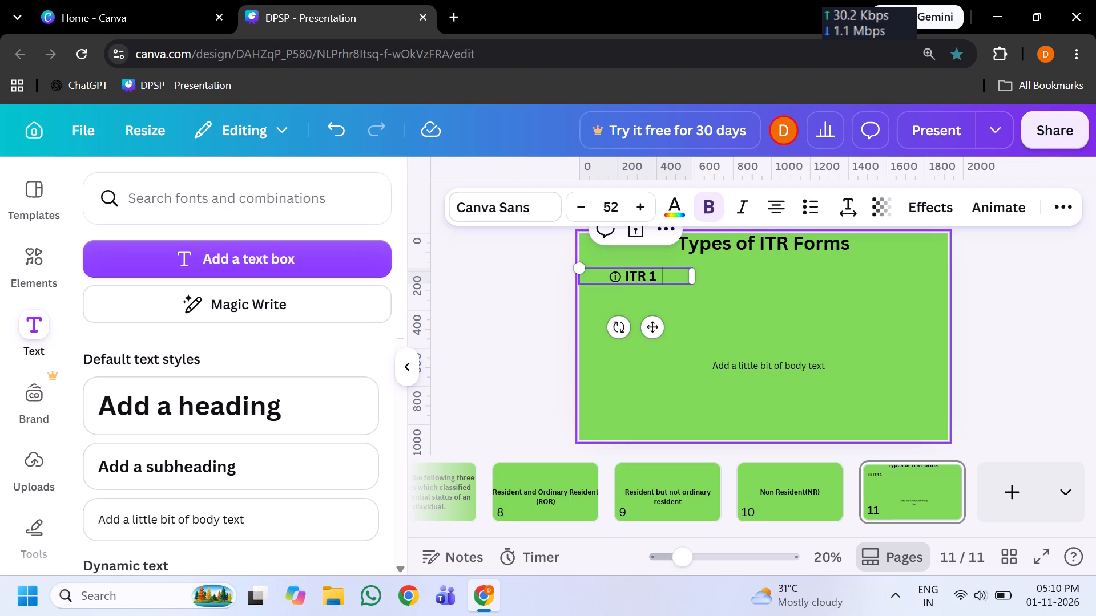
text(or)
key(space)
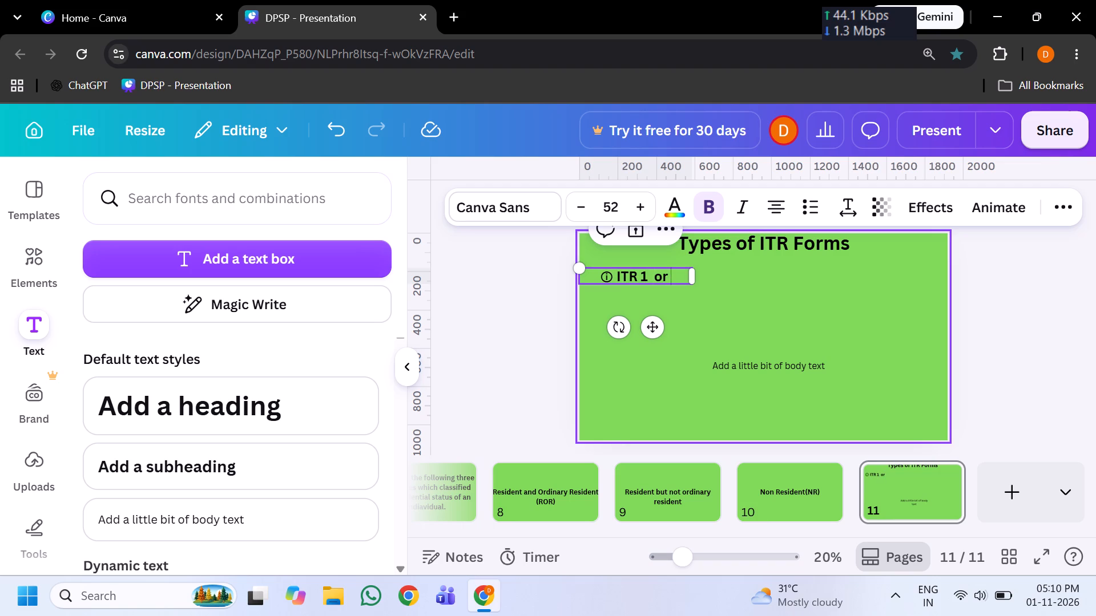
text(SAHAJ)
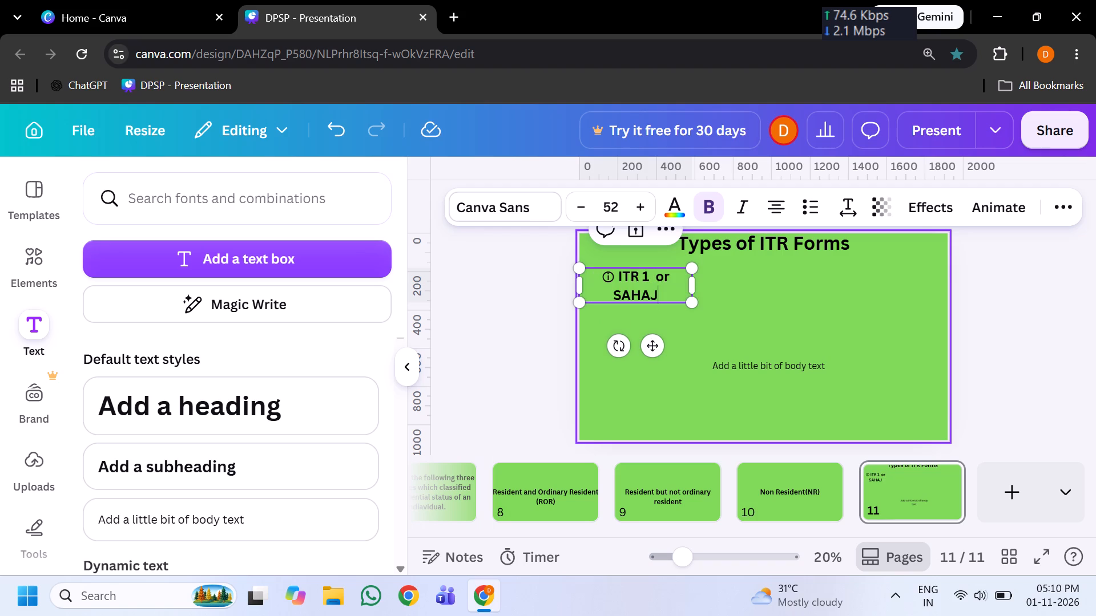
Widen the ITR 1 subheading to fit one line and place it directly below the heading, flush with the page's left edge.
drag(696, 292, 713, 293)
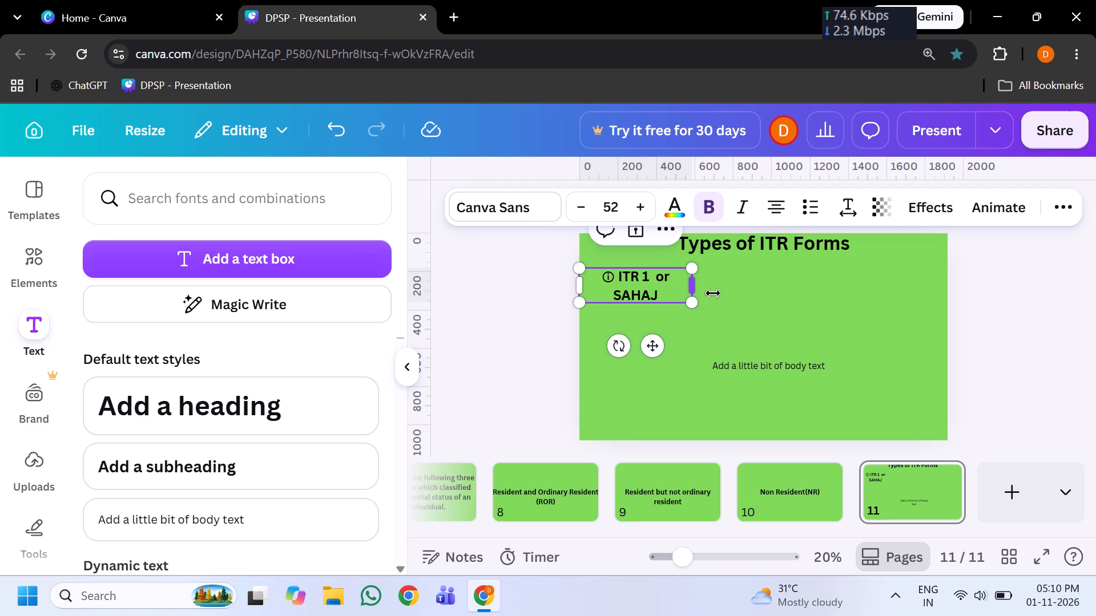
drag(713, 293, 751, 297)
drag(682, 331, 664, 327)
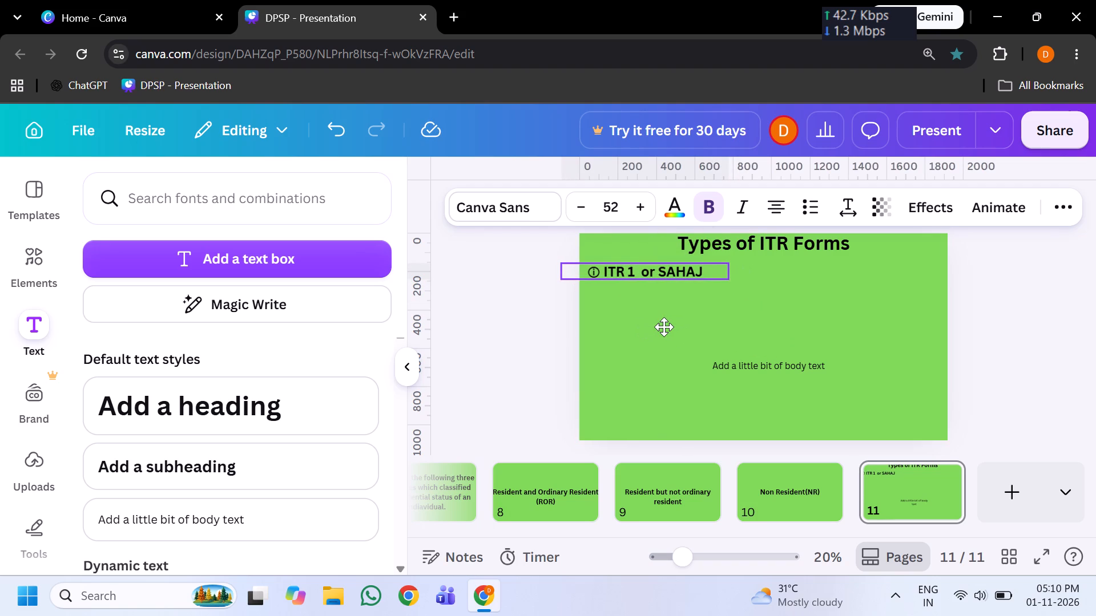
drag(664, 327, 664, 321)
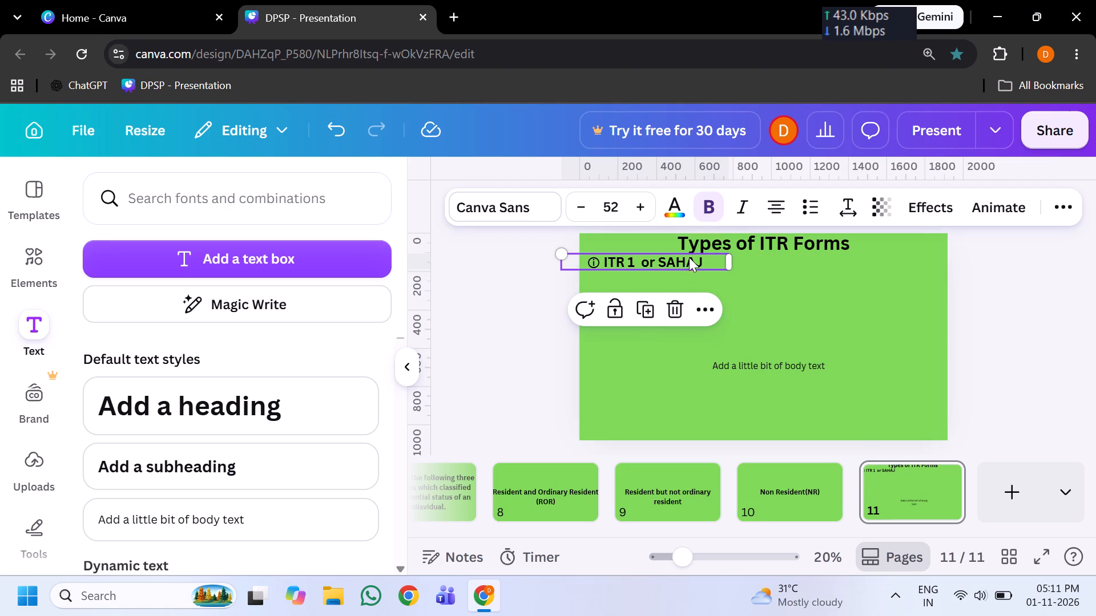
click(715, 260)
drag(769, 300, 773, 308)
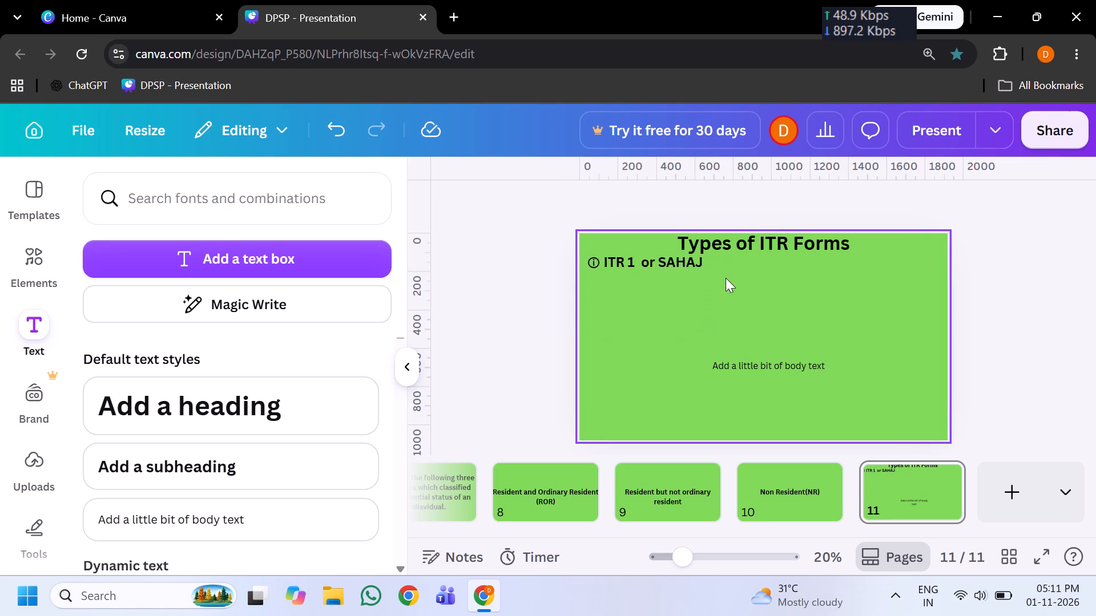
click(666, 250)
click(686, 262)
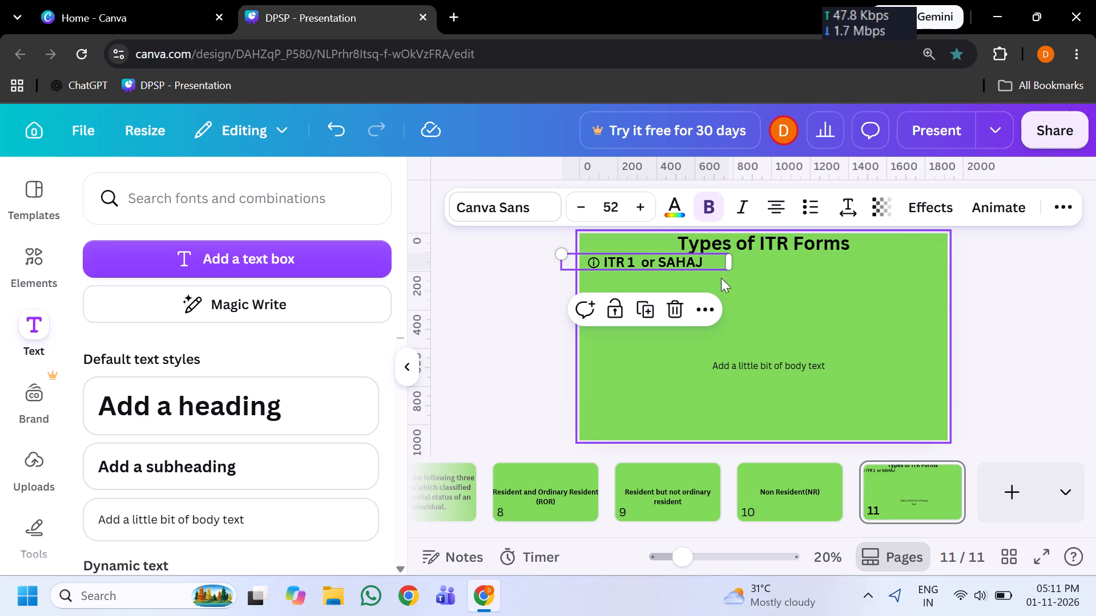
click(698, 266)
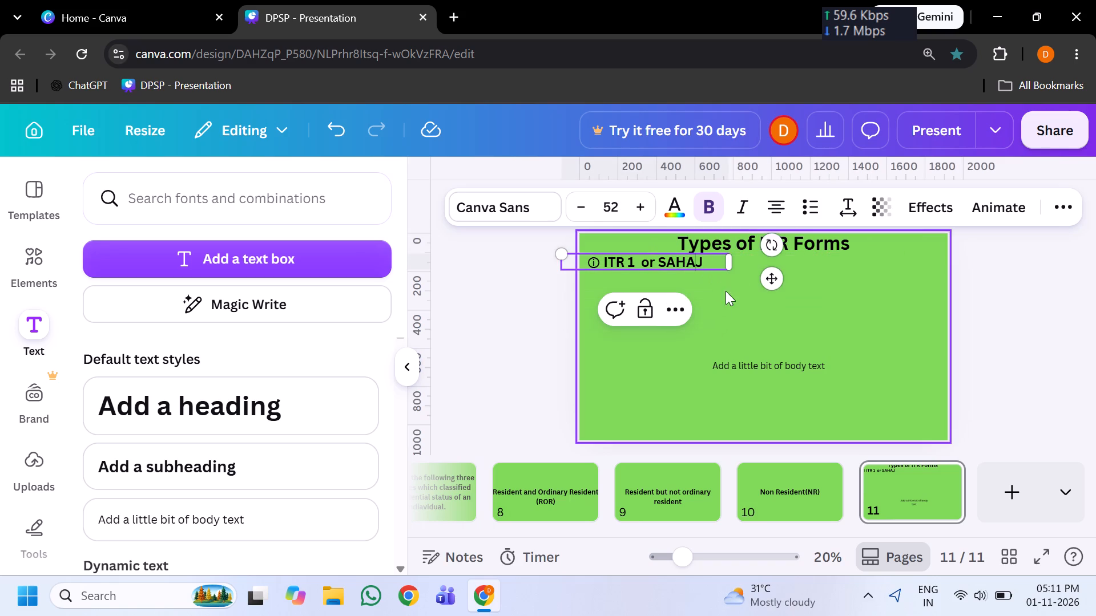
drag(765, 278, 785, 282)
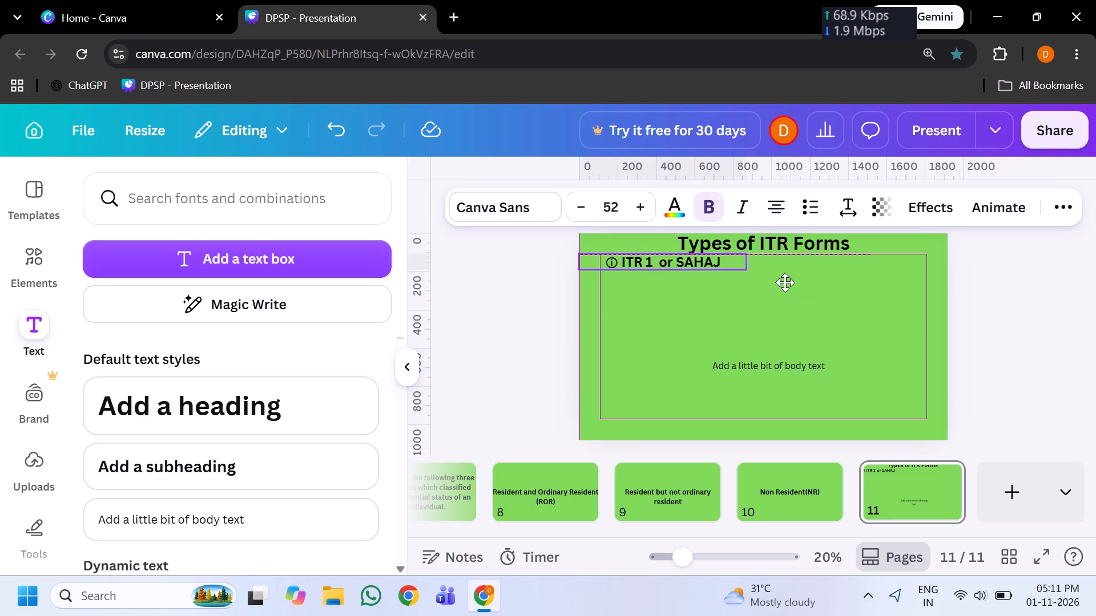
drag(785, 282, 785, 282)
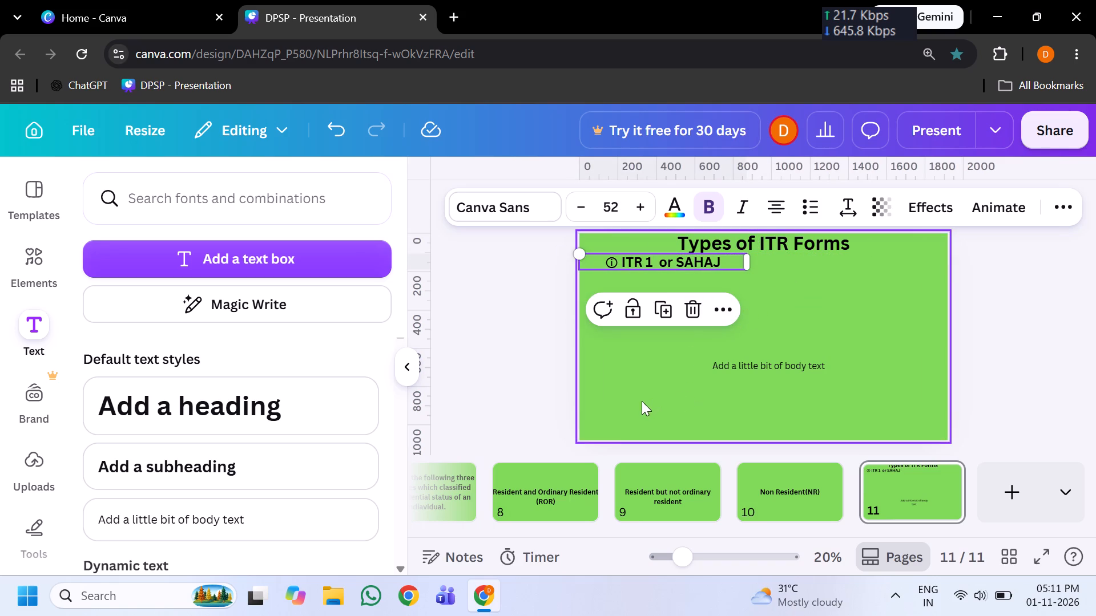
Move the page 11 body text box up to just beneath the "ITR 1 or SAHAJ" subheading.
click(671, 384)
drag(293, 518, 299, 512)
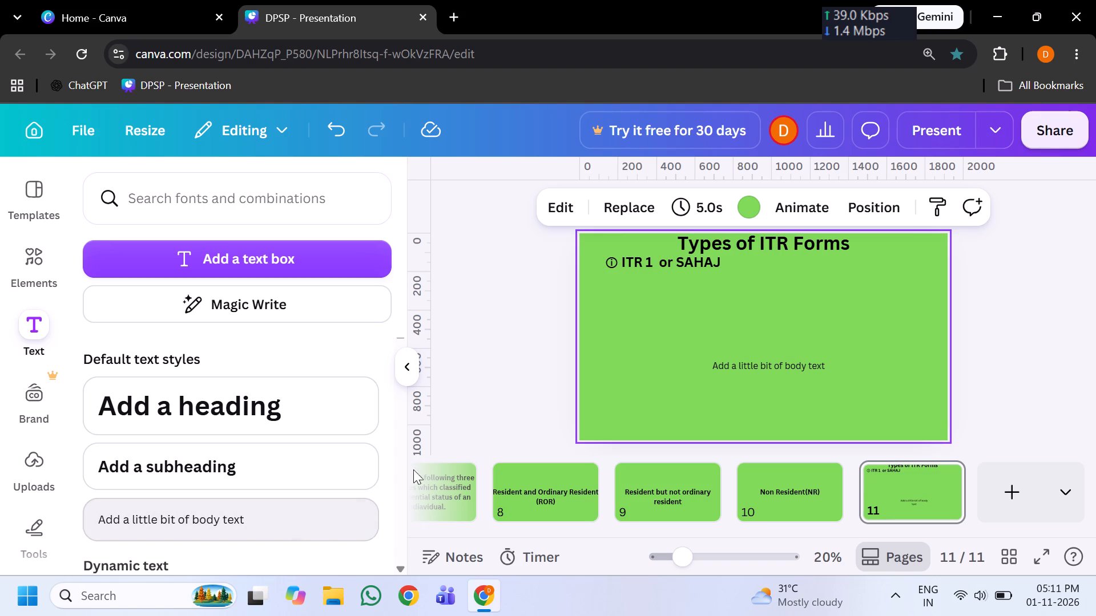
click(784, 364)
drag(782, 414, 749, 385)
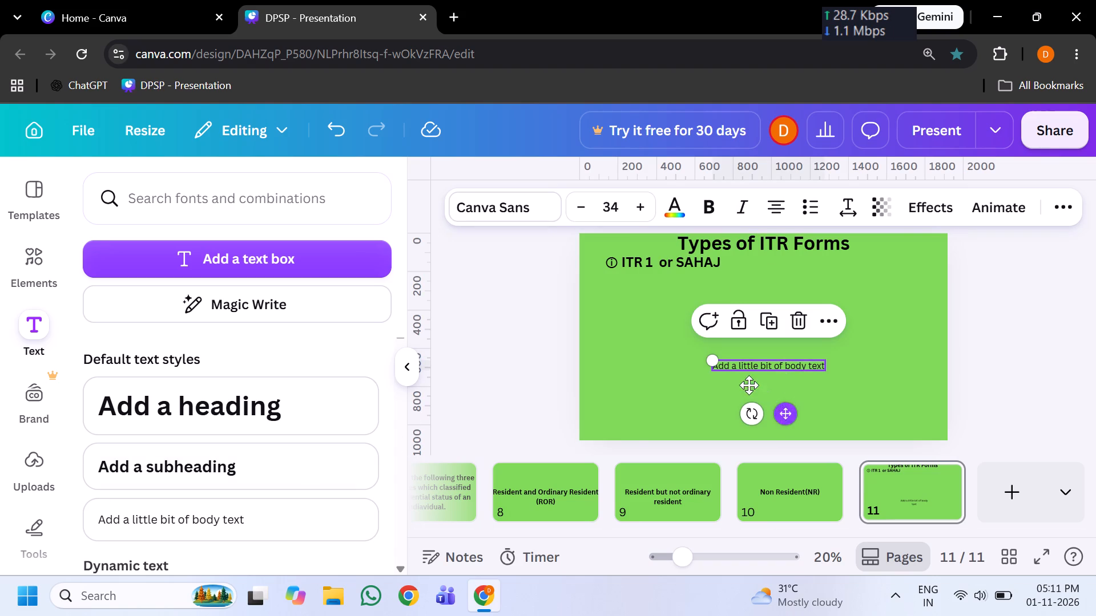
drag(749, 385, 682, 338)
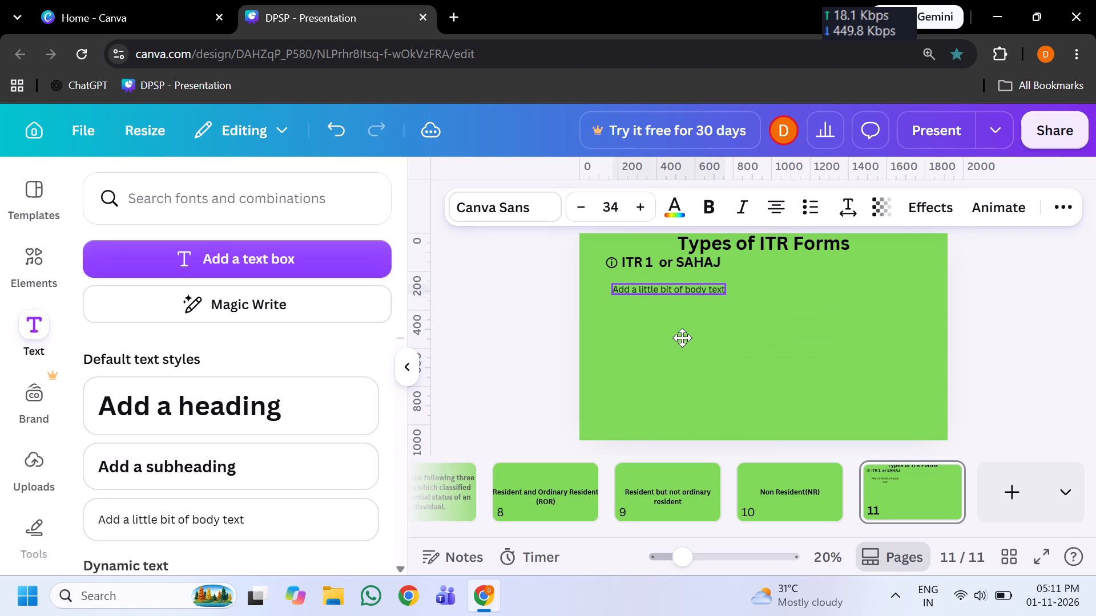
drag(682, 338, 683, 333)
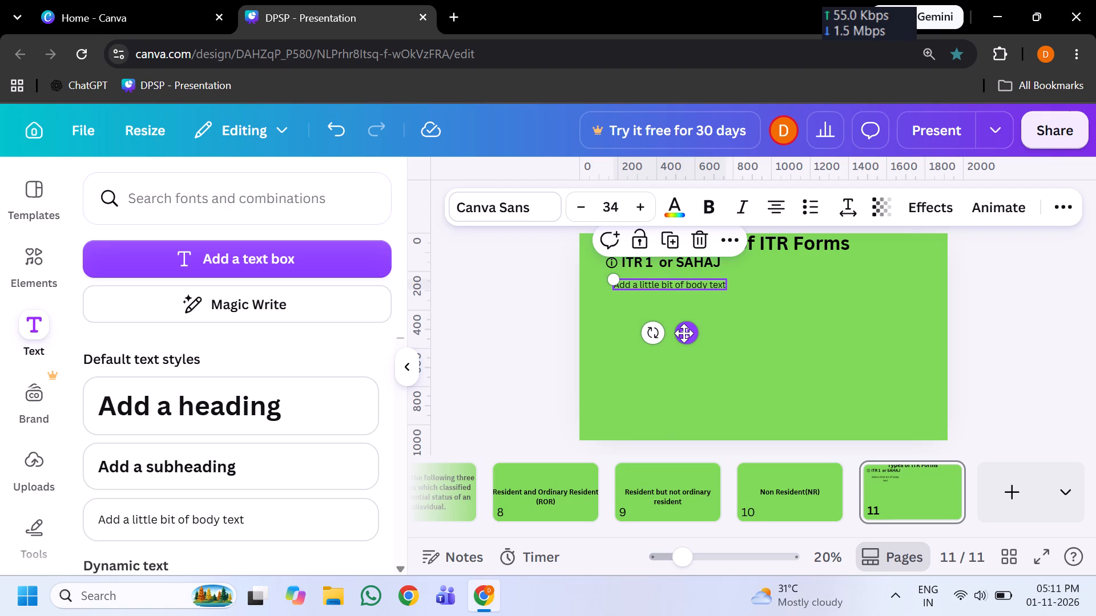
Replace the body text placeholder below "ITR 1 or SAHAJ" on page 11 with "This form must be used by Resident indians".
double_click(694, 275)
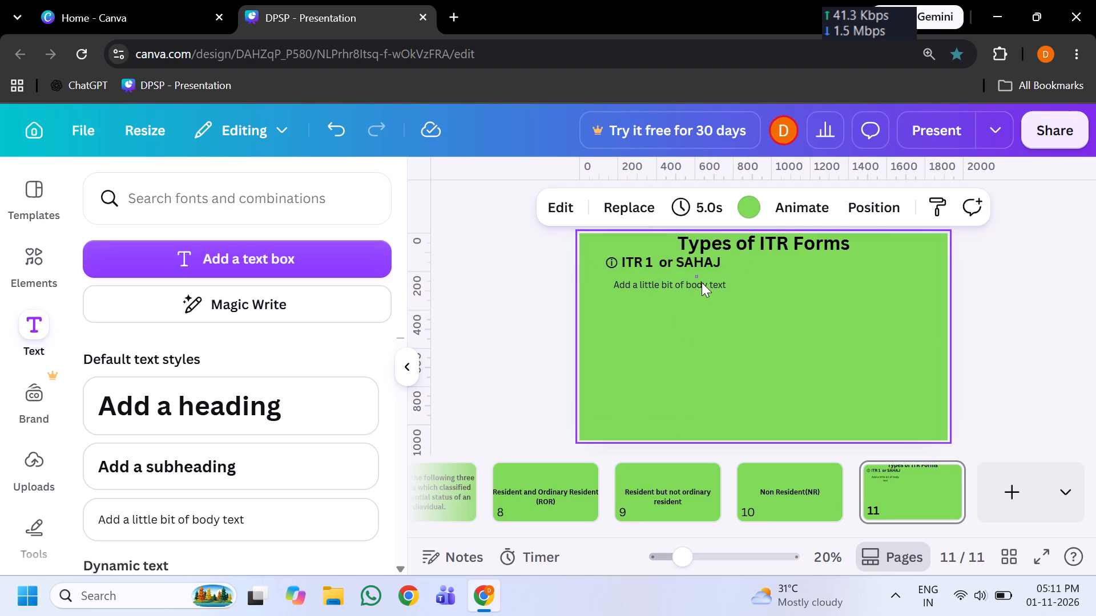
double_click(702, 283)
text(This)
key(space)
text(form)
key(space)
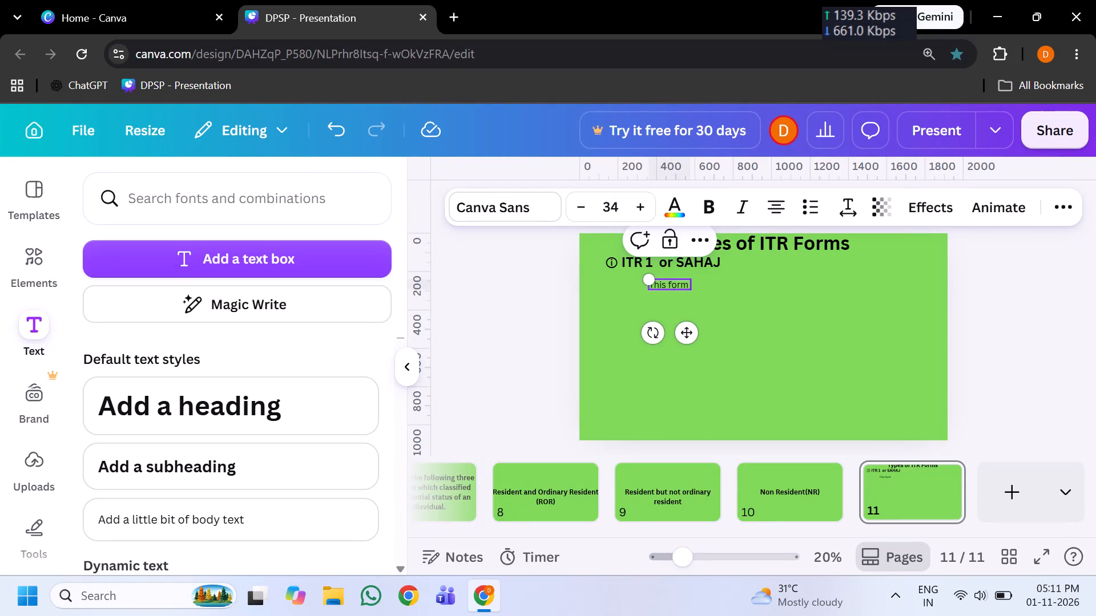
text(must)
key(space)
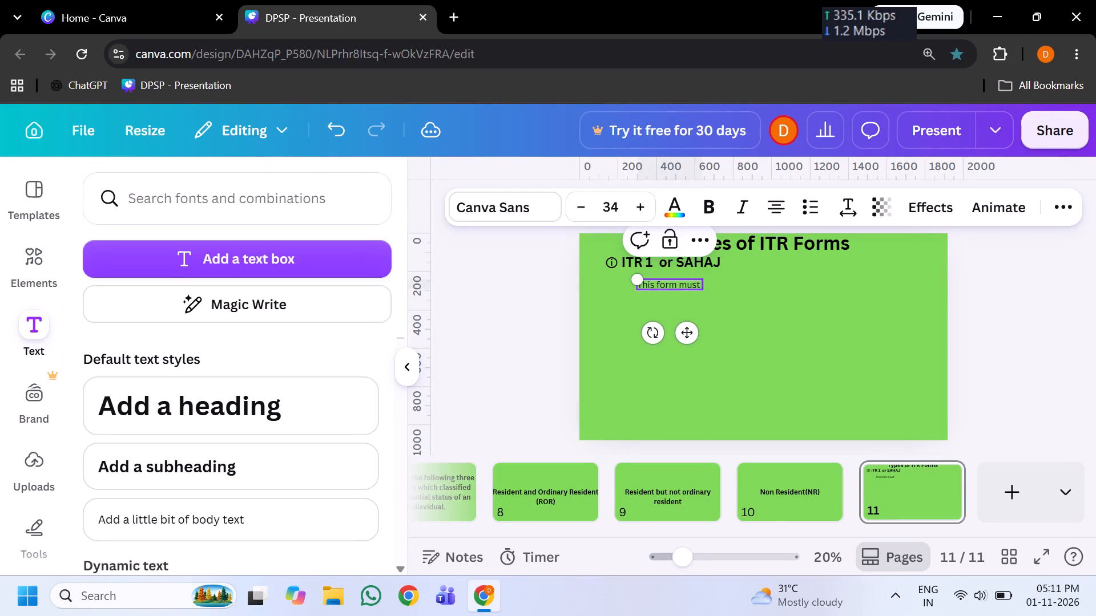
text(be used)
key(space)
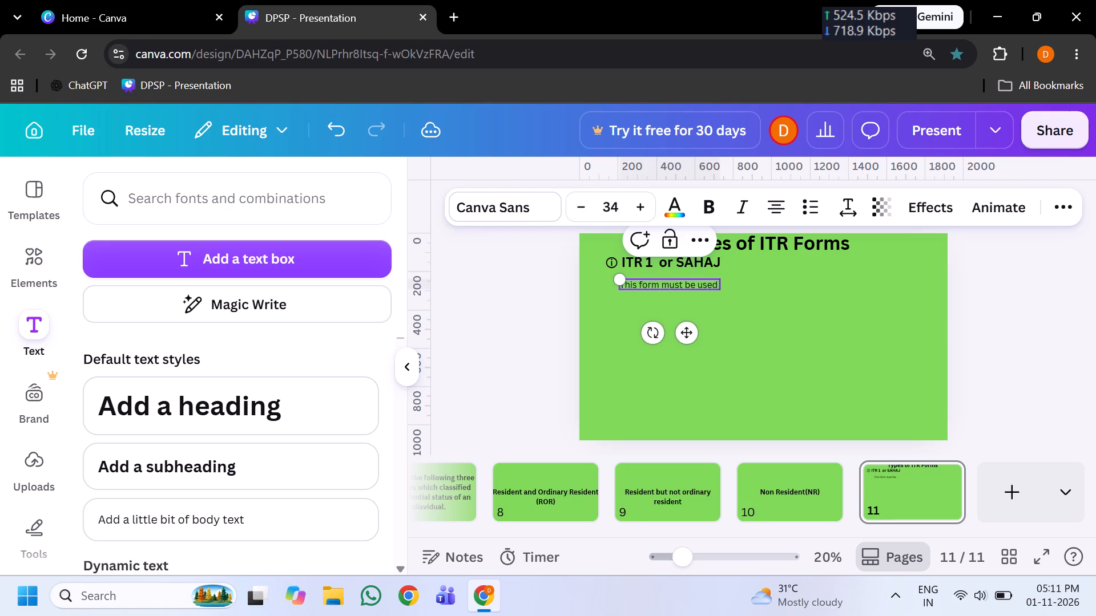
text(by)
key(space)
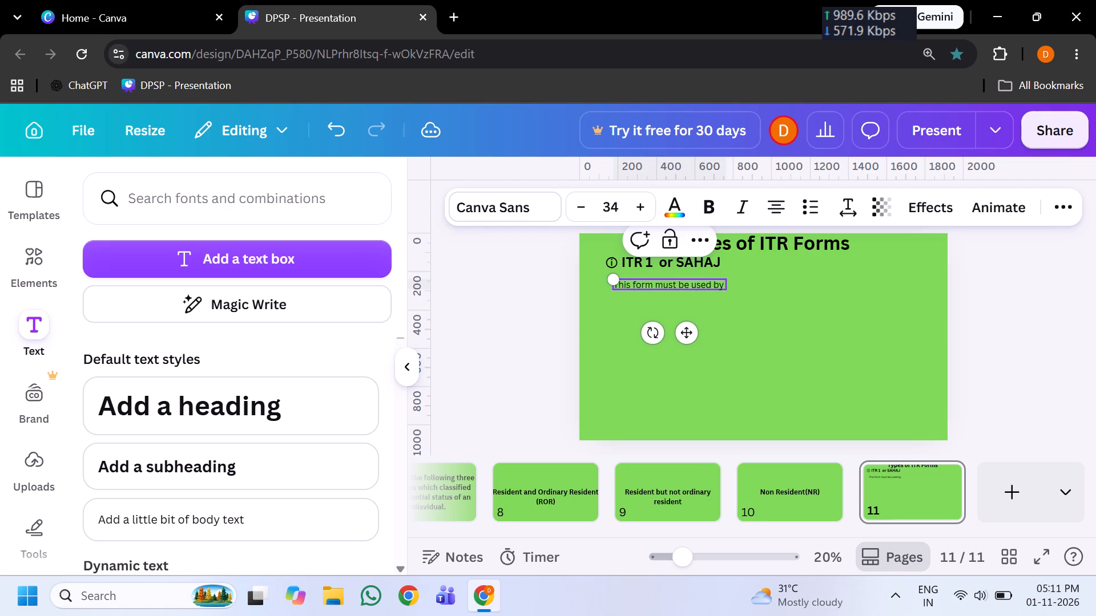
text(Resident)
key(space)
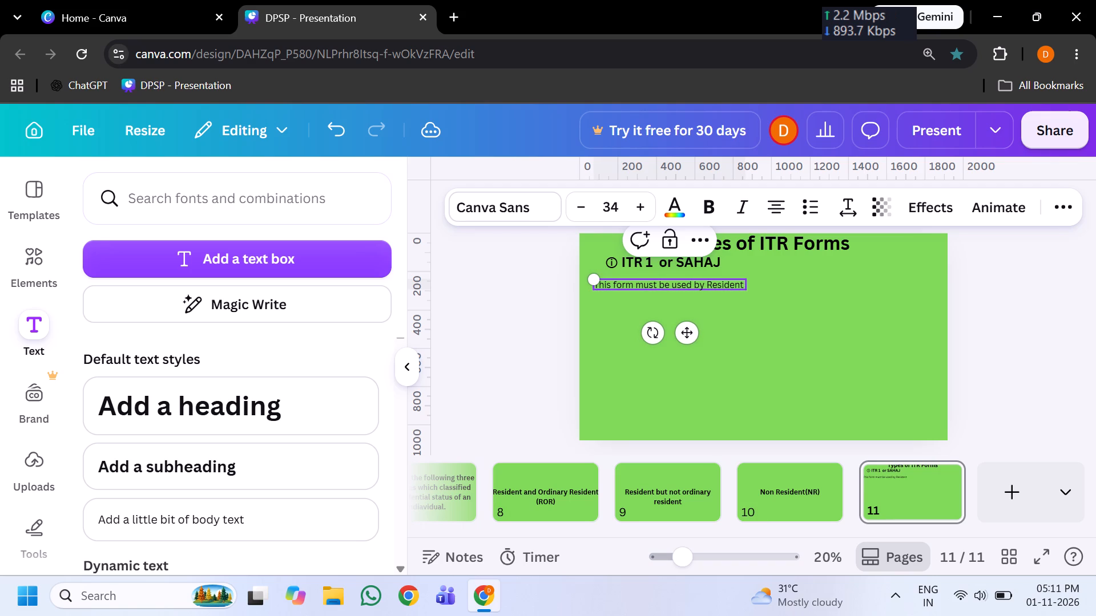
text(indians)
key(space)
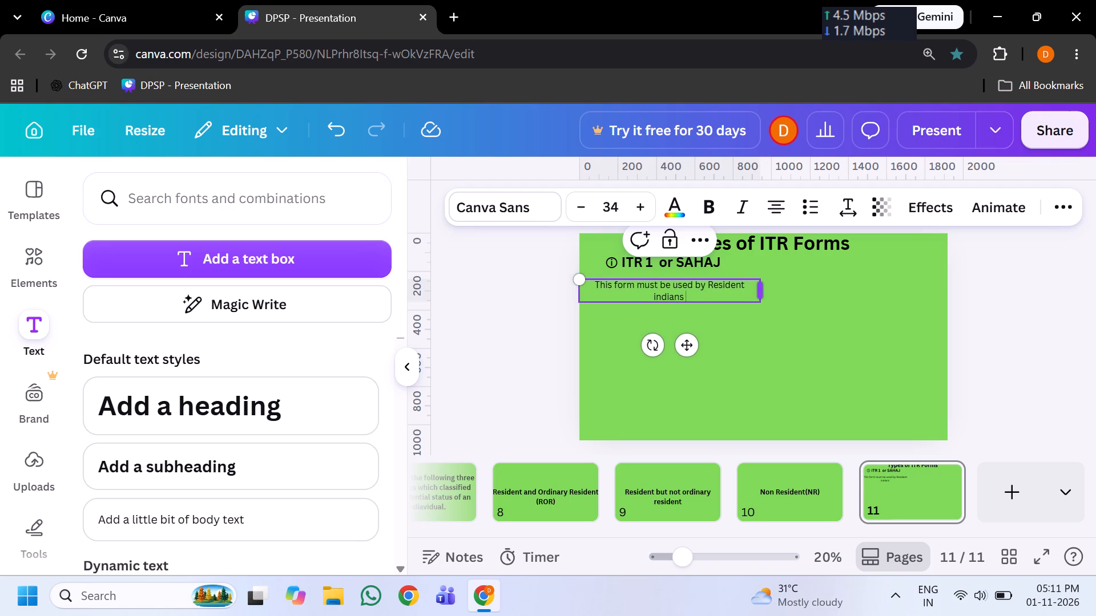
Continue the page 11 body sentence with "who falls under the below mentioned categories".
text(who falls)
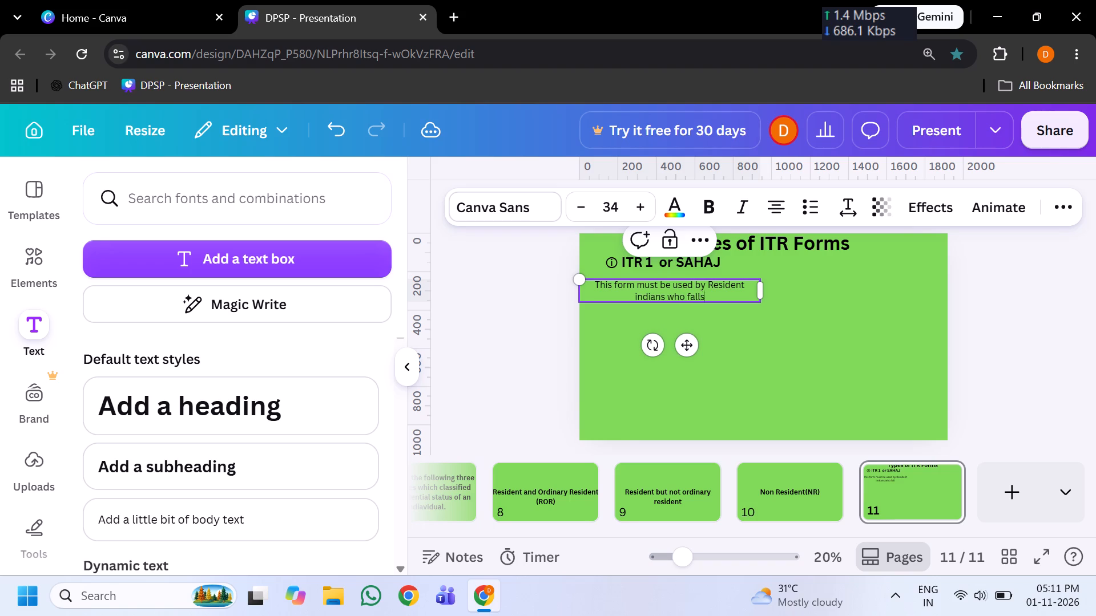
key(space)
text(un)
text(der)
key(space)
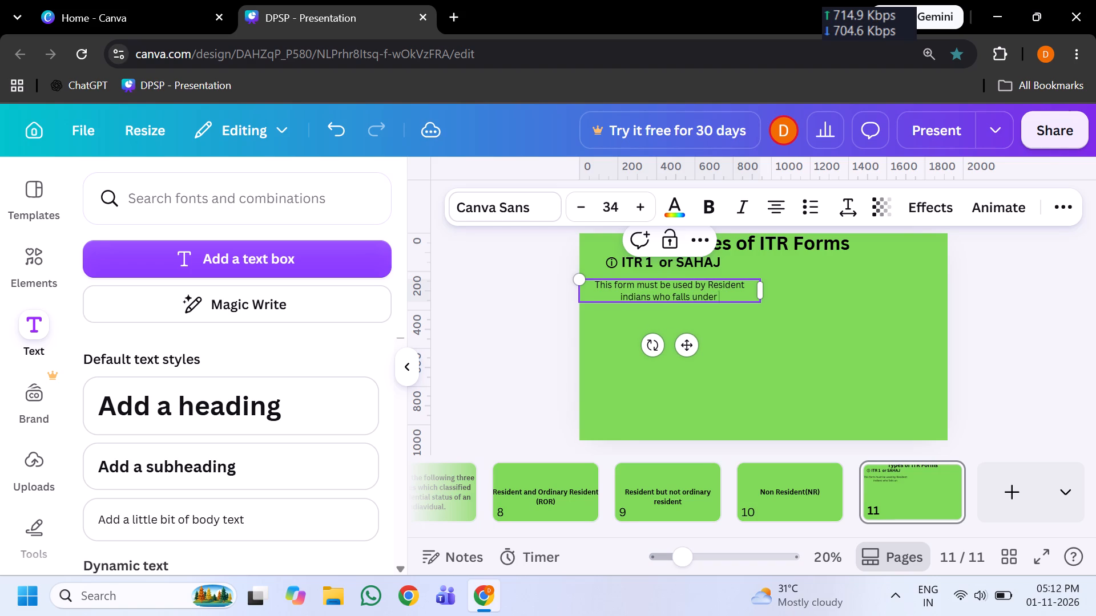
text(the)
key(space)
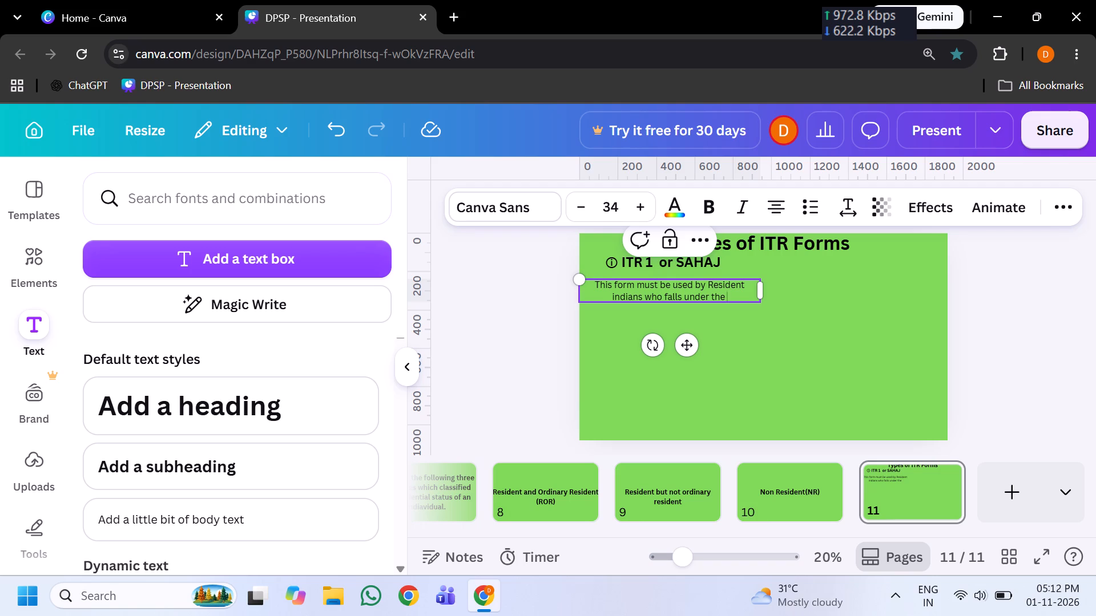
text(bek)
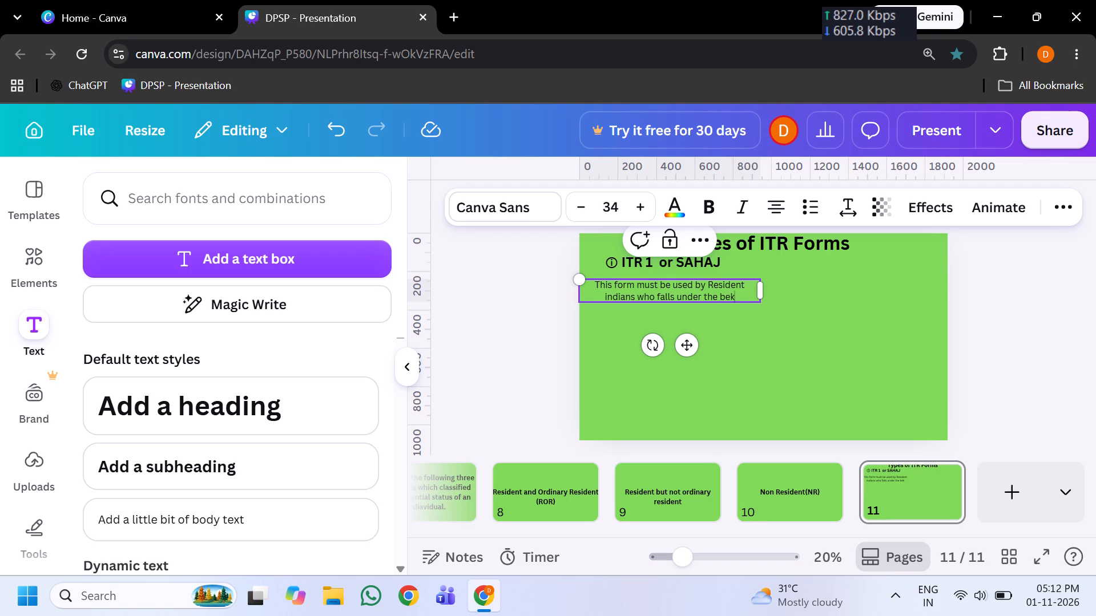
key(BackSpace)
text(low)
key(space)
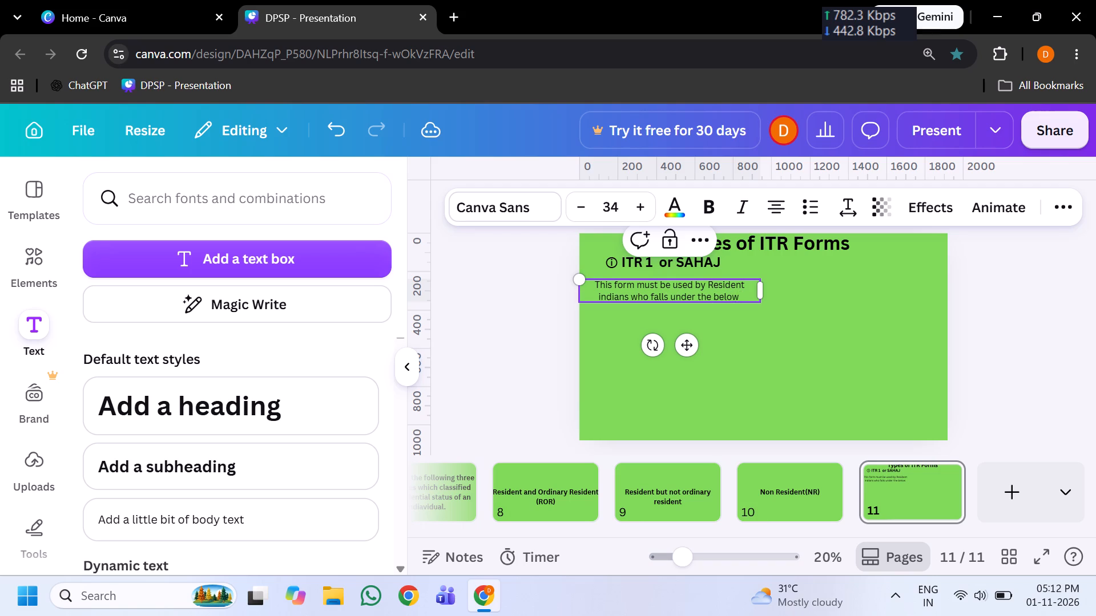
text(mentin)
key(BackSpace)
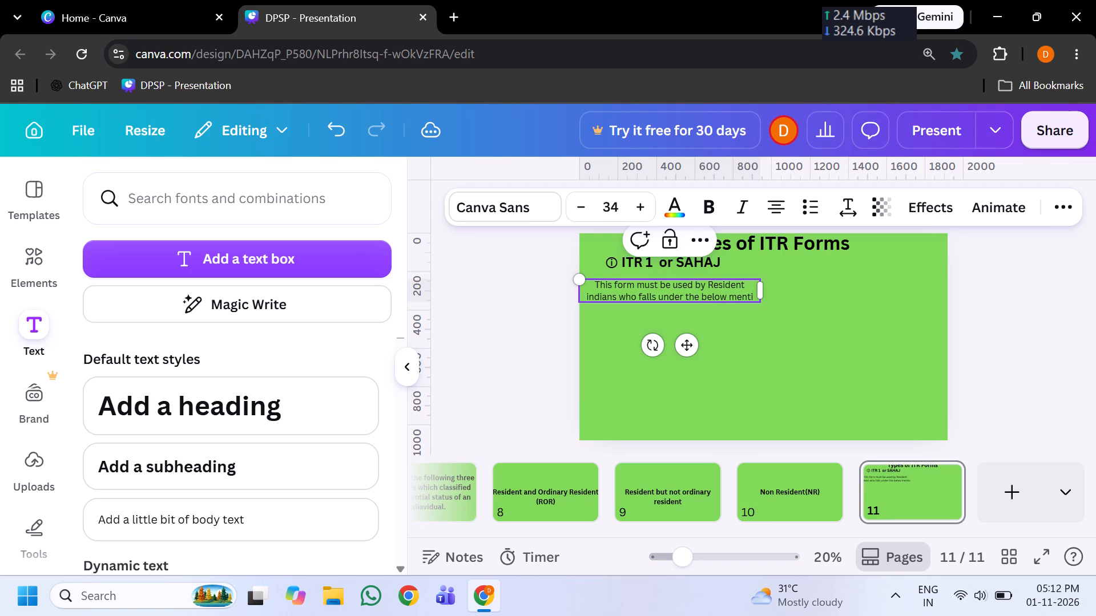
text(oned)
key(space)
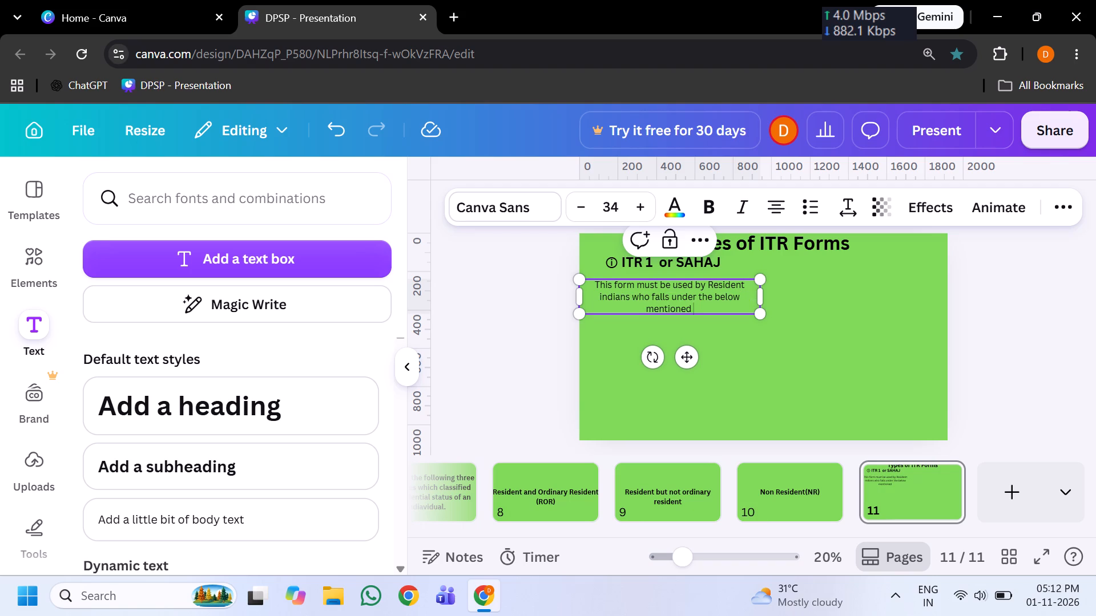
text(categories)
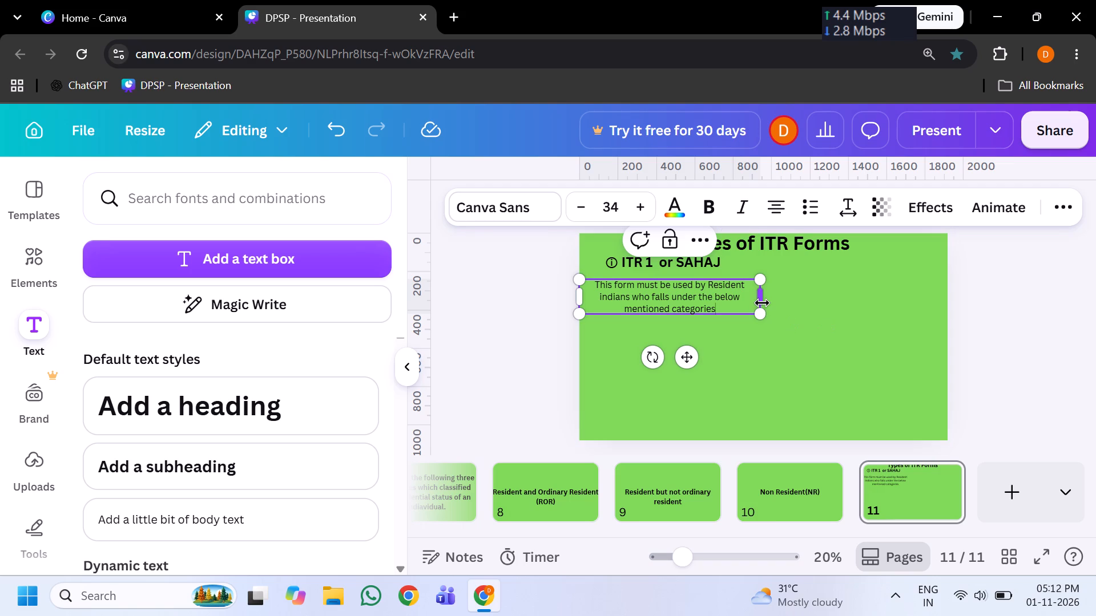
Widen the body sentence's text box to span the full 1,920 width of the page.
drag(762, 301, 864, 307)
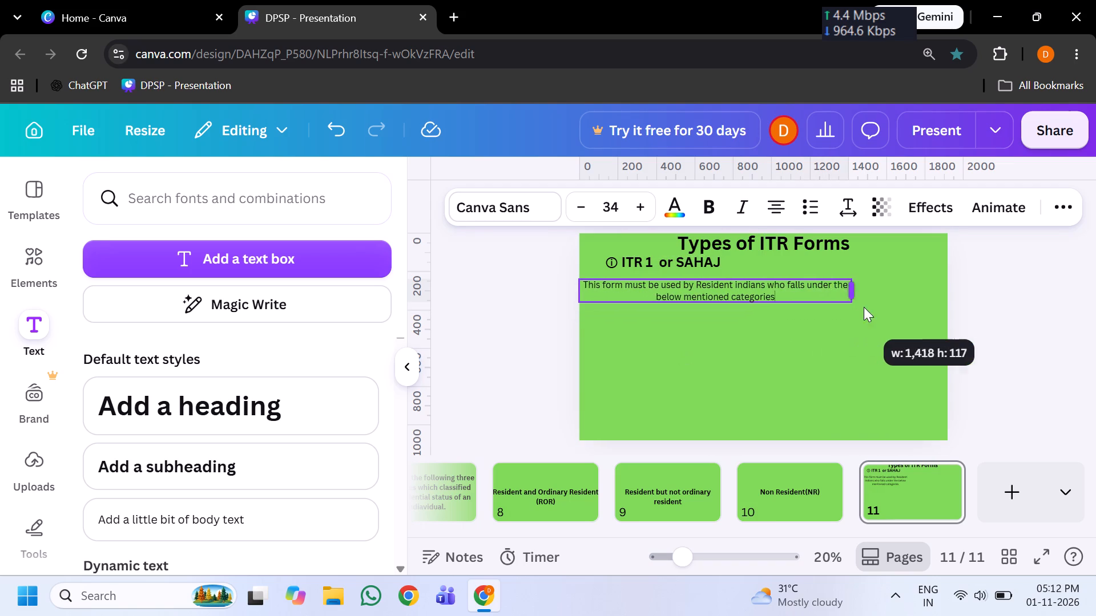
drag(864, 307, 950, 315)
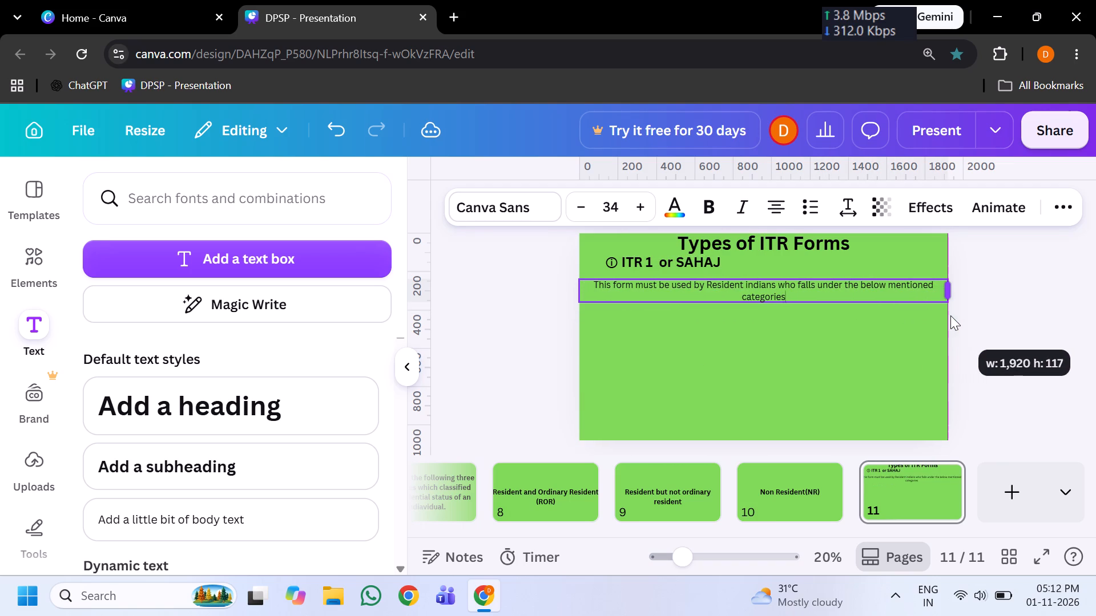
drag(950, 315, 953, 315)
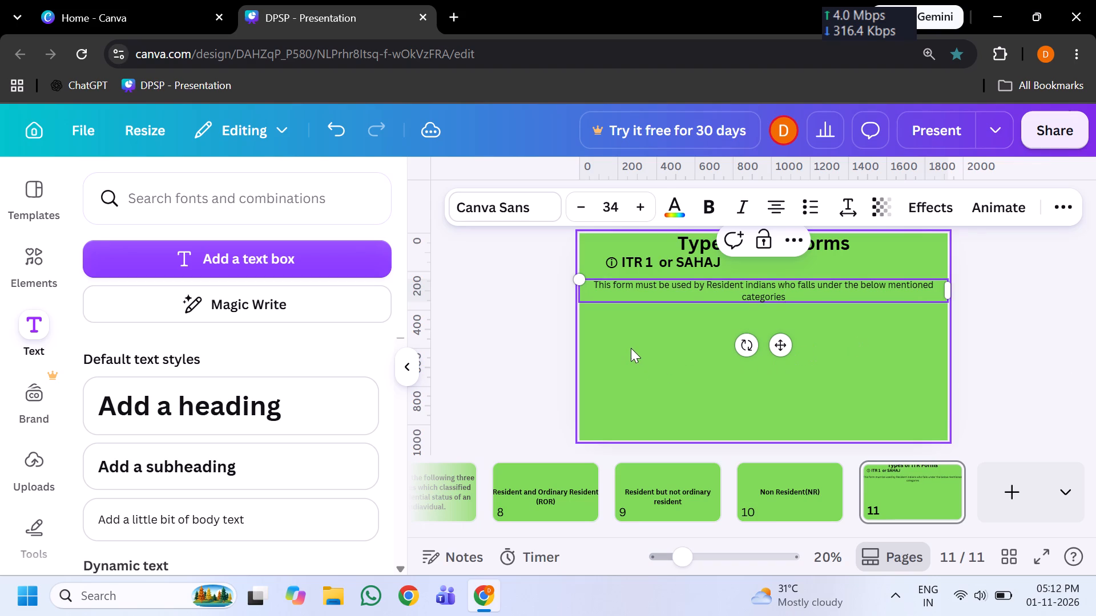
click(631, 347)
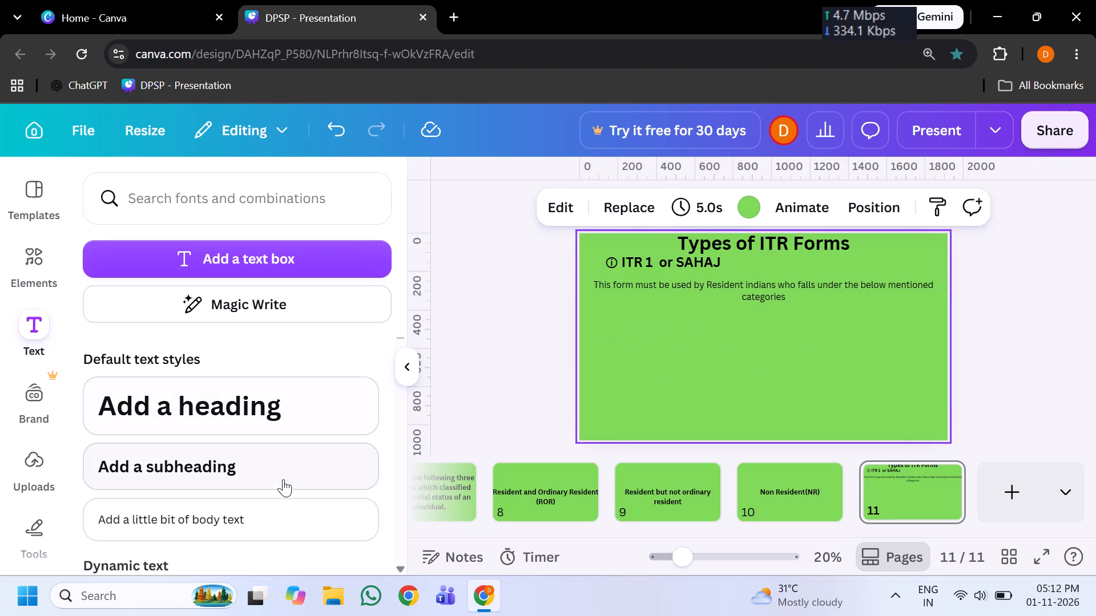
Add a new body text box below the categories sentence on page 11 and replace its placeholder with "1.".
drag(279, 521, 768, 327)
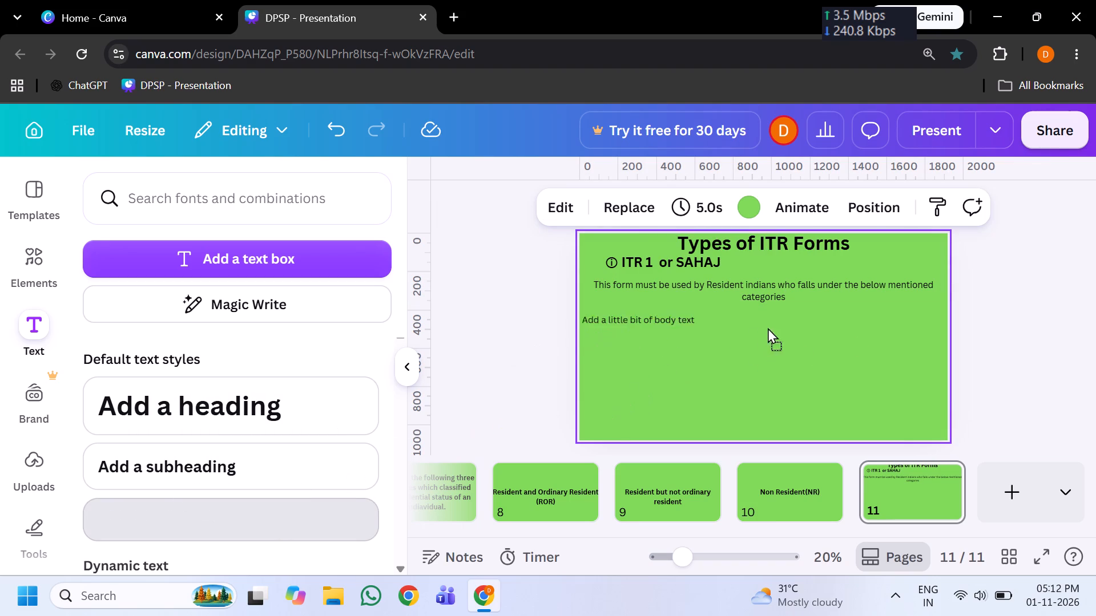
drag(768, 327, 781, 331)
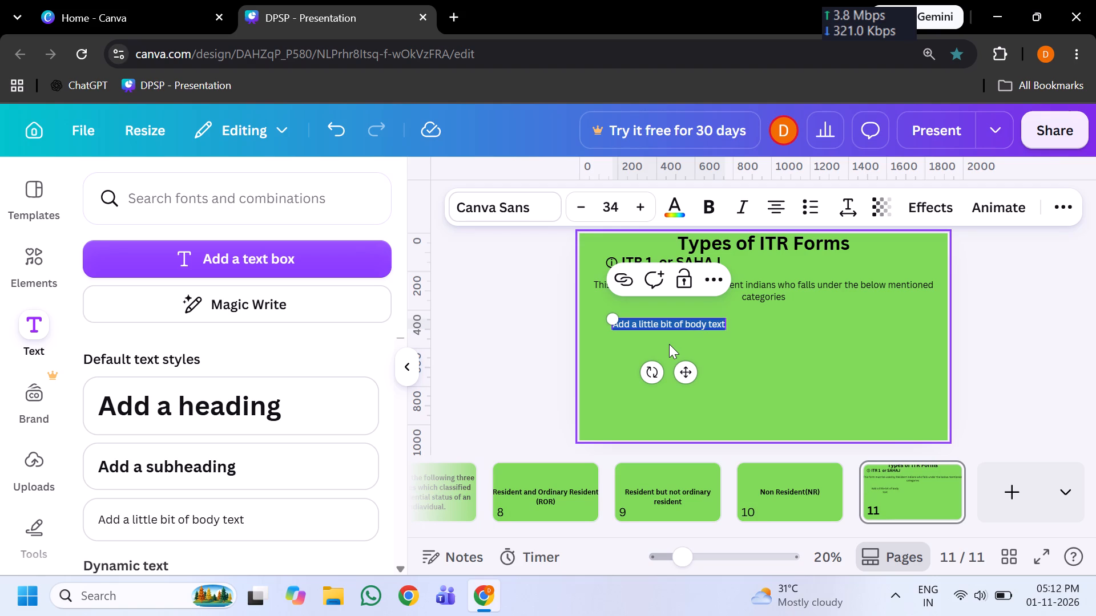
key(shift+exclam)
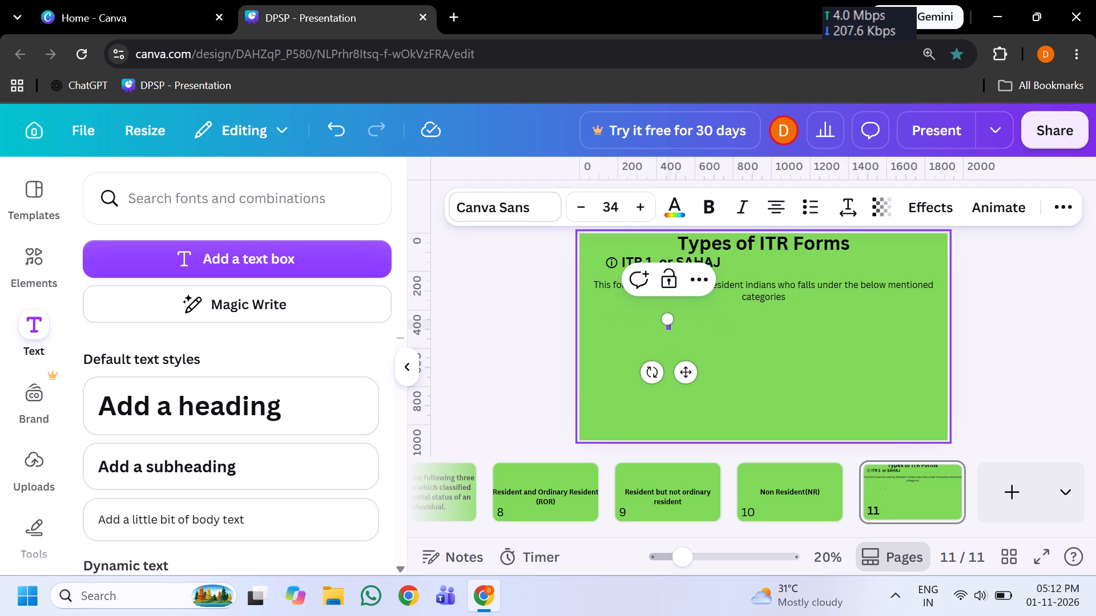
key(BackSpace)
key(1)
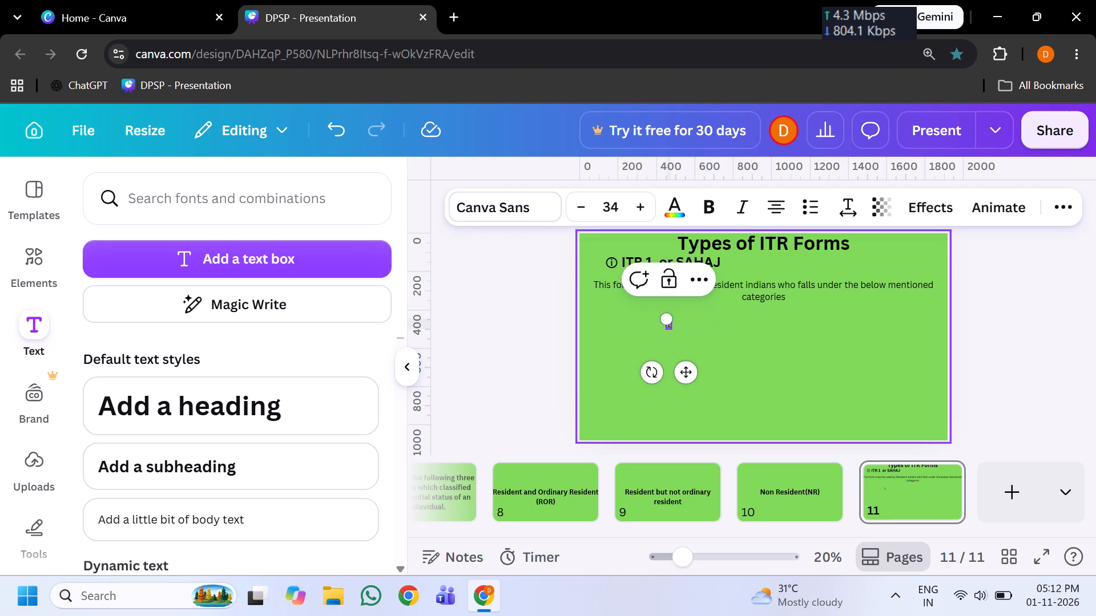
key(BackSpace)
key(1)
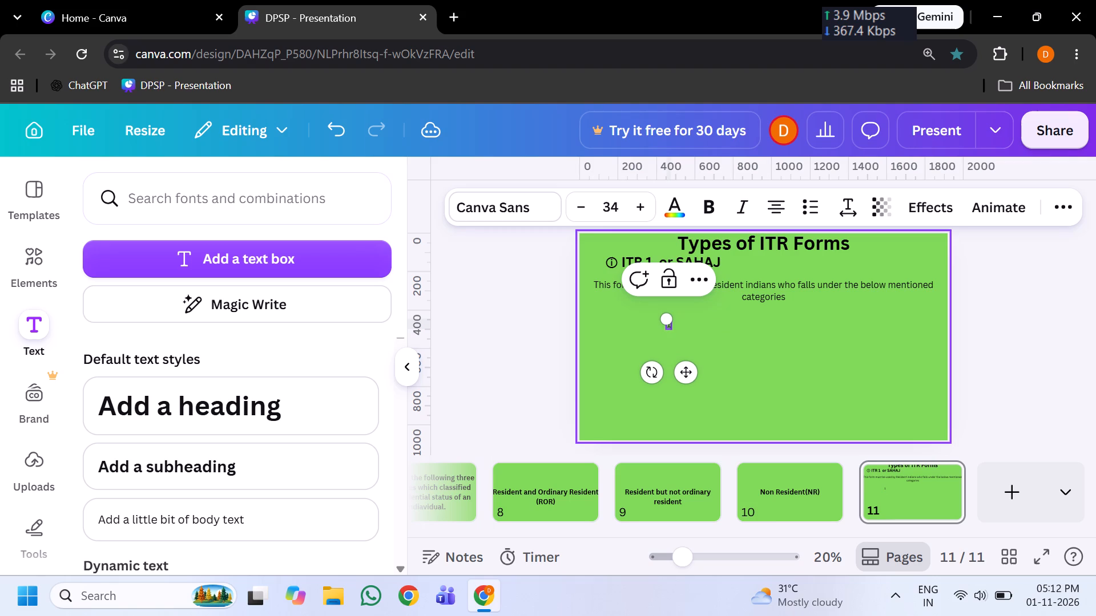
key(period)
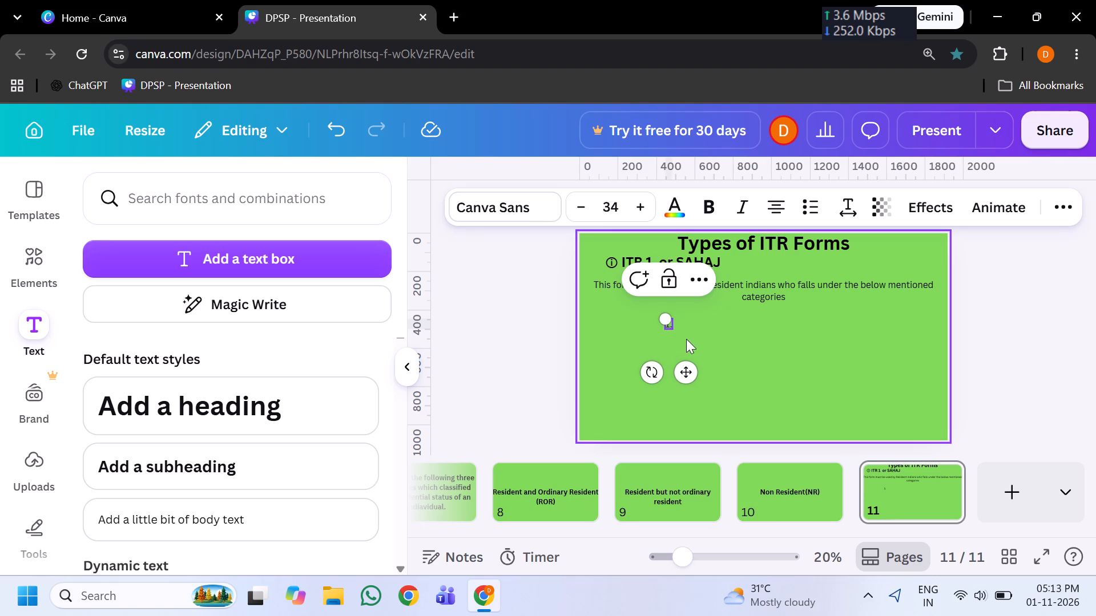
Scale up the "1." text box to a font size of about 45.9.
drag(711, 334, 719, 334)
click(666, 322)
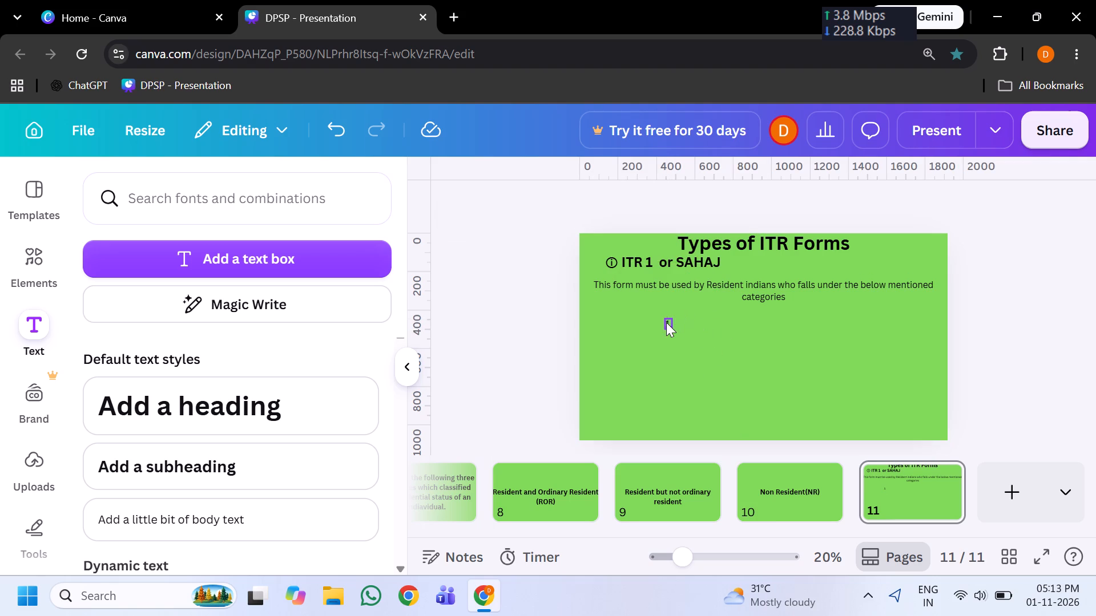
drag(662, 328, 663, 328)
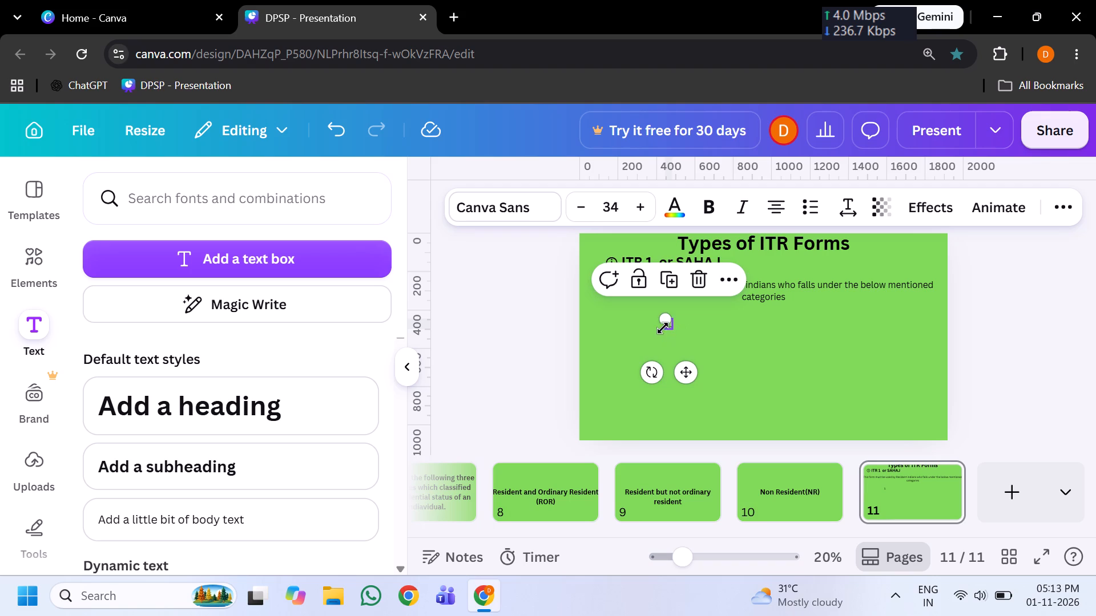
drag(663, 328, 667, 329)
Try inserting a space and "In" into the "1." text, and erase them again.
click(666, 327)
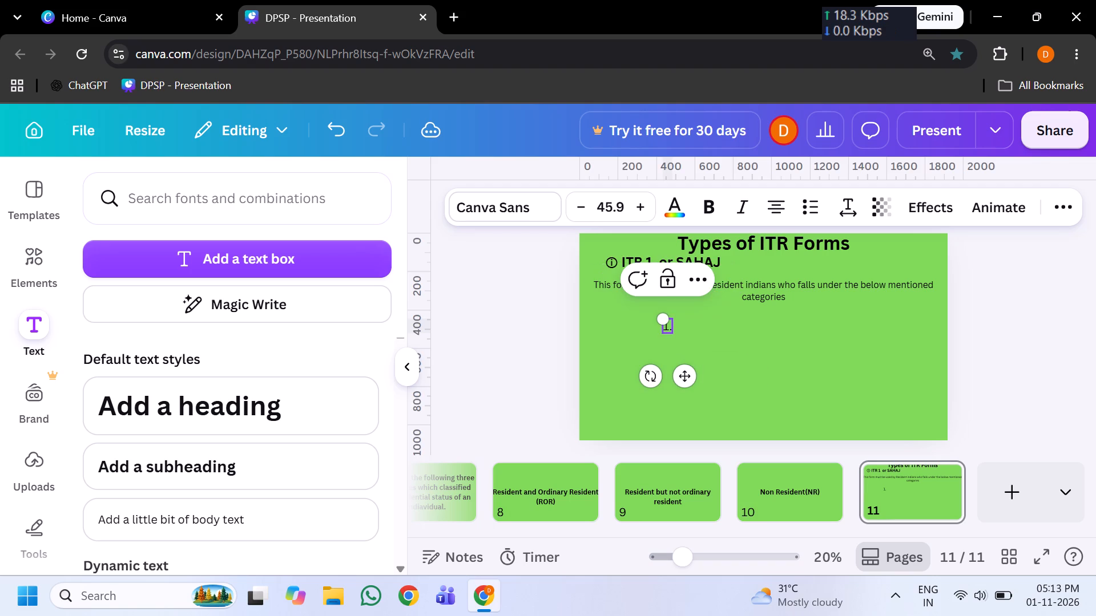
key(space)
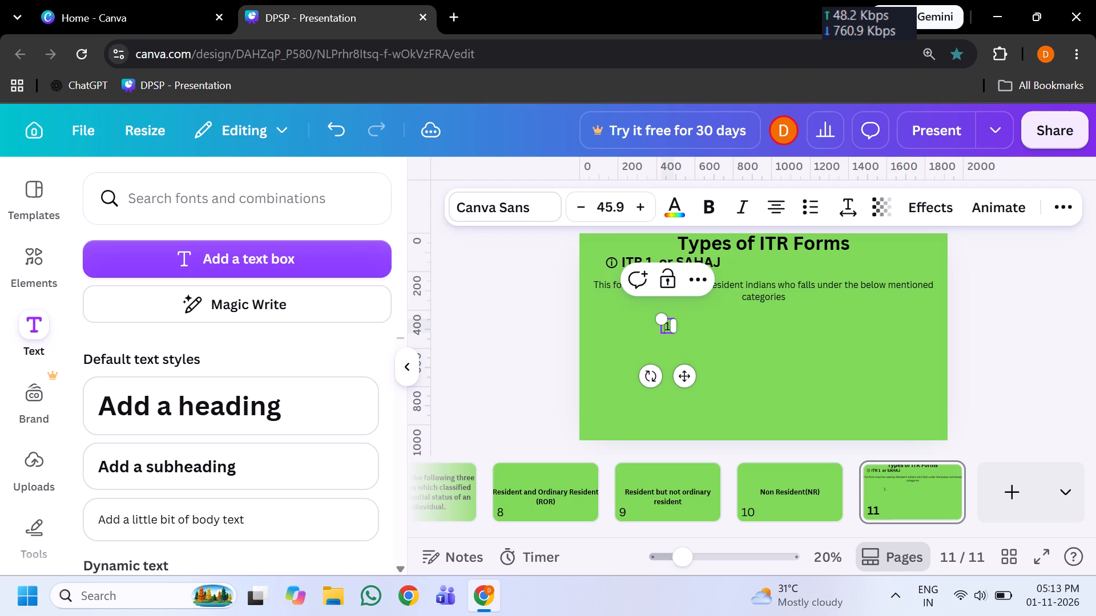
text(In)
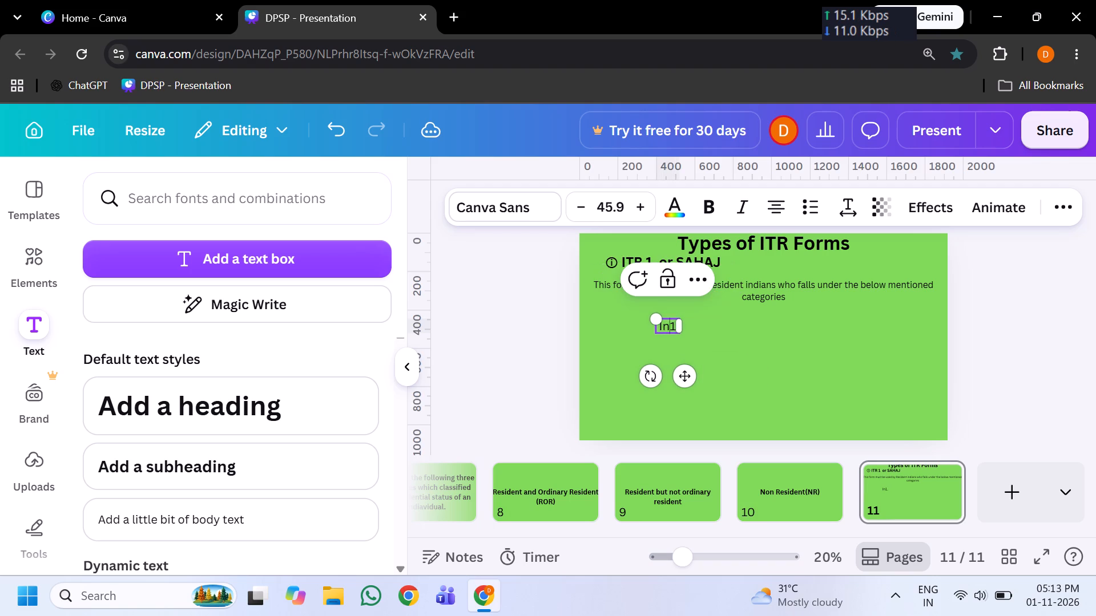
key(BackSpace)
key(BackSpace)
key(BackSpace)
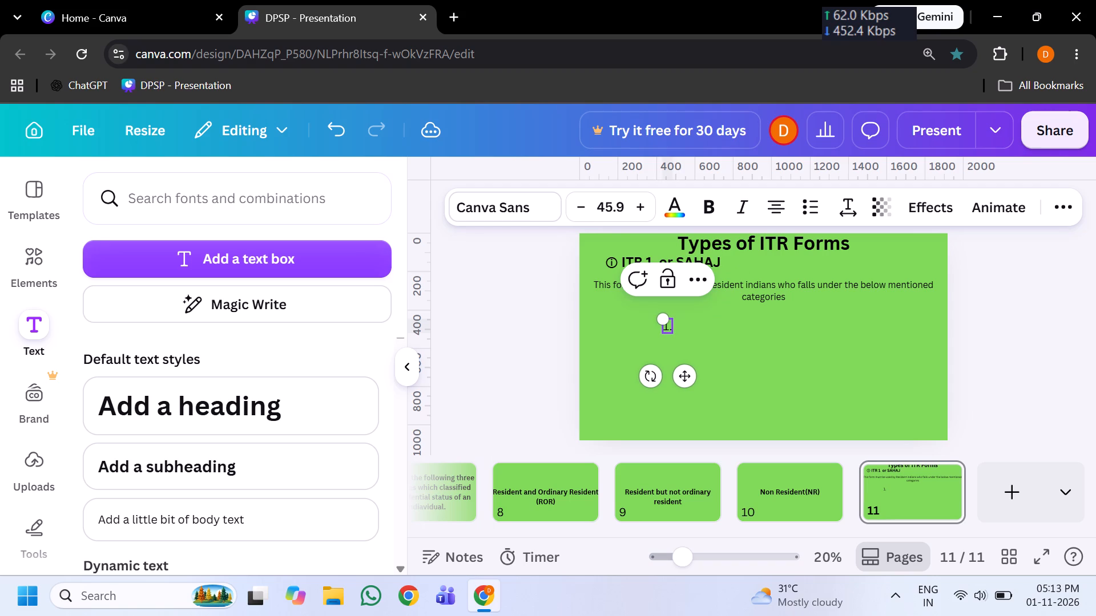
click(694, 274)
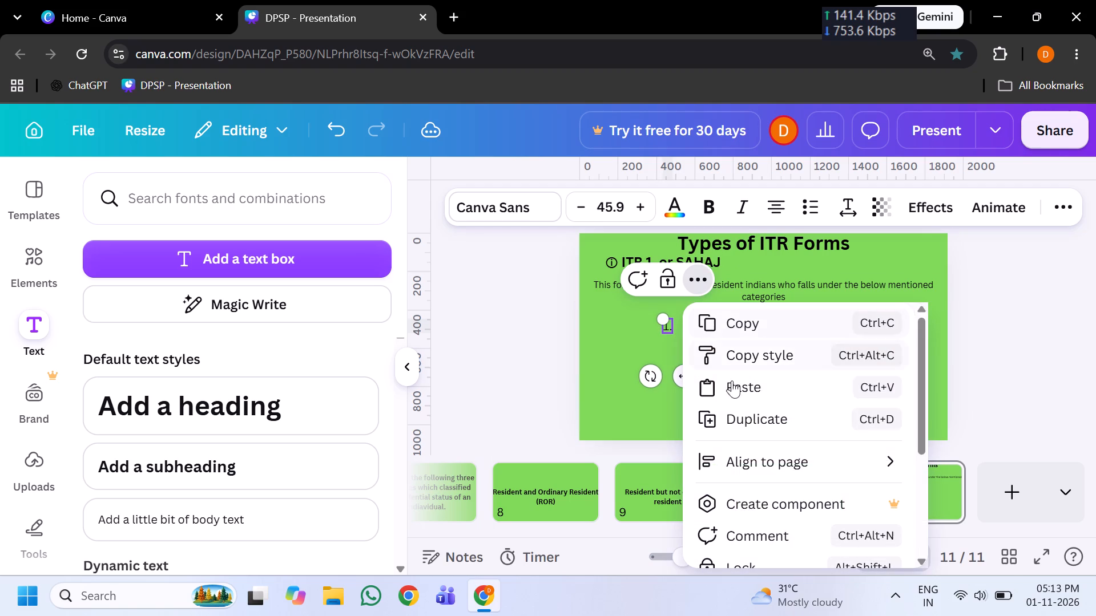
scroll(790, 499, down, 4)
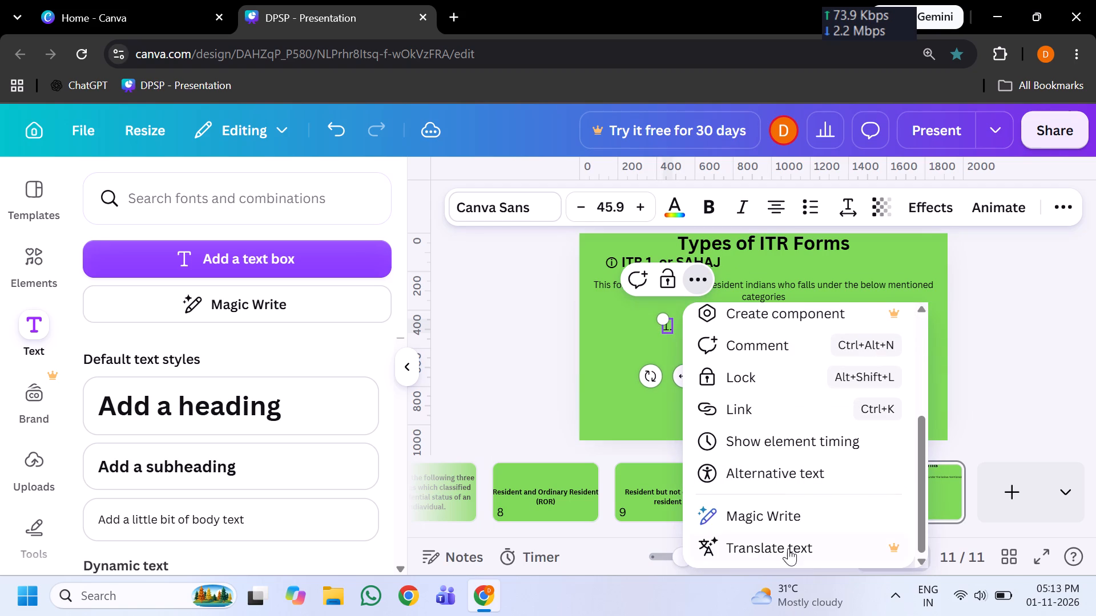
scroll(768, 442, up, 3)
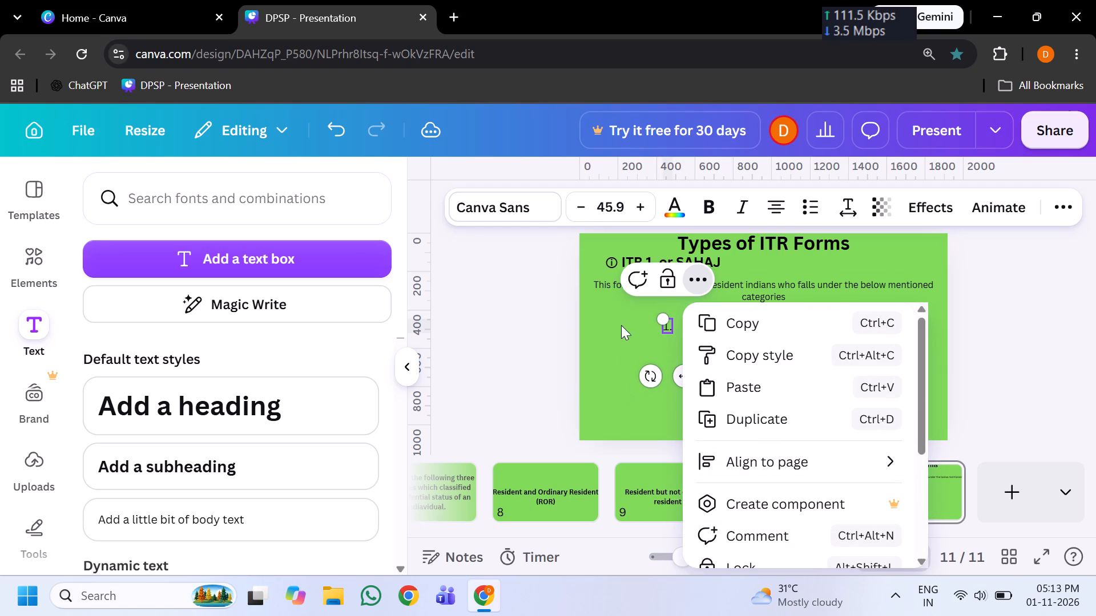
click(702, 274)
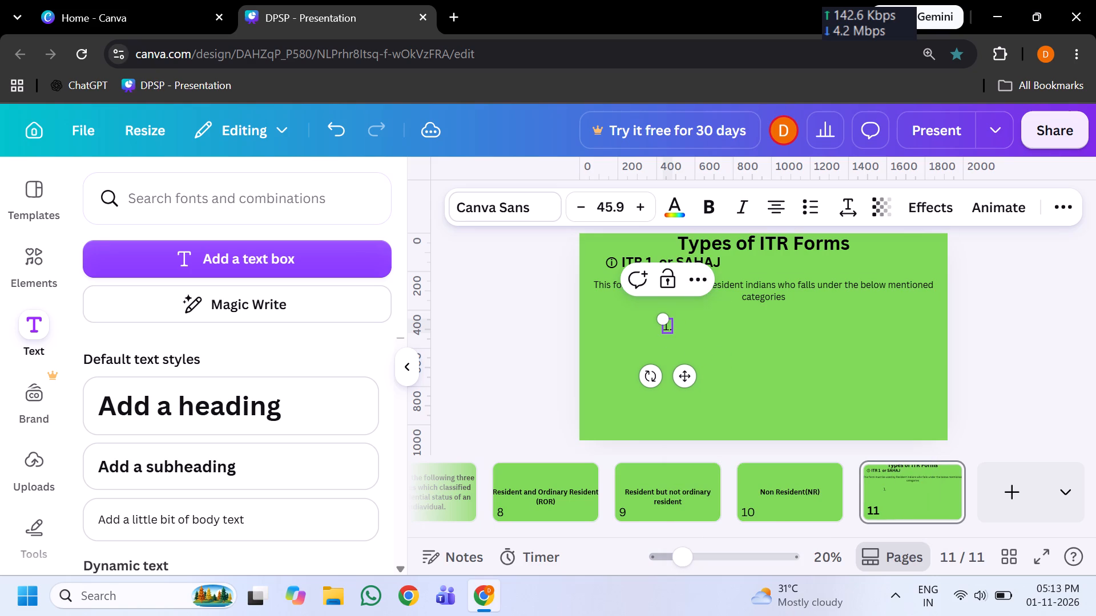
Widen the "1." text box below the categories sentence on page 11.
double_click(670, 328)
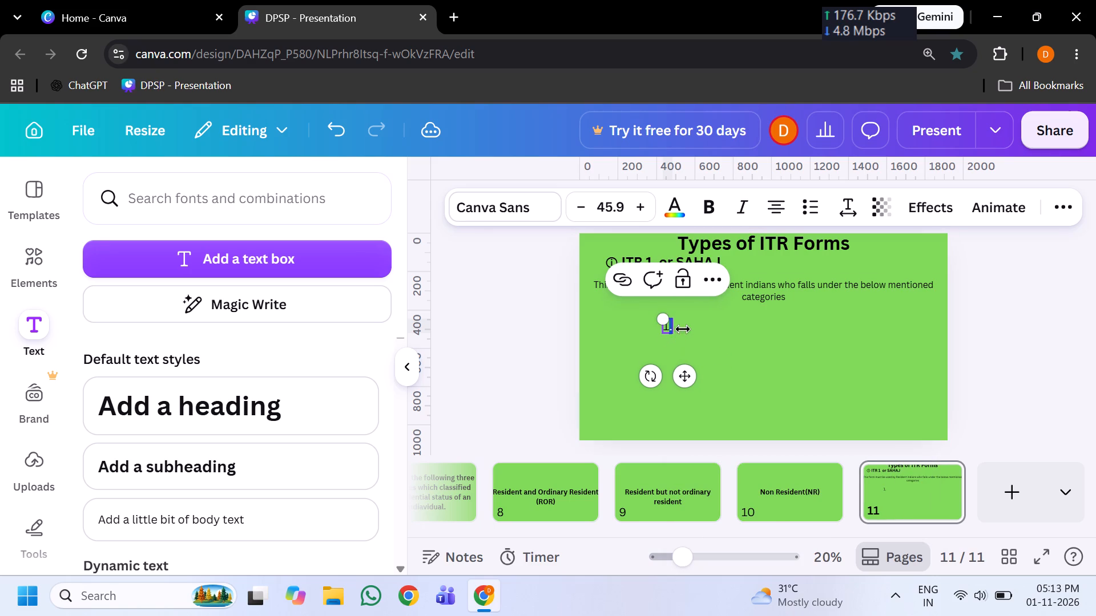
click(683, 329)
drag(678, 329, 730, 378)
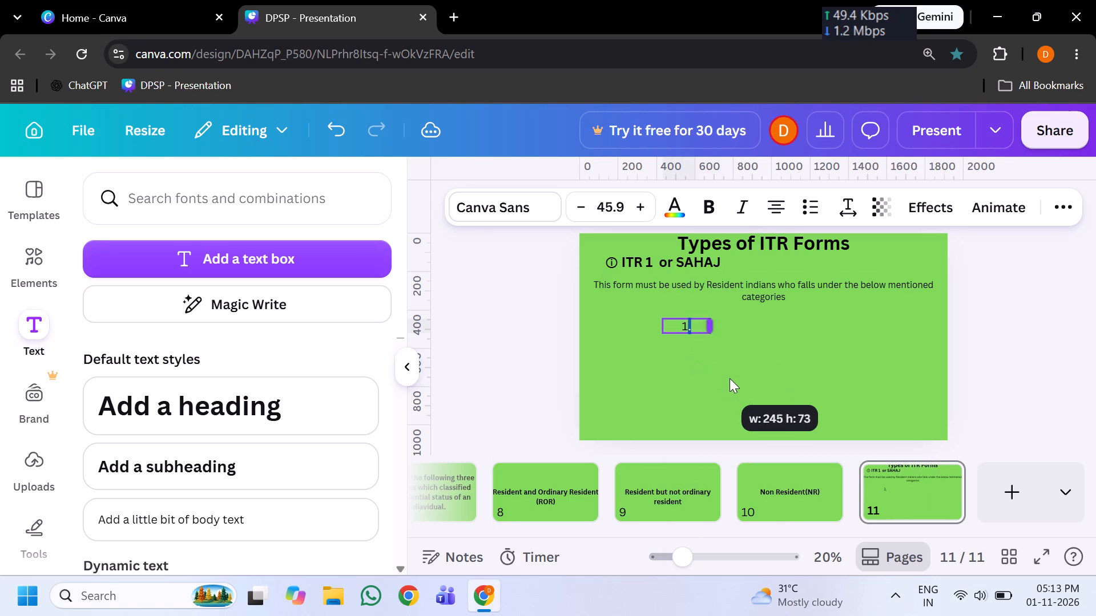
drag(730, 378, 730, 378)
Turn the "1." into a numbered list item and enter "Income" as its text.
click(704, 321)
click(707, 330)
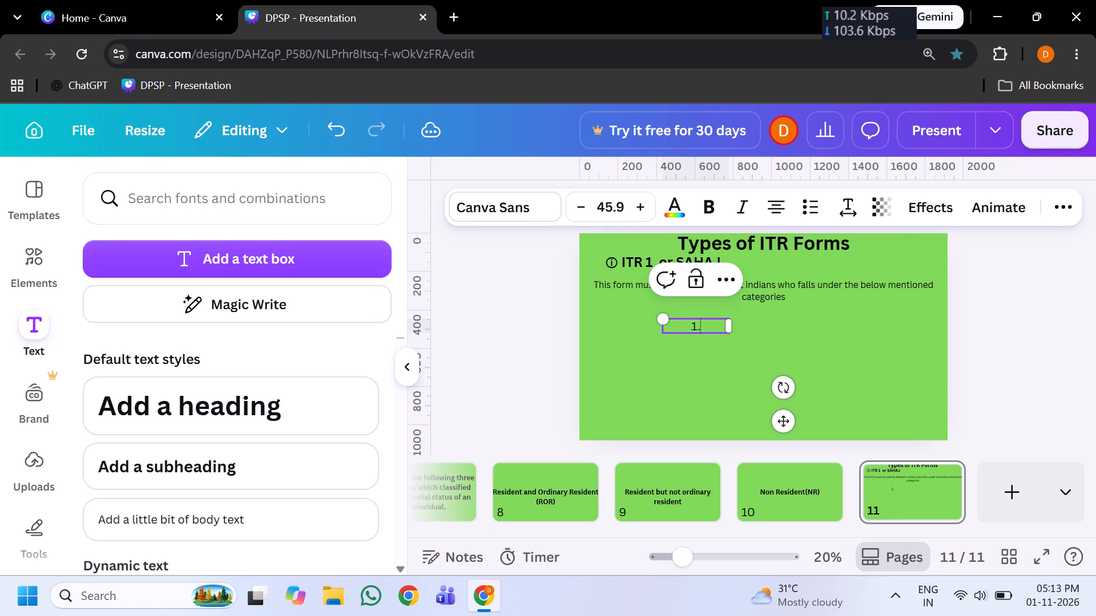
key(space)
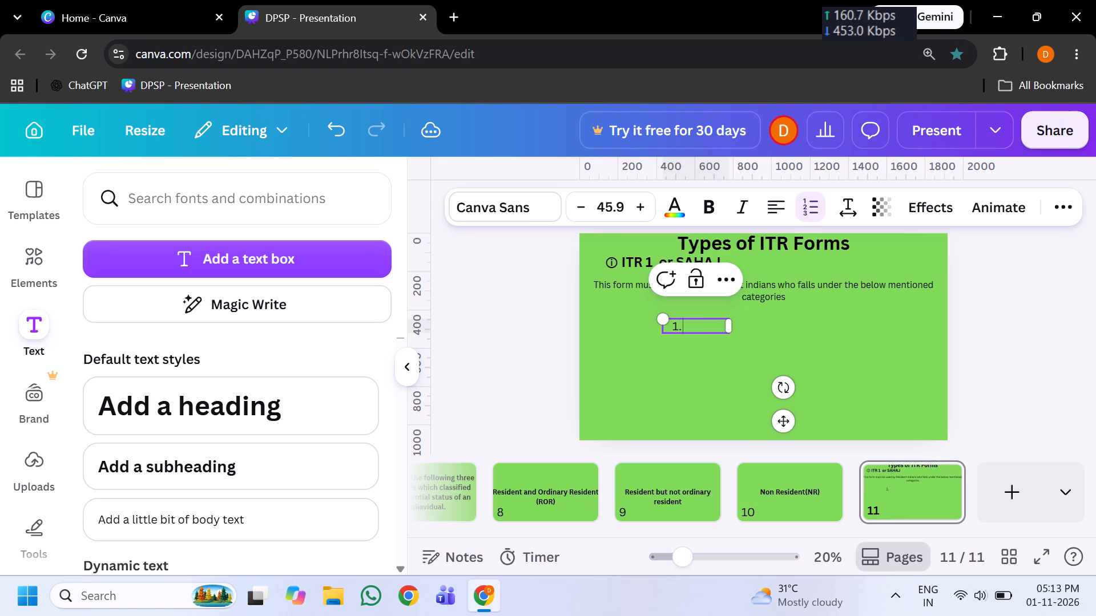
text(Income)
key(space)
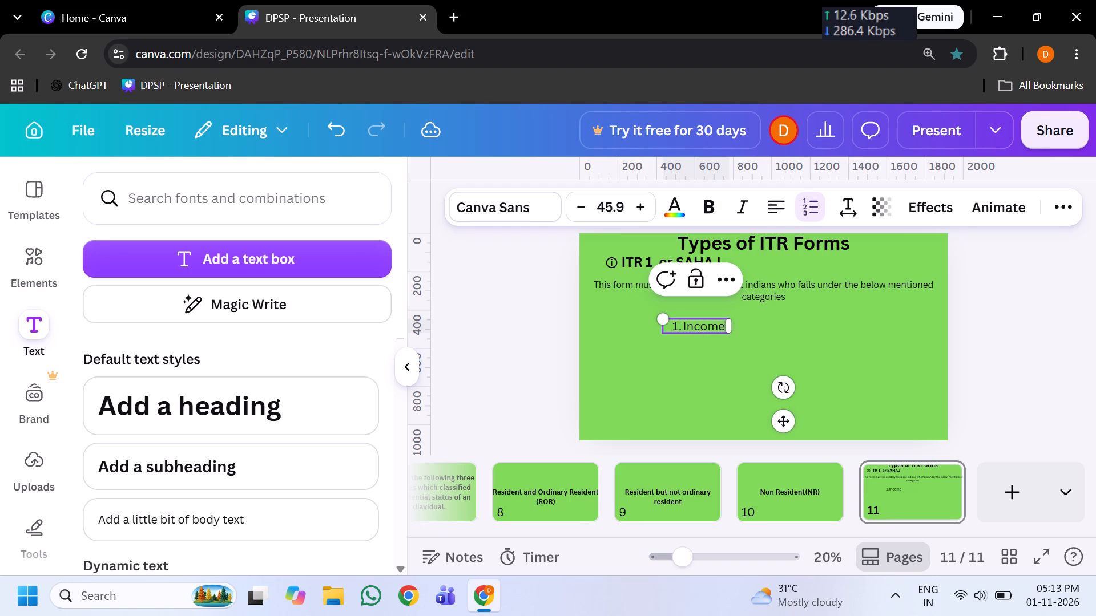
key(space)
text(id)
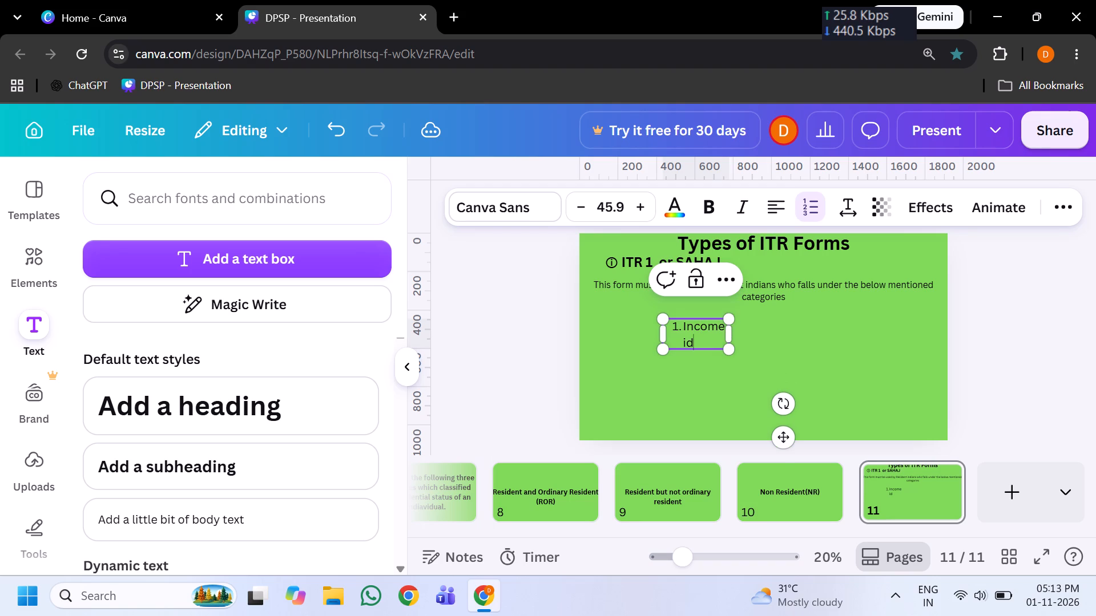
key(BackSpace)
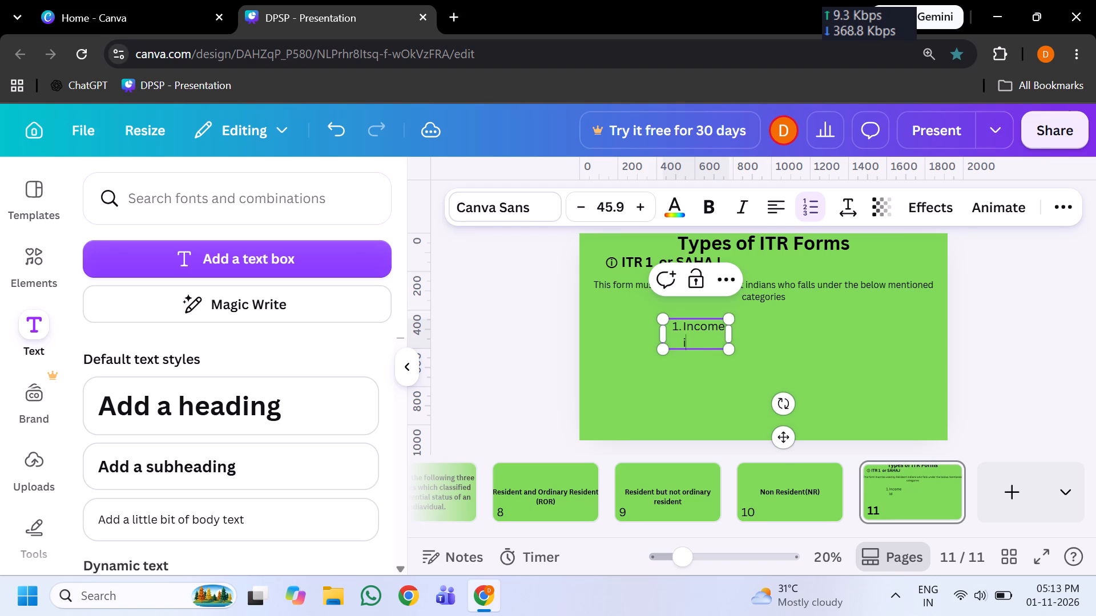
key(BackSpace)
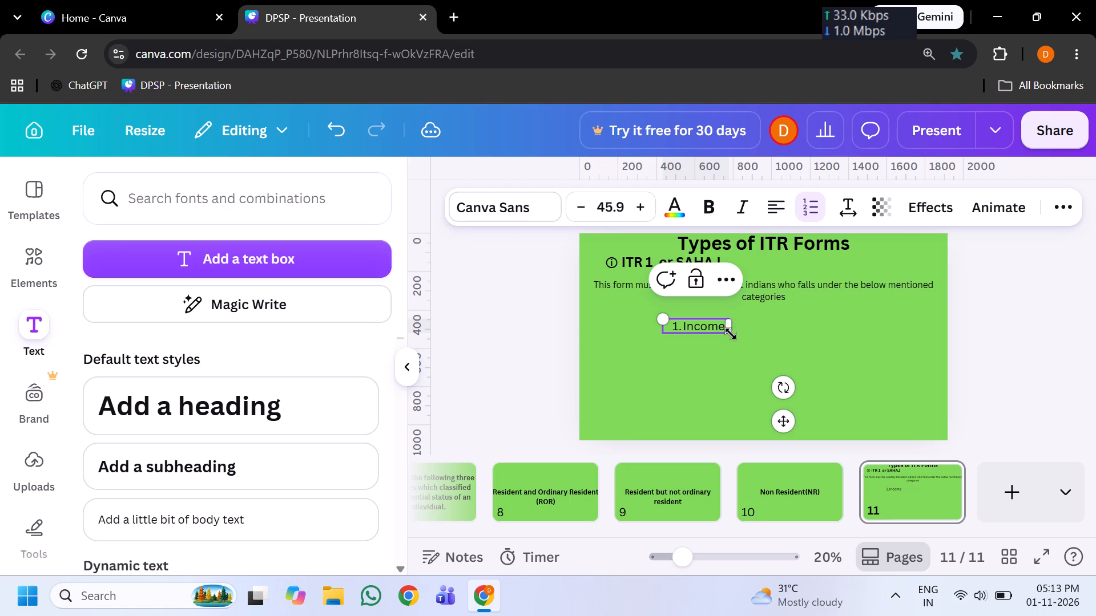
Widen the "Income" list box considerably and move it directly under the categories sentence, near the page's left edge.
drag(734, 329, 926, 359)
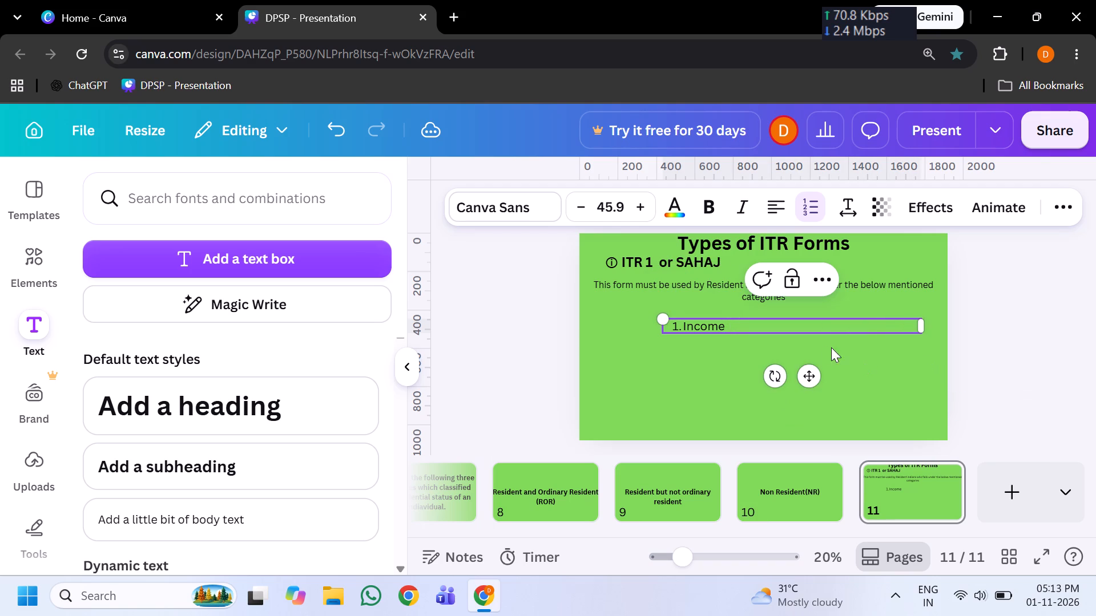
drag(810, 379, 722, 375)
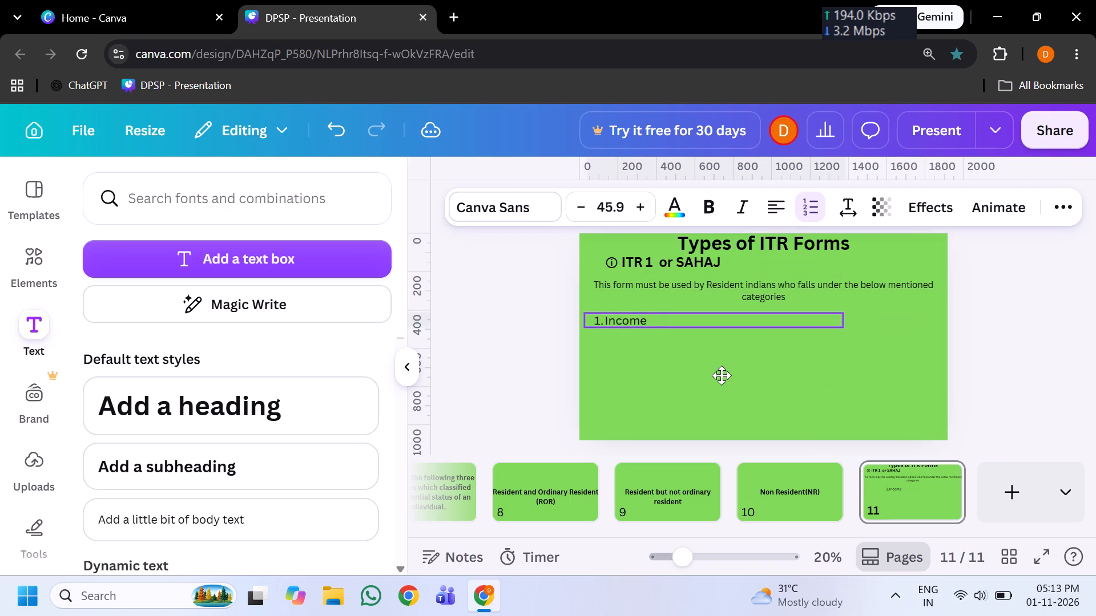
drag(722, 375, 735, 366)
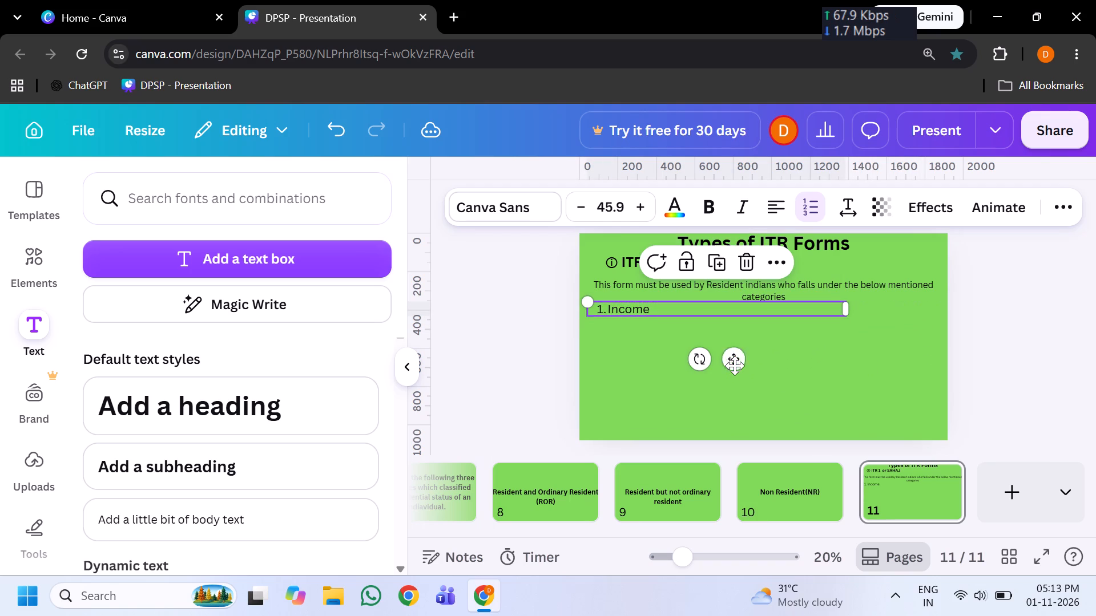
Complete the first list item so it reads "Income is genrated from a pension and salary".
click(654, 304)
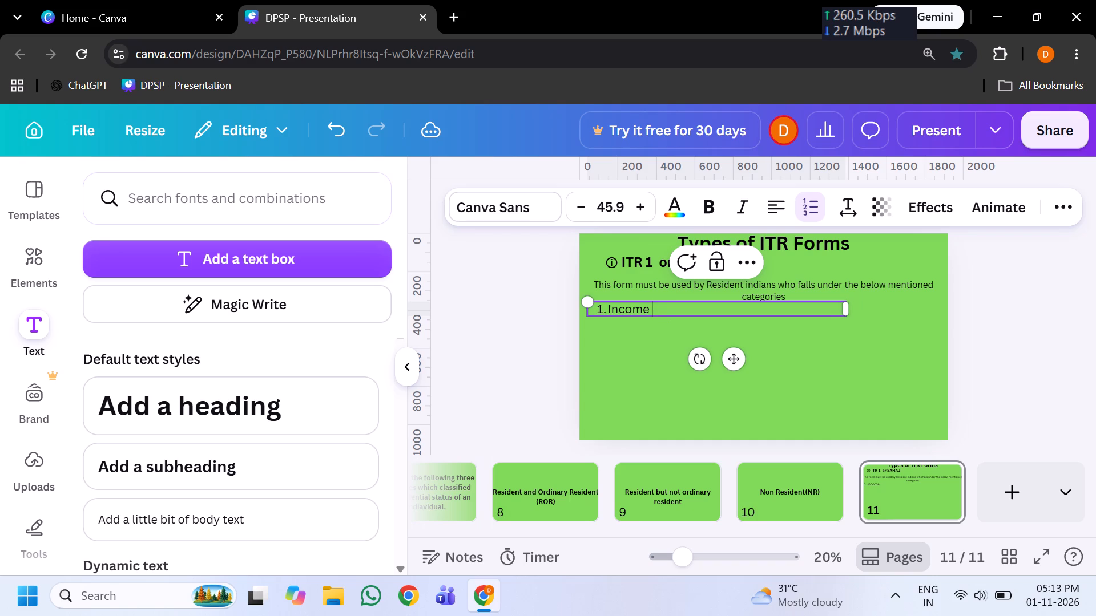
text(id)
key(BackSpace)
text(s)
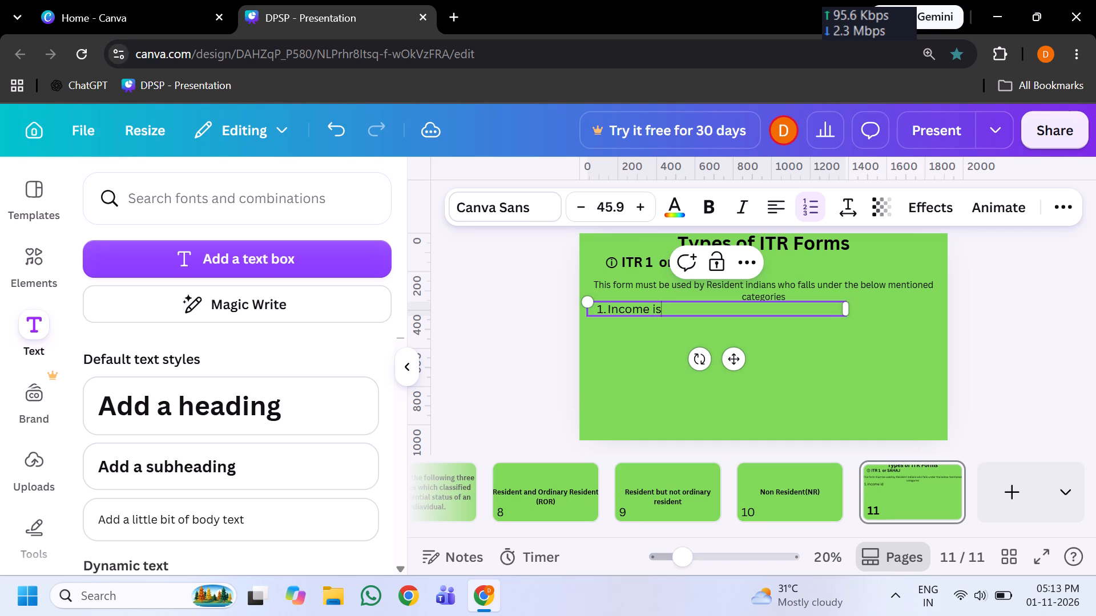
key(space)
text(gr)
key(BackSpace)
key(e)
text(nrated)
key(space)
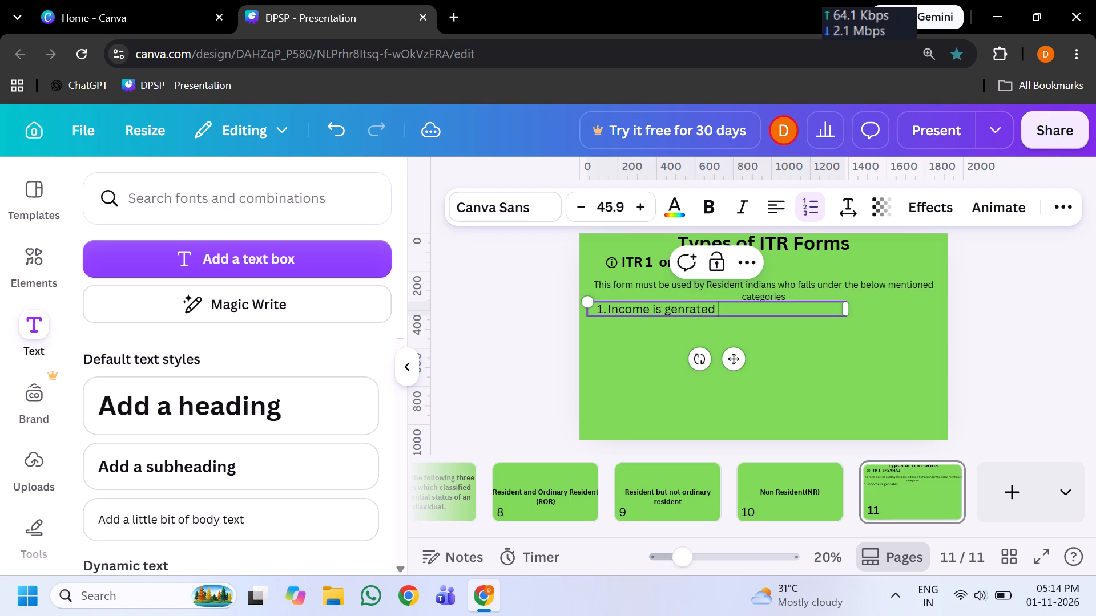
text(from)
key(space)
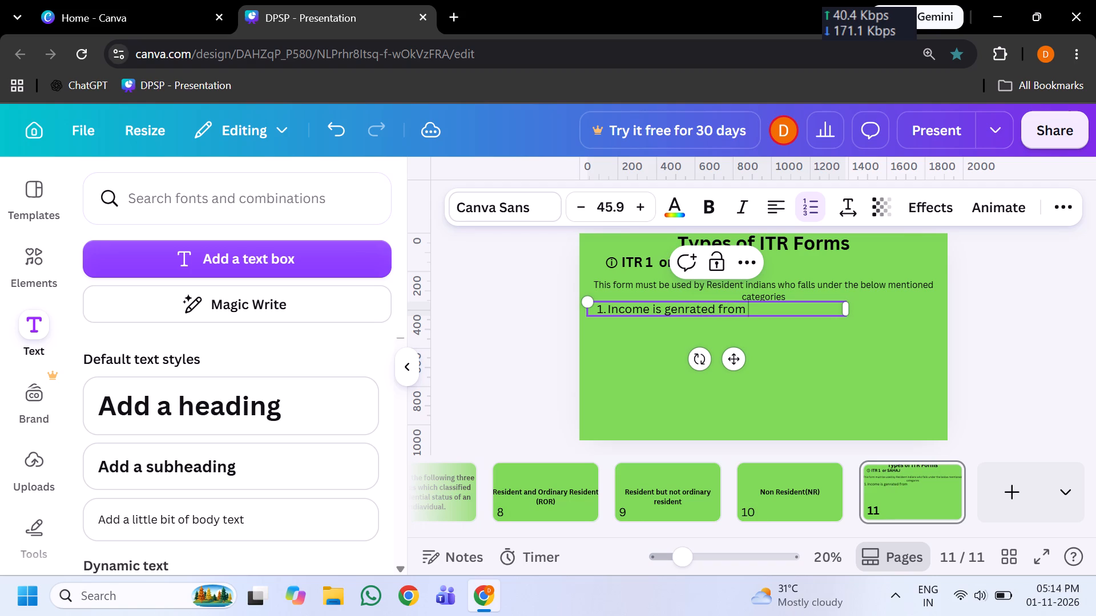
text(a pension and sa)
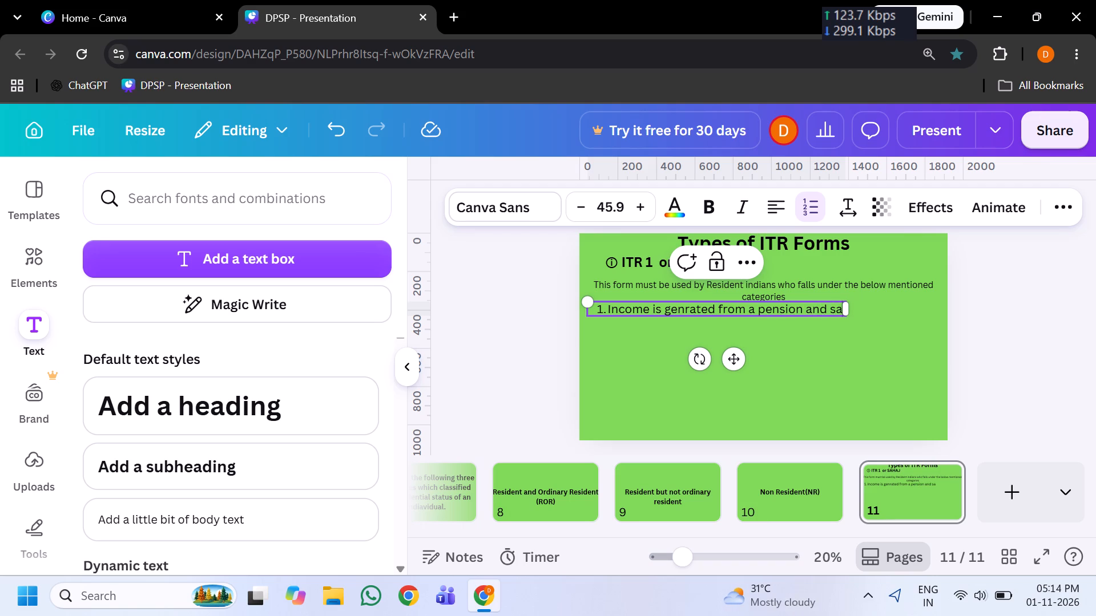
text(lary)
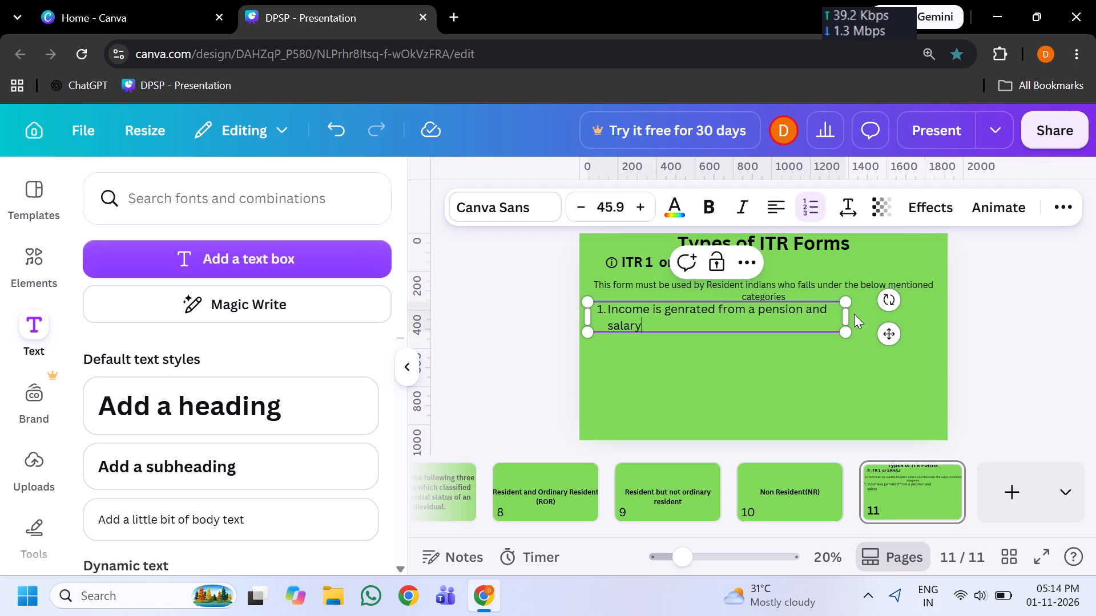
Widen the first list item's text box so the whole sentence fits on one line.
drag(849, 315, 875, 318)
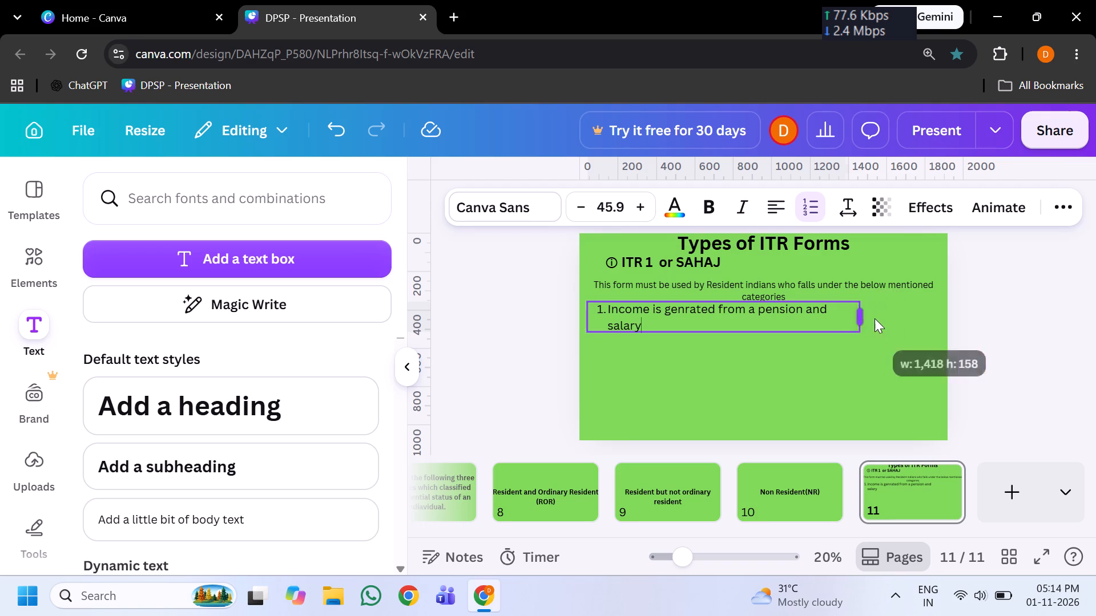
drag(875, 318, 891, 318)
Duplicate the pension and salary text box and place the copy directly below the original, aligned with its left edge.
right_click(863, 317)
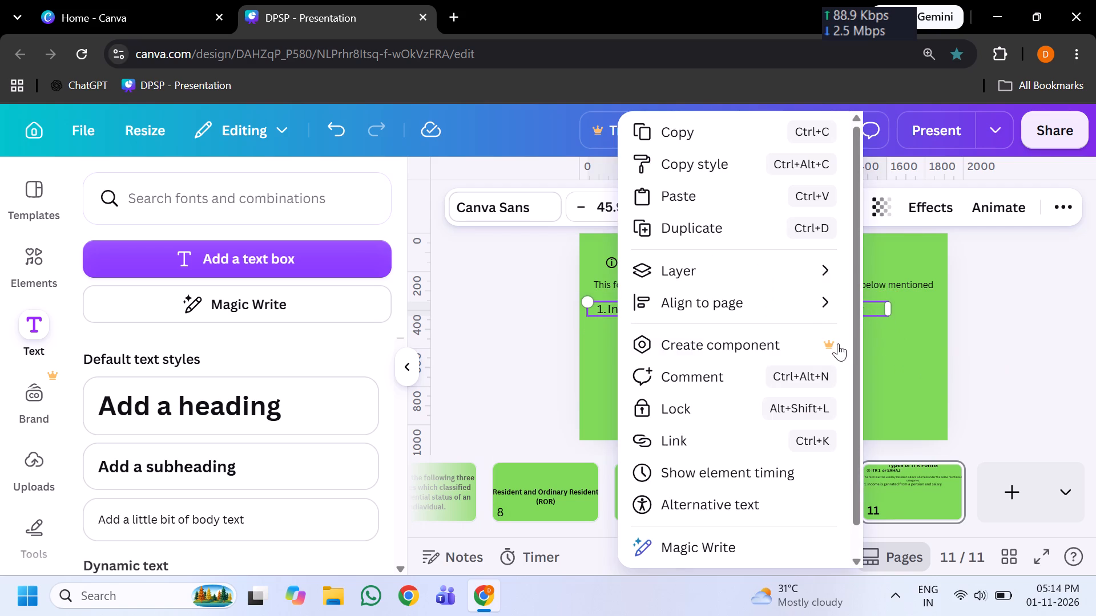
click(738, 237)
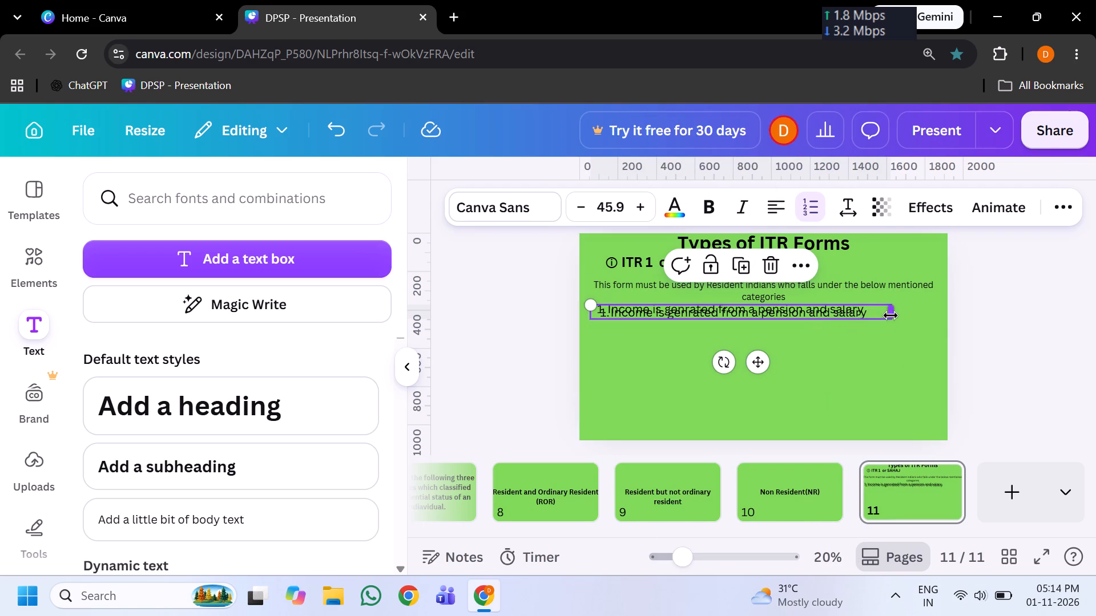
drag(754, 367, 757, 383)
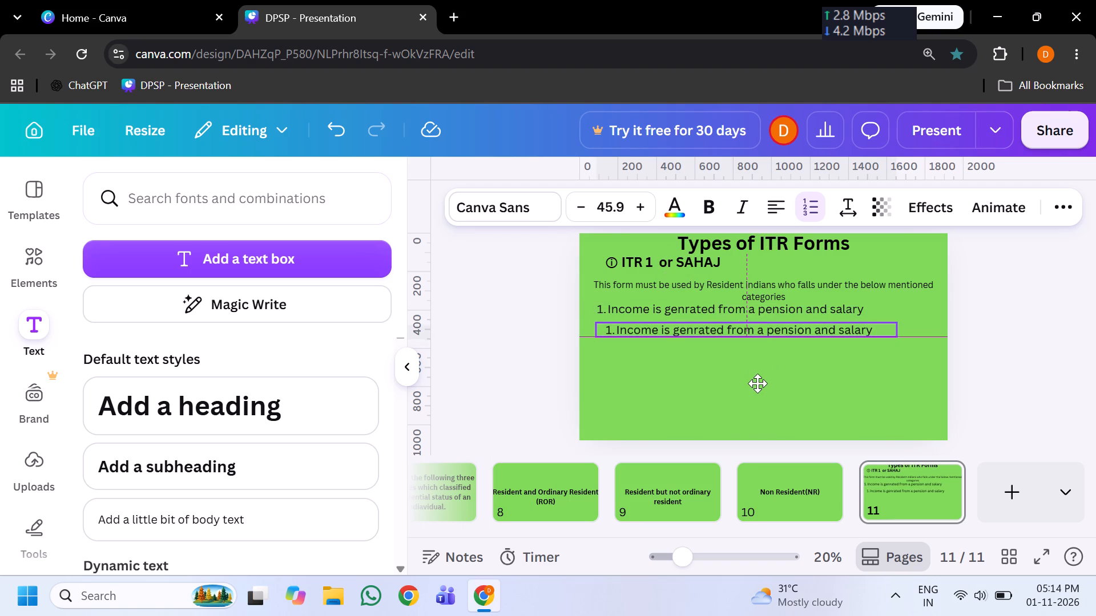
drag(757, 383, 753, 384)
Clear the sentence and its list numbering from the duplicated text box.
double_click(776, 322)
click(784, 321)
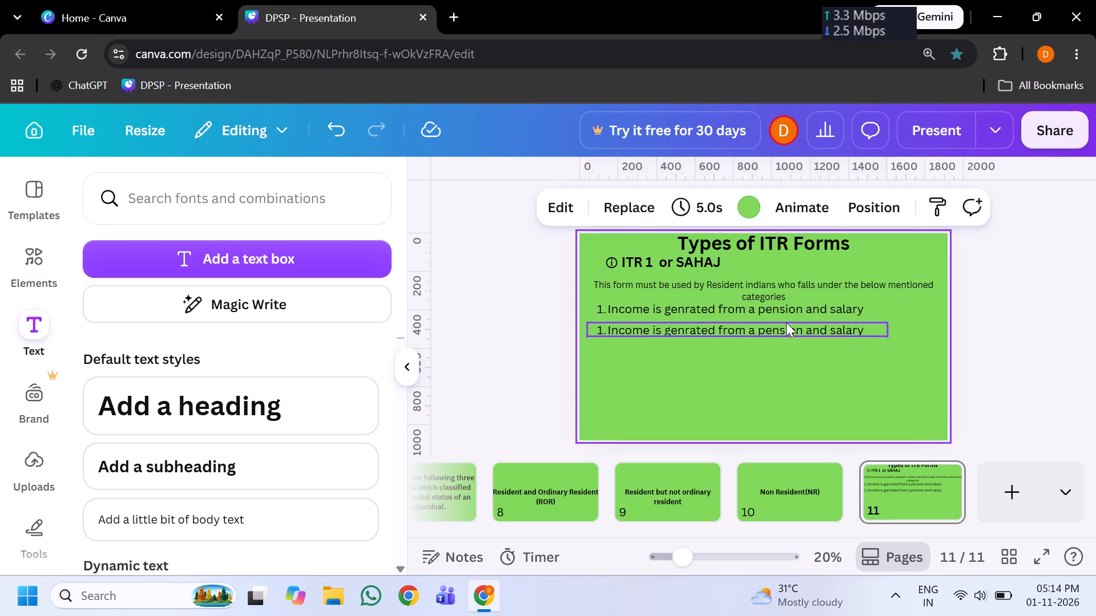
double_click(787, 323)
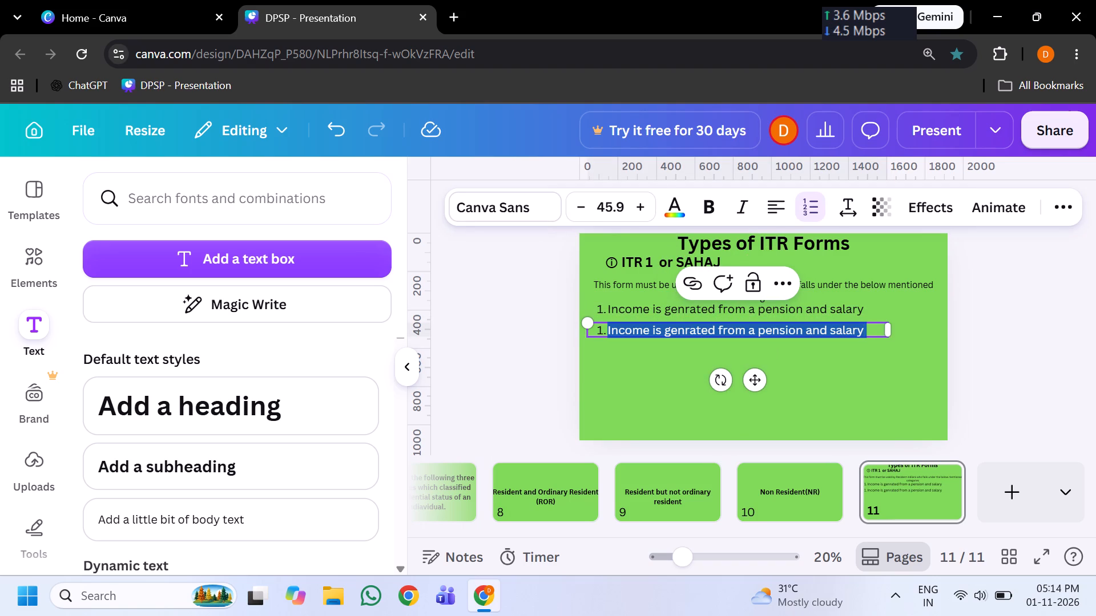
click(604, 327)
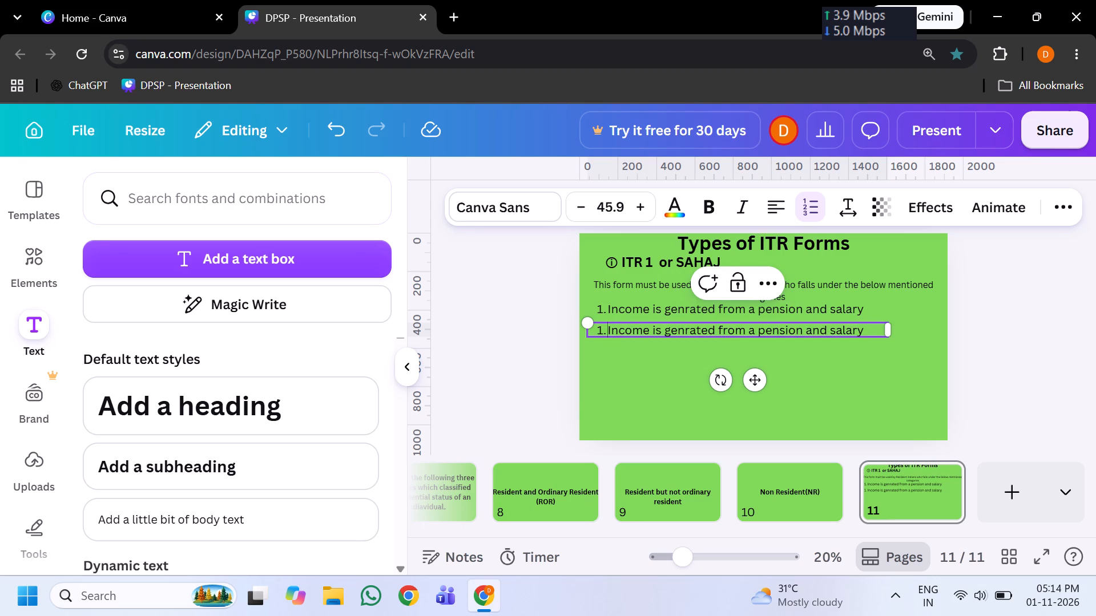
double_click(648, 330)
double_click(828, 326)
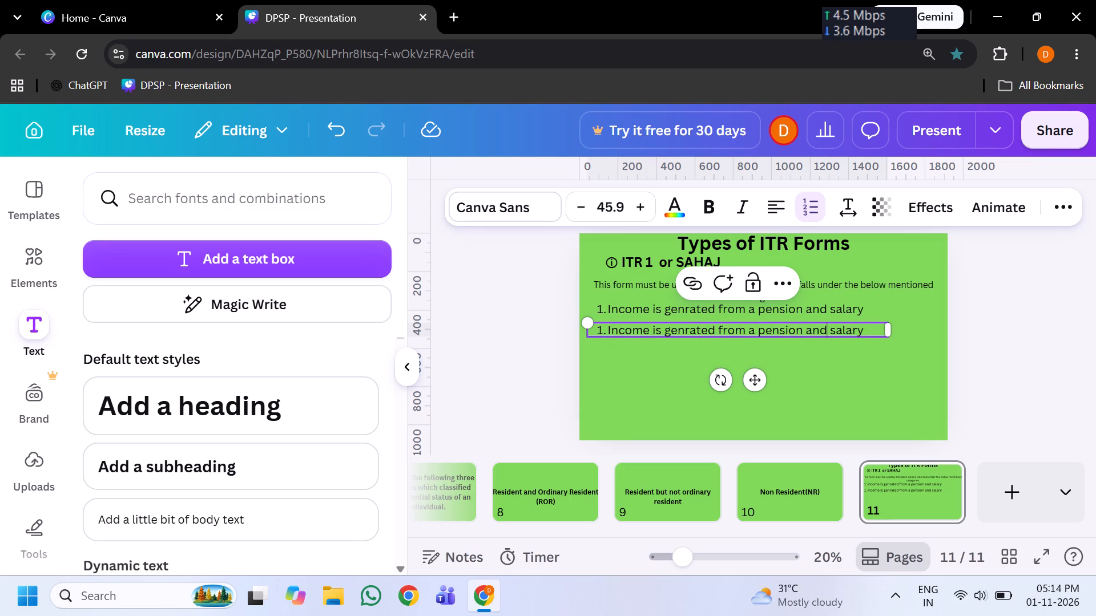
click(875, 331)
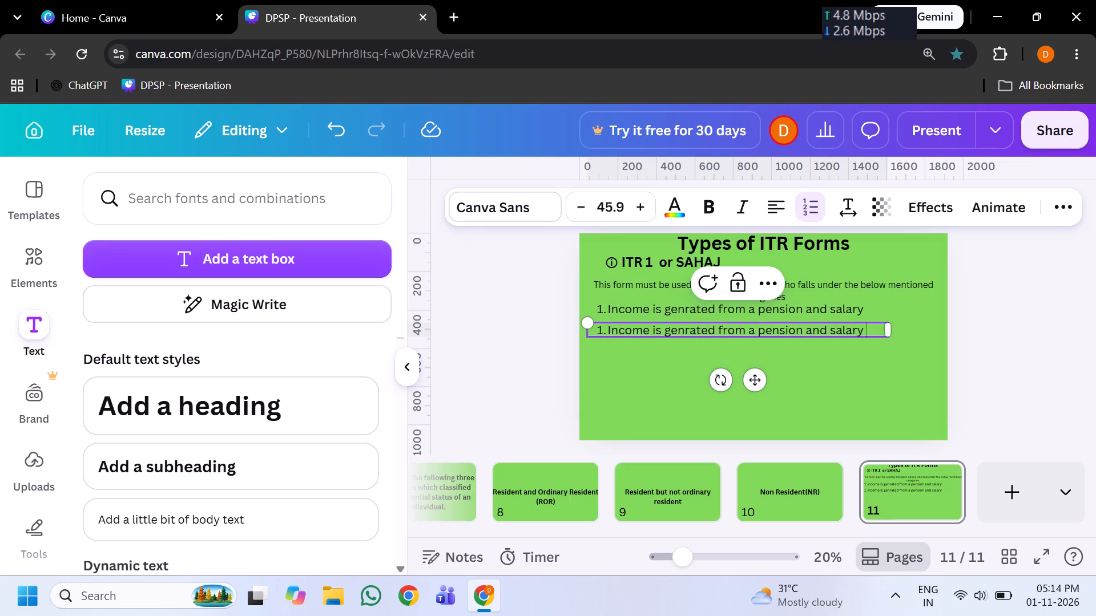
key(ctrl+a)
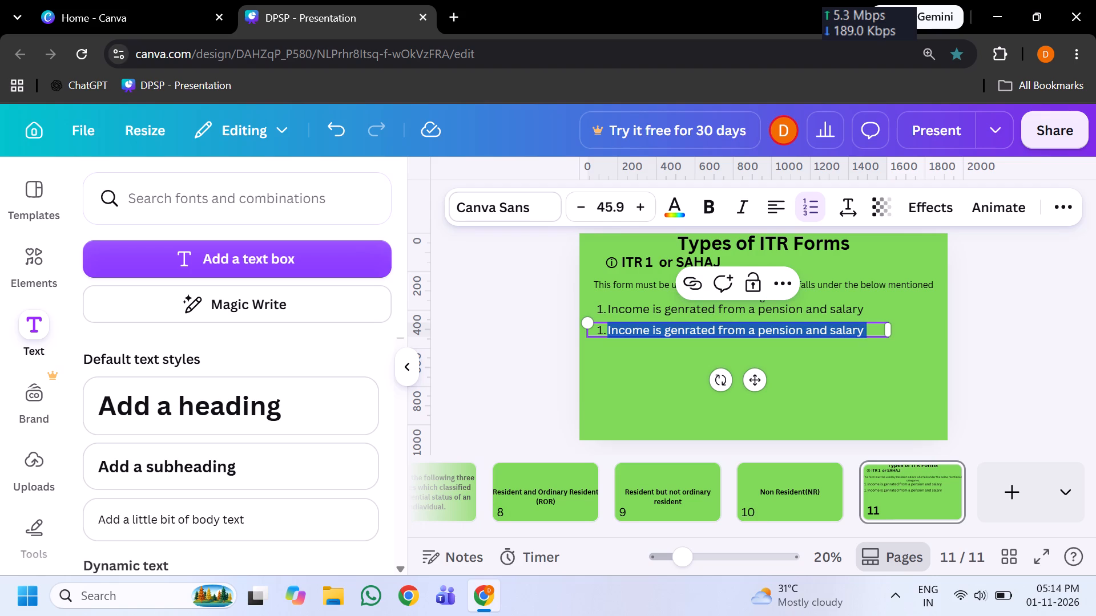
key(BackSpace)
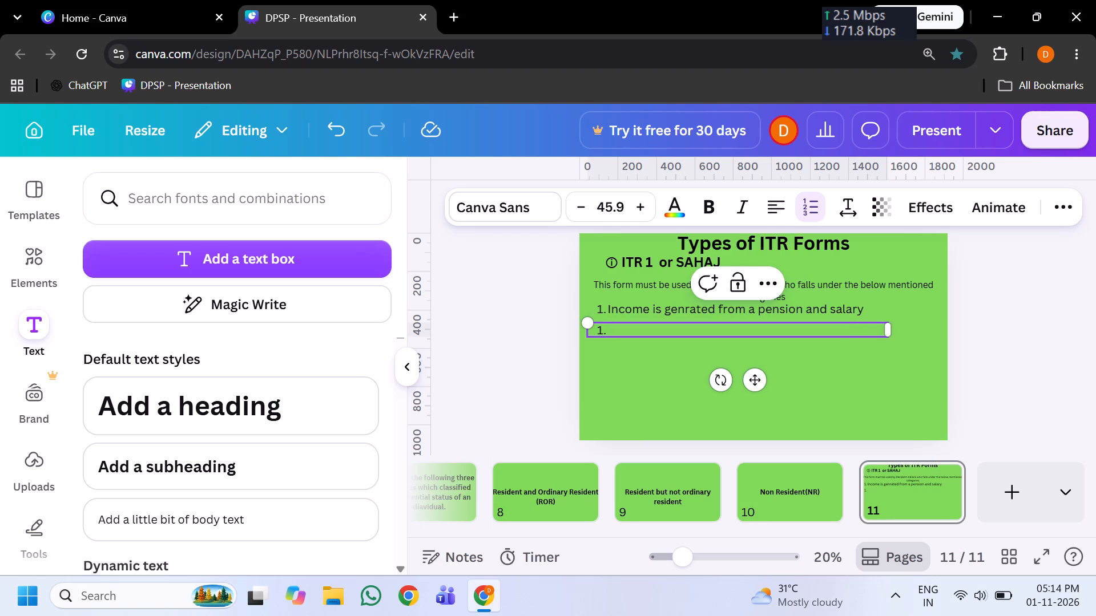
key(BackSpace)
key(BackSpace)
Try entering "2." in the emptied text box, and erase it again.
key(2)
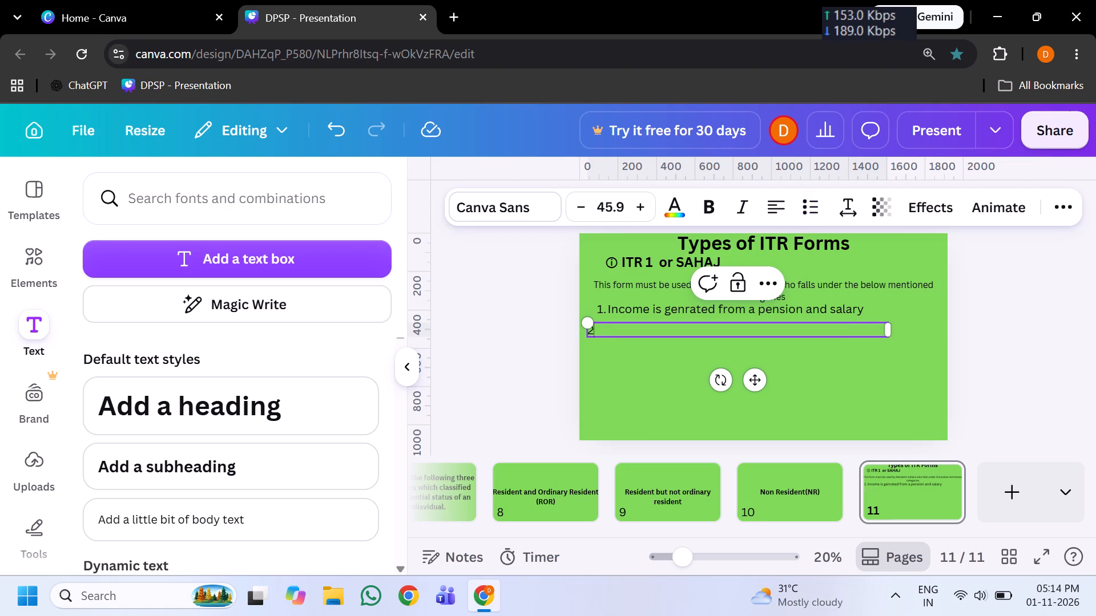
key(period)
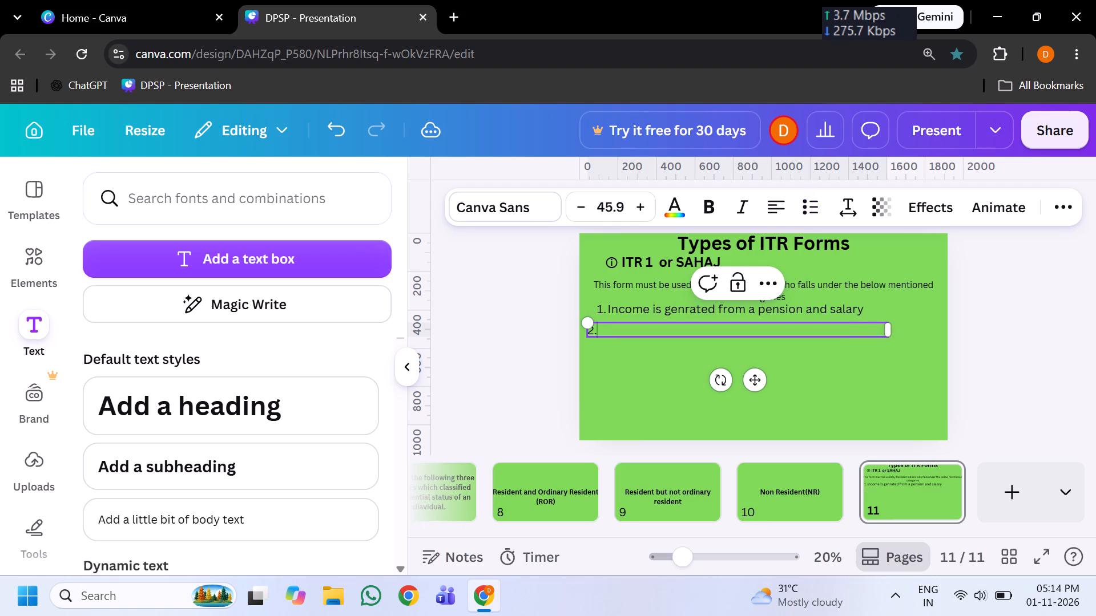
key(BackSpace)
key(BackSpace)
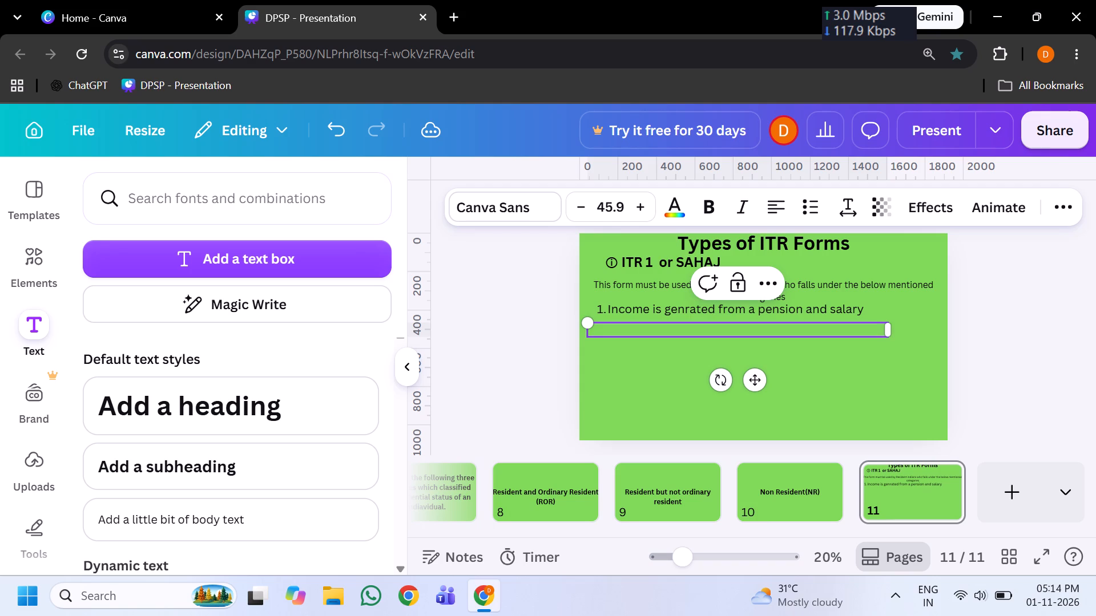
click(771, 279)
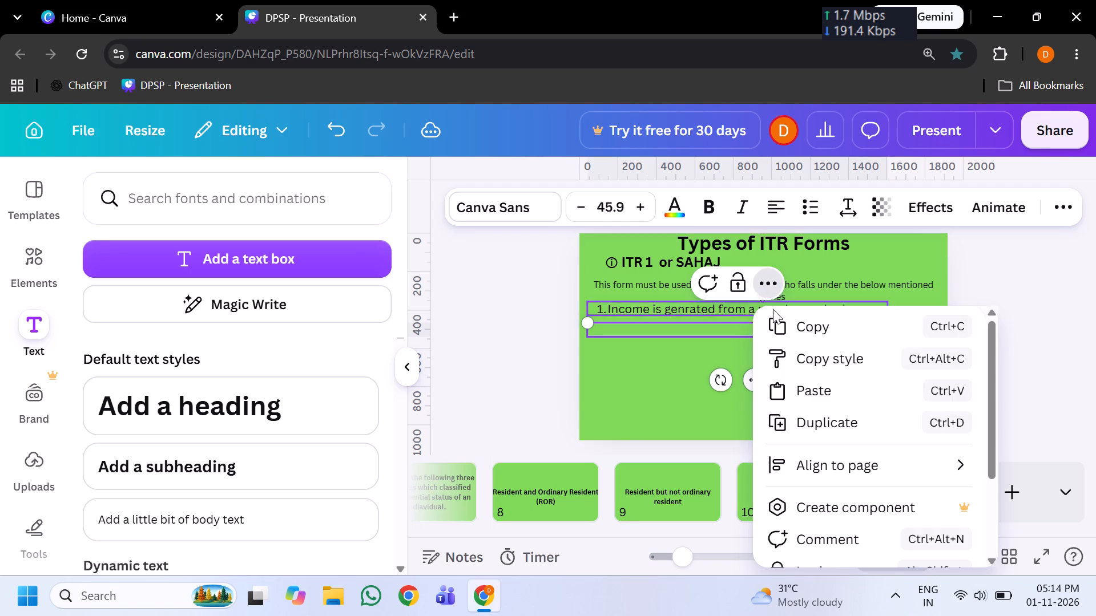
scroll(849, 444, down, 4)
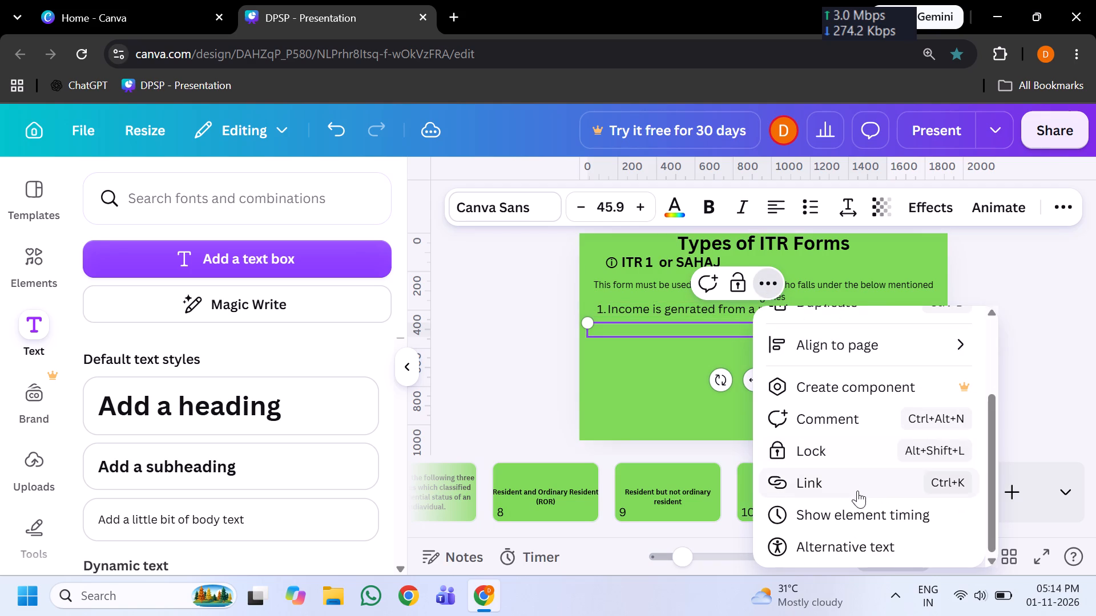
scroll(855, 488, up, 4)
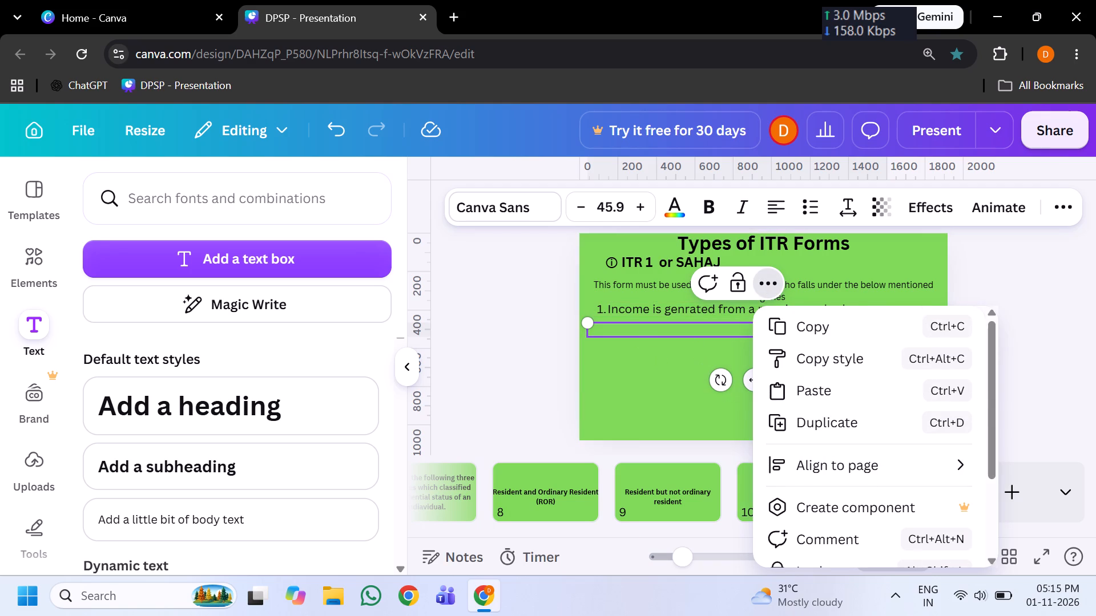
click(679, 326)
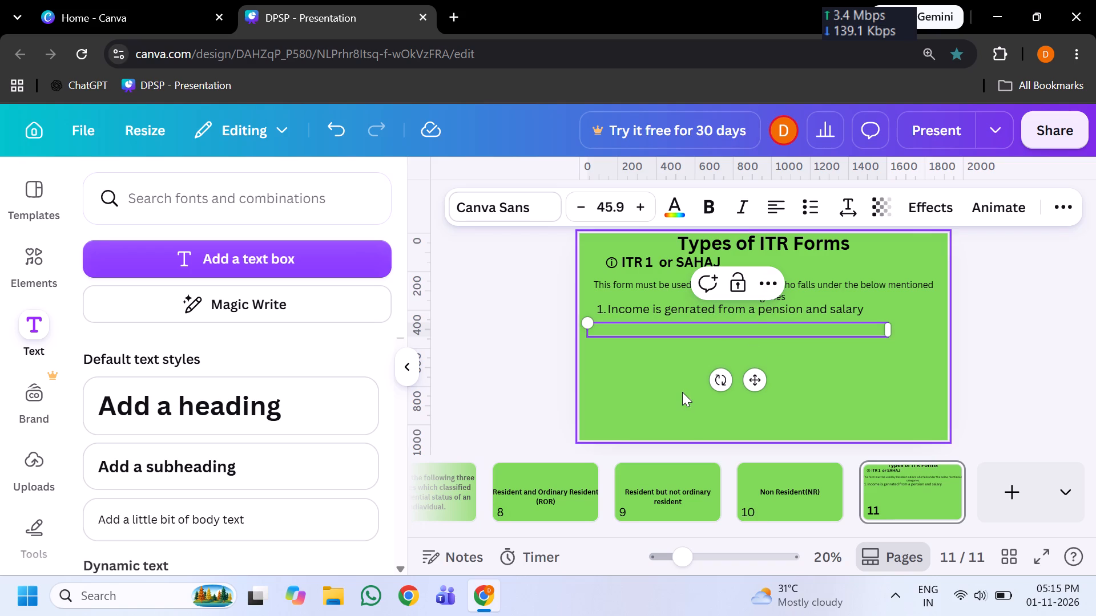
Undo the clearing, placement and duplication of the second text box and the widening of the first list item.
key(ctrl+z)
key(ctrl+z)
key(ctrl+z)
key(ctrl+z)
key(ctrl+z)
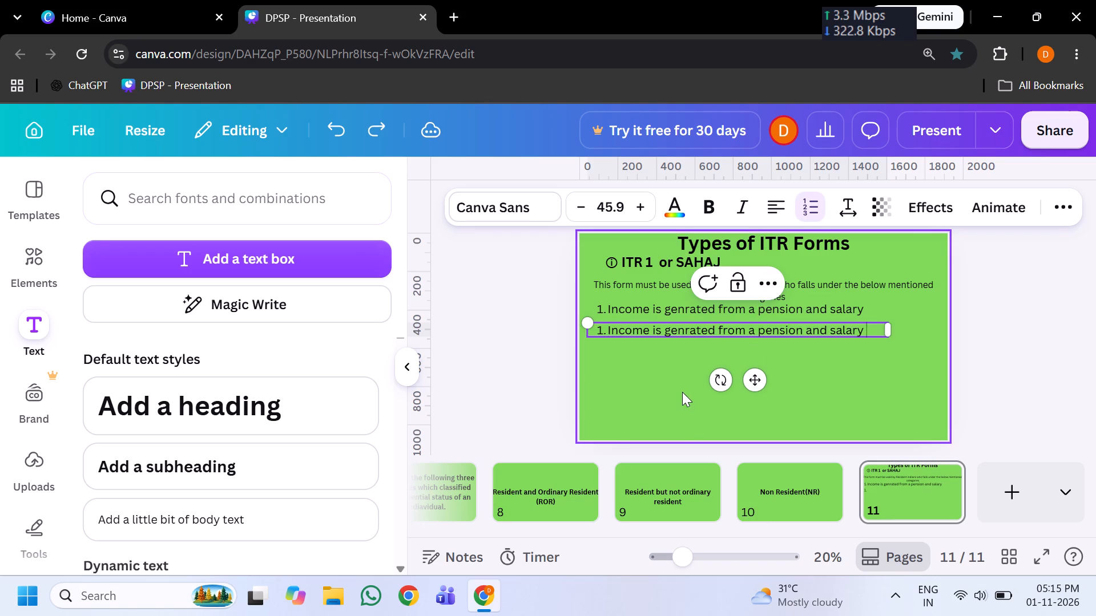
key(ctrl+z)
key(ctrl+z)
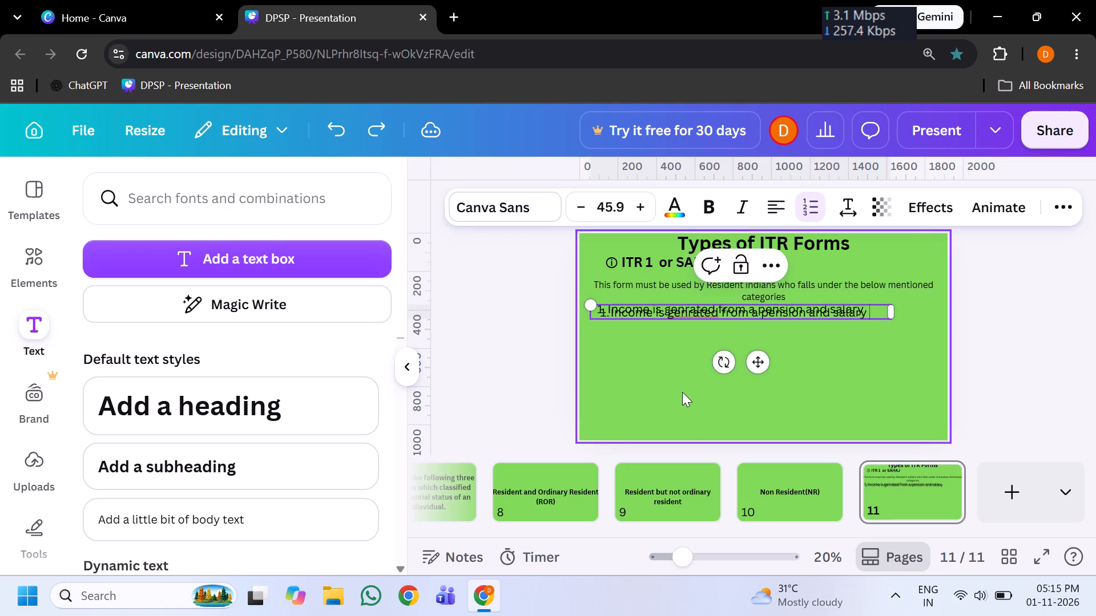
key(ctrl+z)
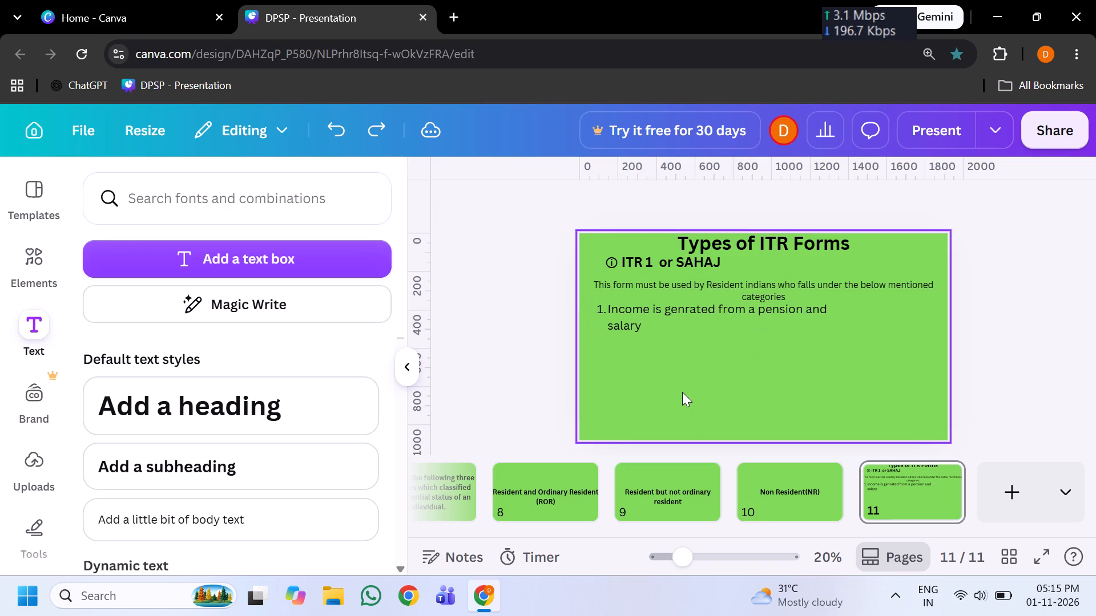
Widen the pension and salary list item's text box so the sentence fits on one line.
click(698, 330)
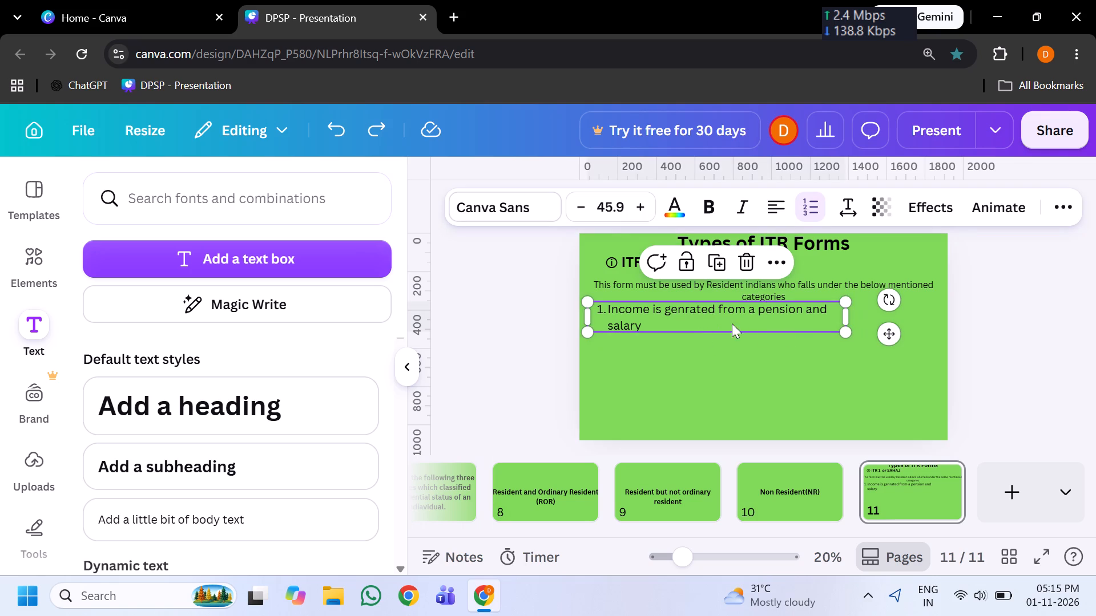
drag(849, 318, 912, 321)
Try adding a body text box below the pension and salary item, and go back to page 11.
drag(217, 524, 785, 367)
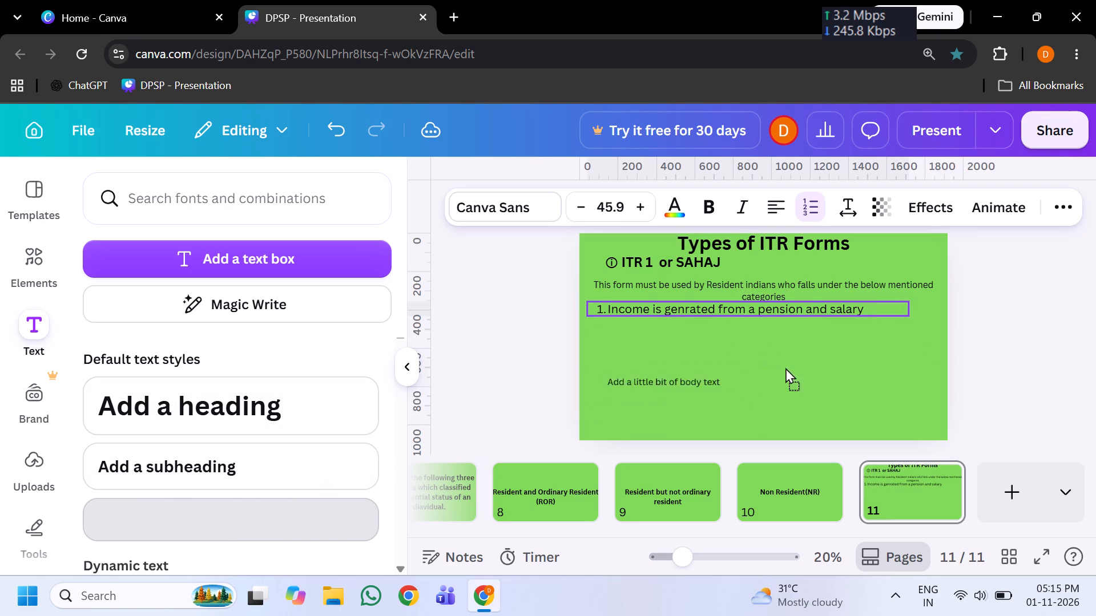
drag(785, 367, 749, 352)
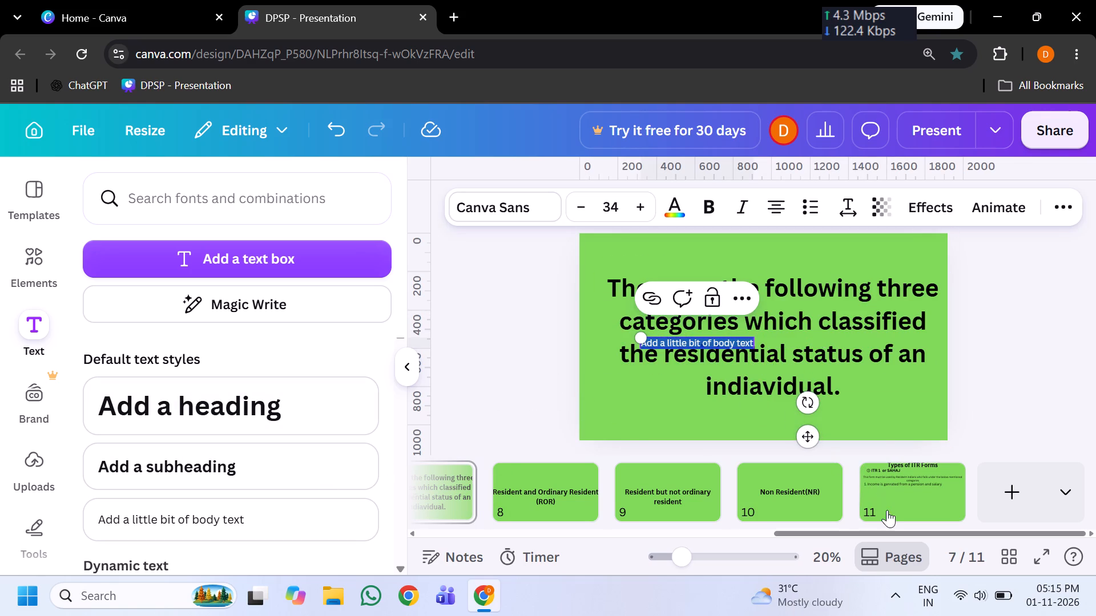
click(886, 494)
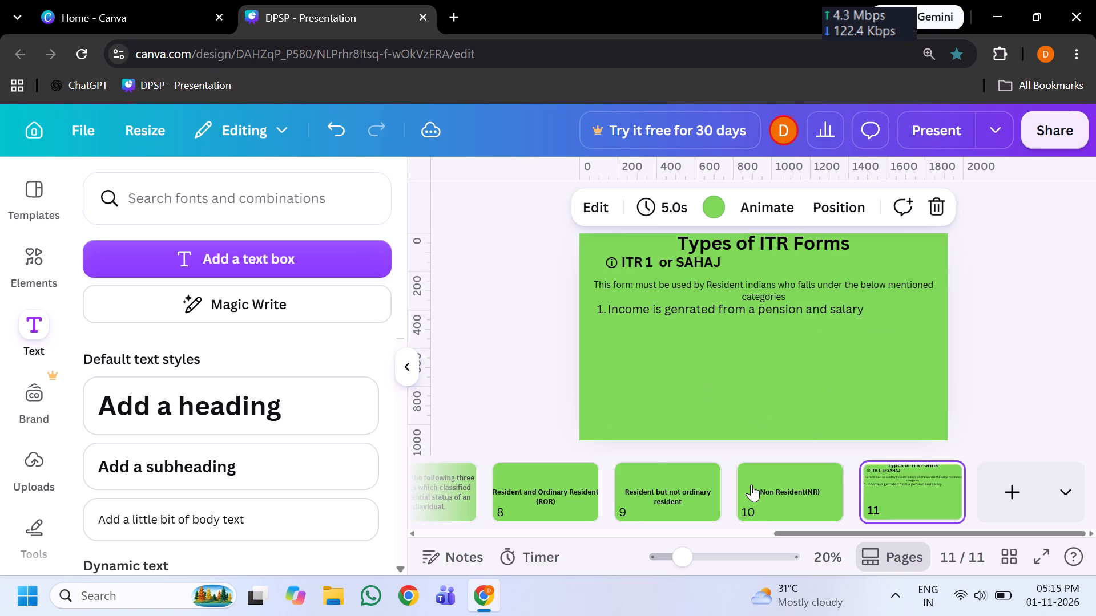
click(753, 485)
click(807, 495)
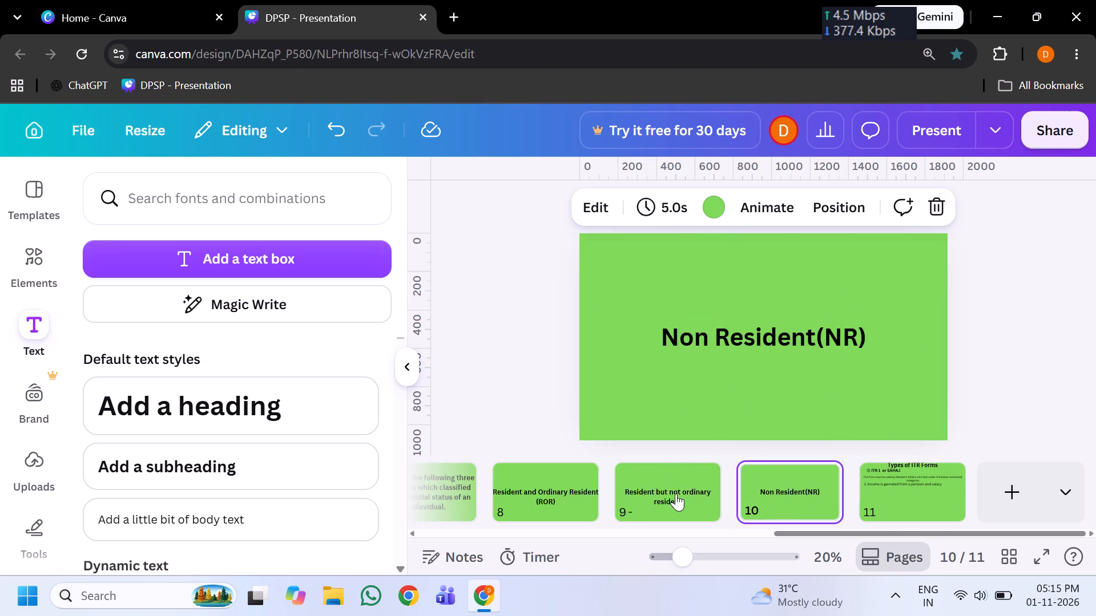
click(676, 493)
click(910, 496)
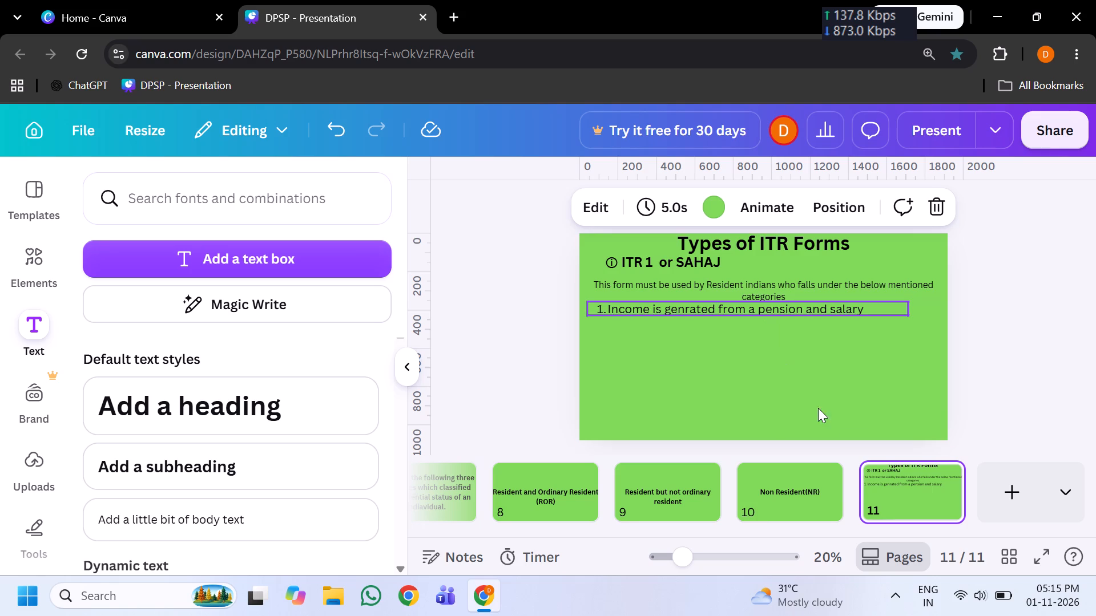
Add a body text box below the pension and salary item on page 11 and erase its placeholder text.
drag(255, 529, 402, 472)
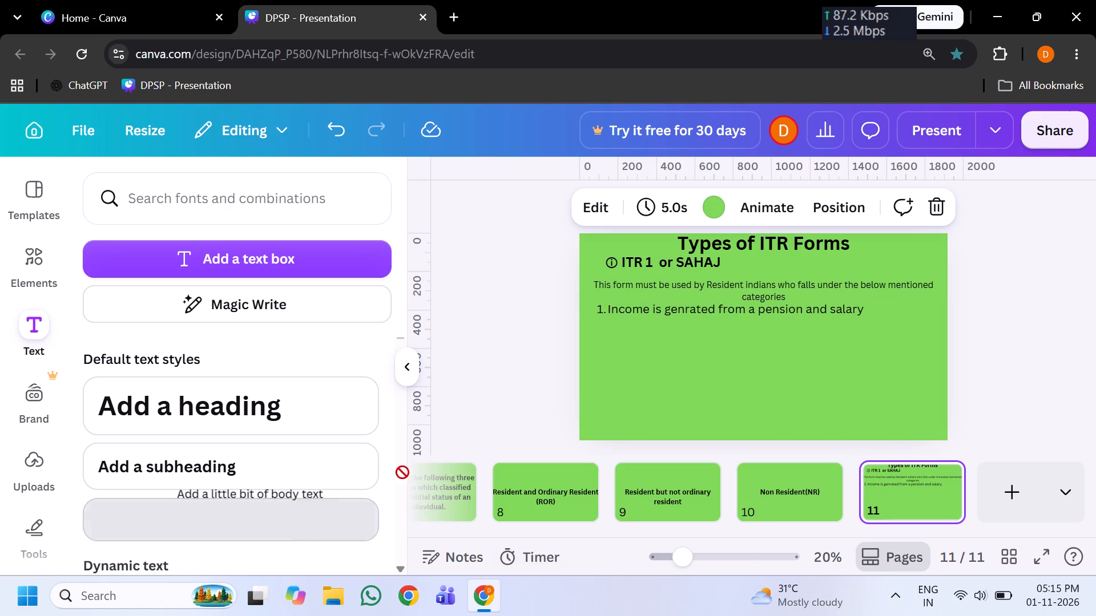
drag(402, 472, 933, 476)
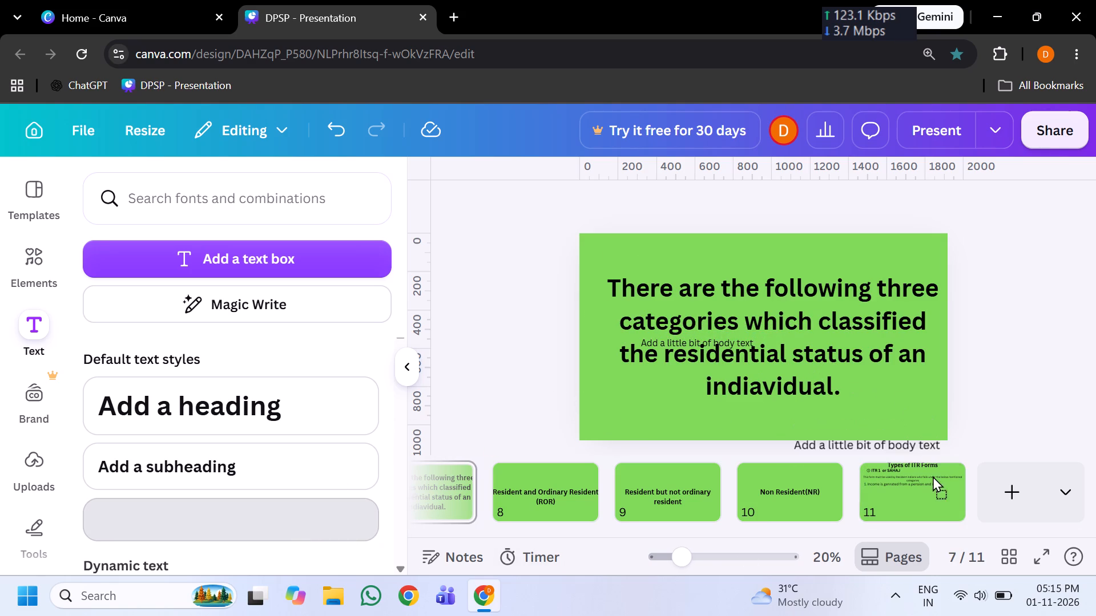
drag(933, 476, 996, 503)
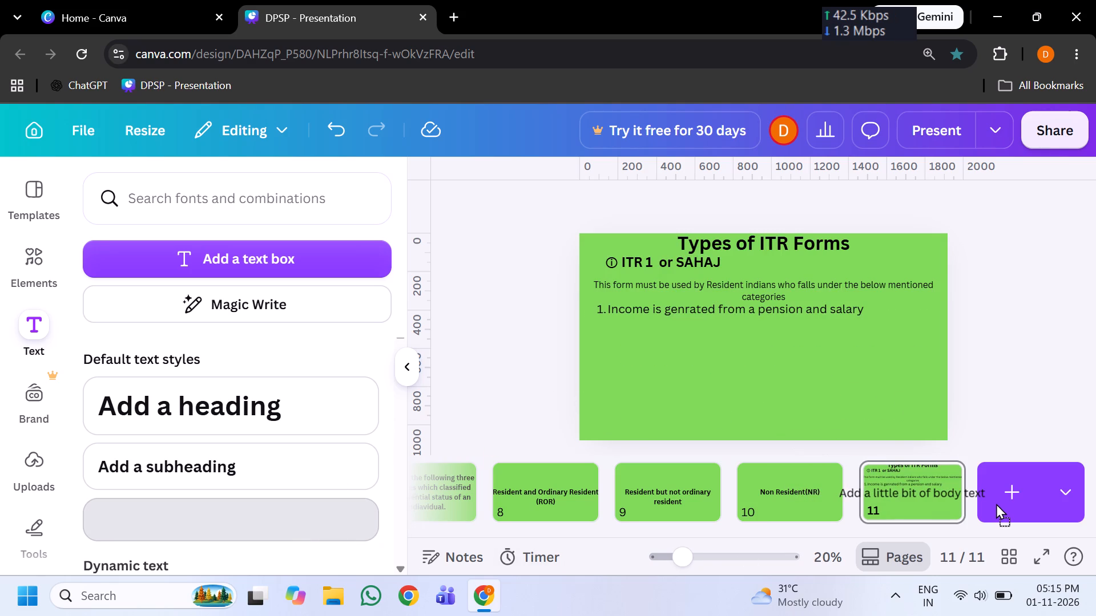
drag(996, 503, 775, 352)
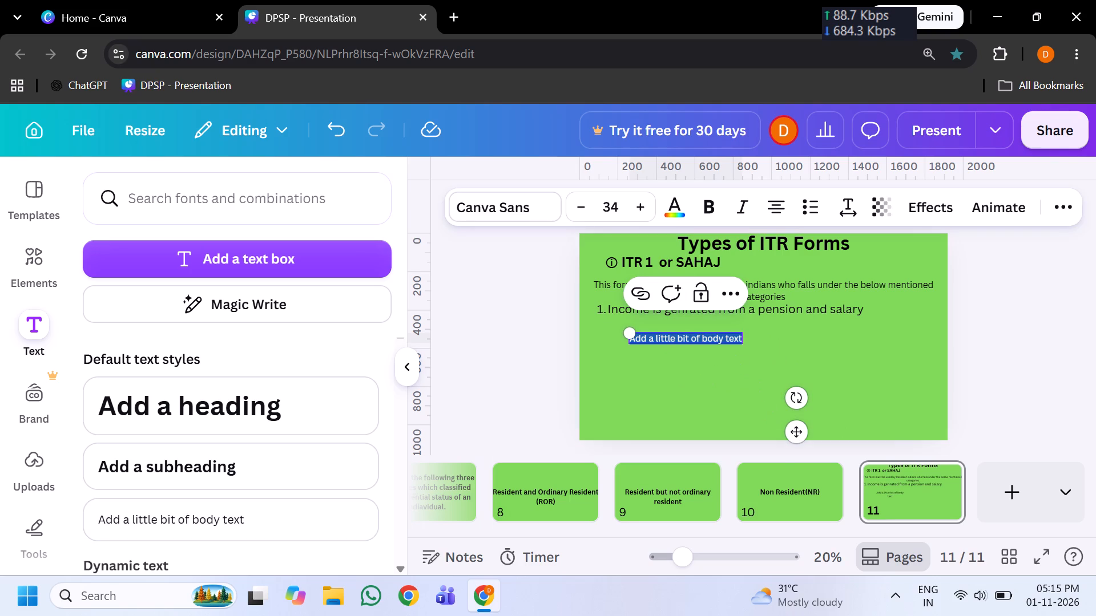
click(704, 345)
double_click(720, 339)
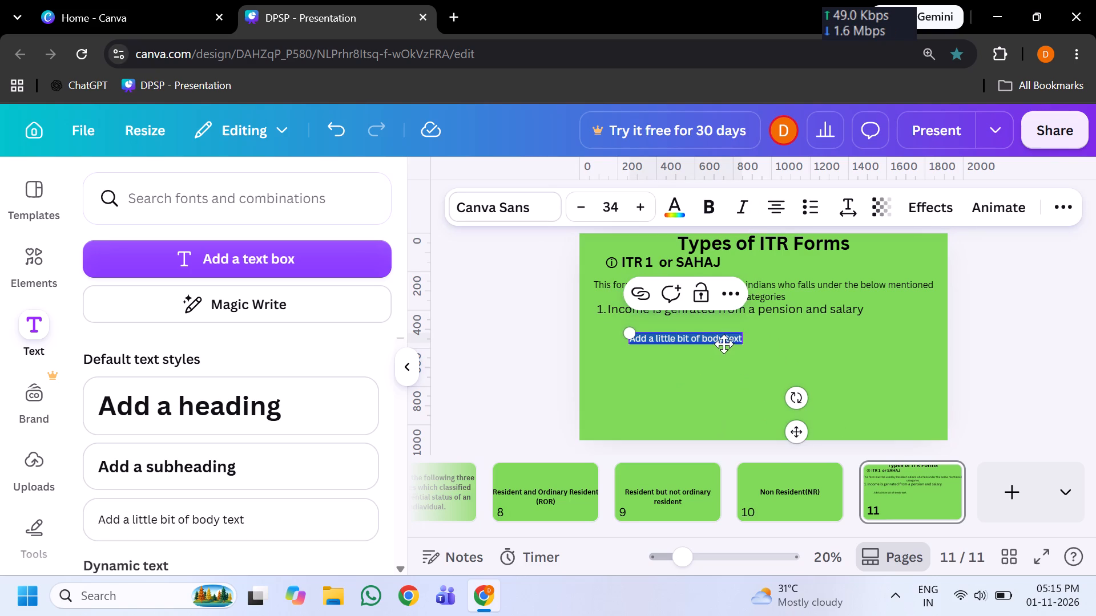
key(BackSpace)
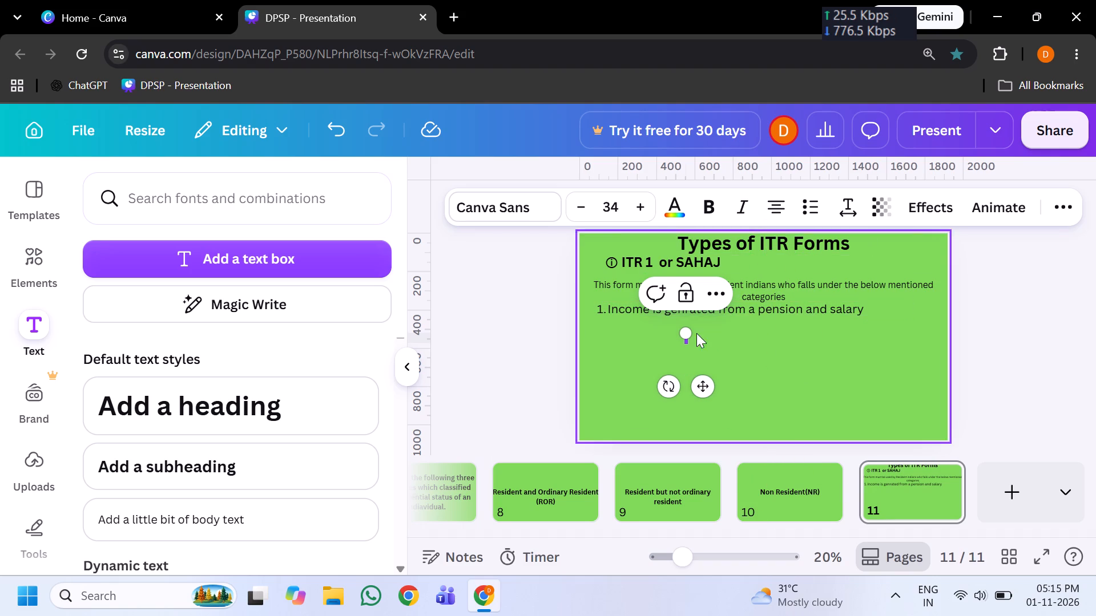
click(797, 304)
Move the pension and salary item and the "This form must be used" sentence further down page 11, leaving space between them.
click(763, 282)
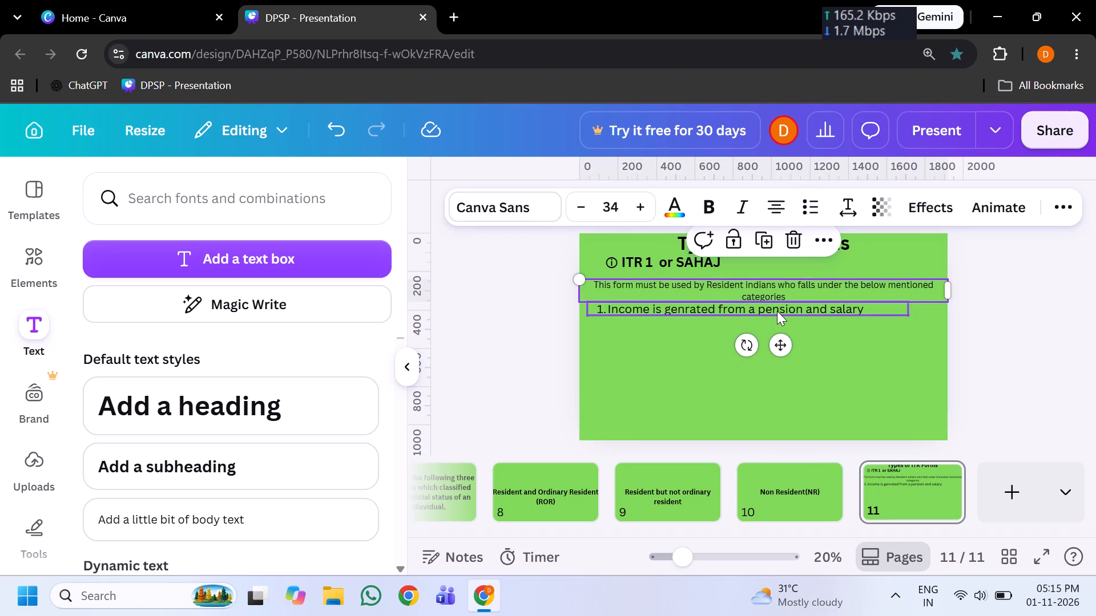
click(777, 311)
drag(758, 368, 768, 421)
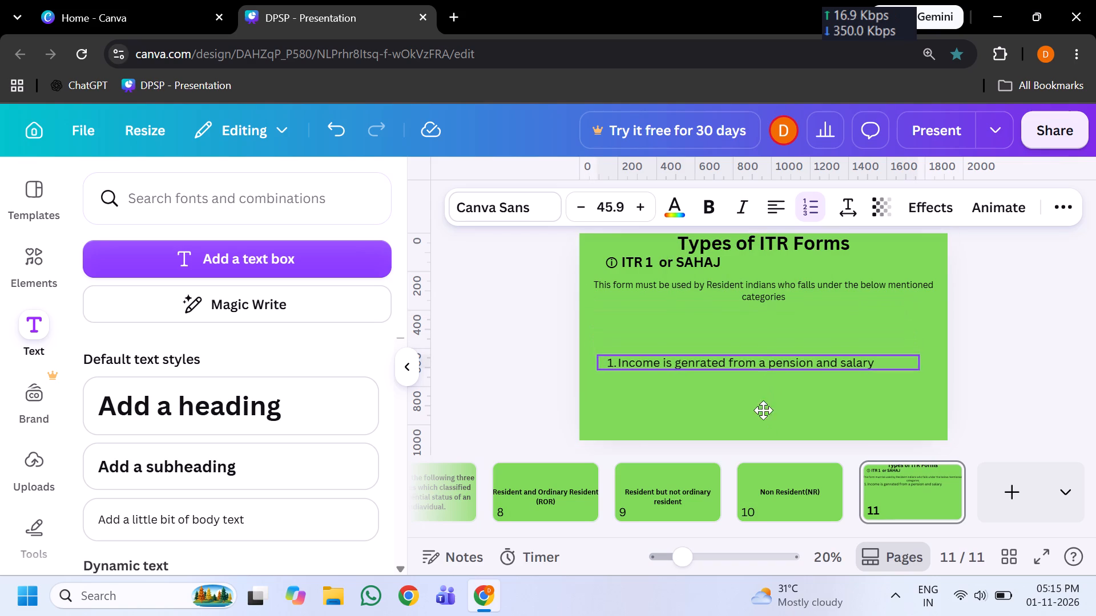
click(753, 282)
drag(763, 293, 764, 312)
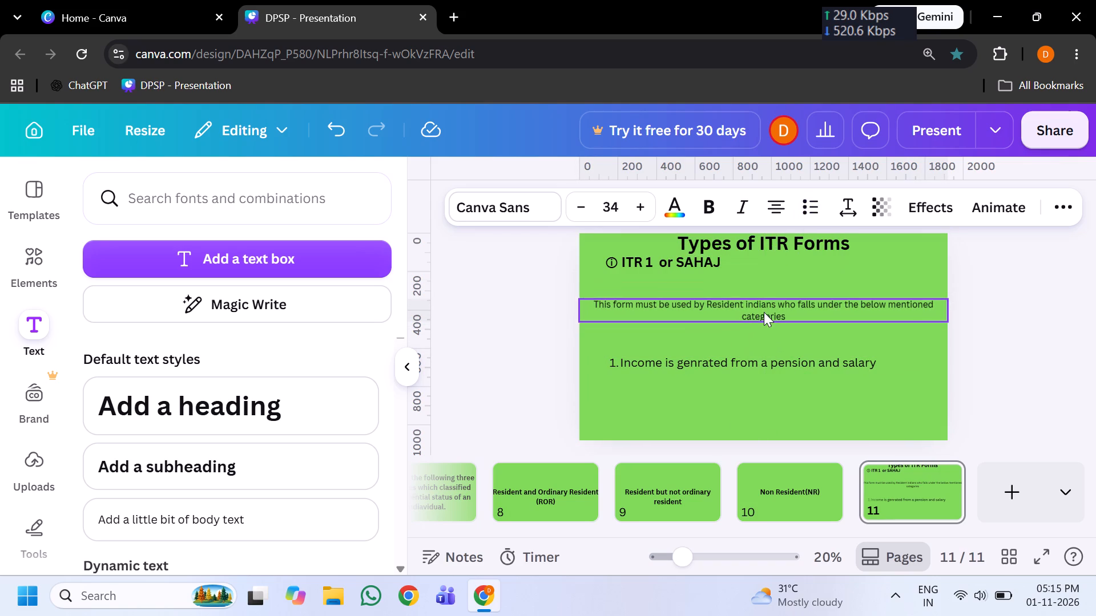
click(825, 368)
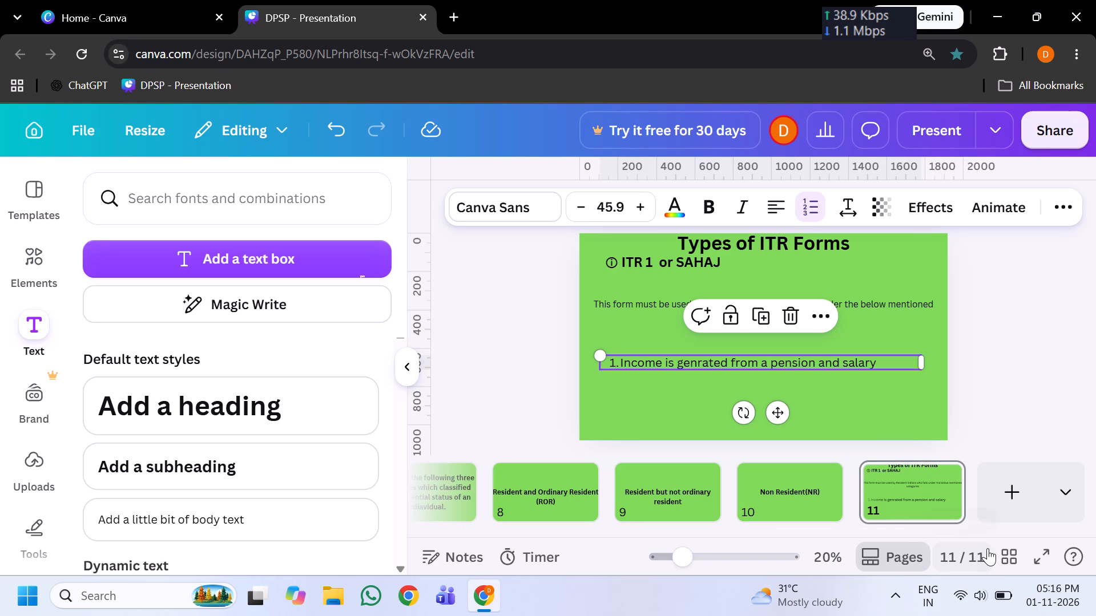
Select all 11 pages in the grid view and delete them, leaving one blank page.
click(1008, 559)
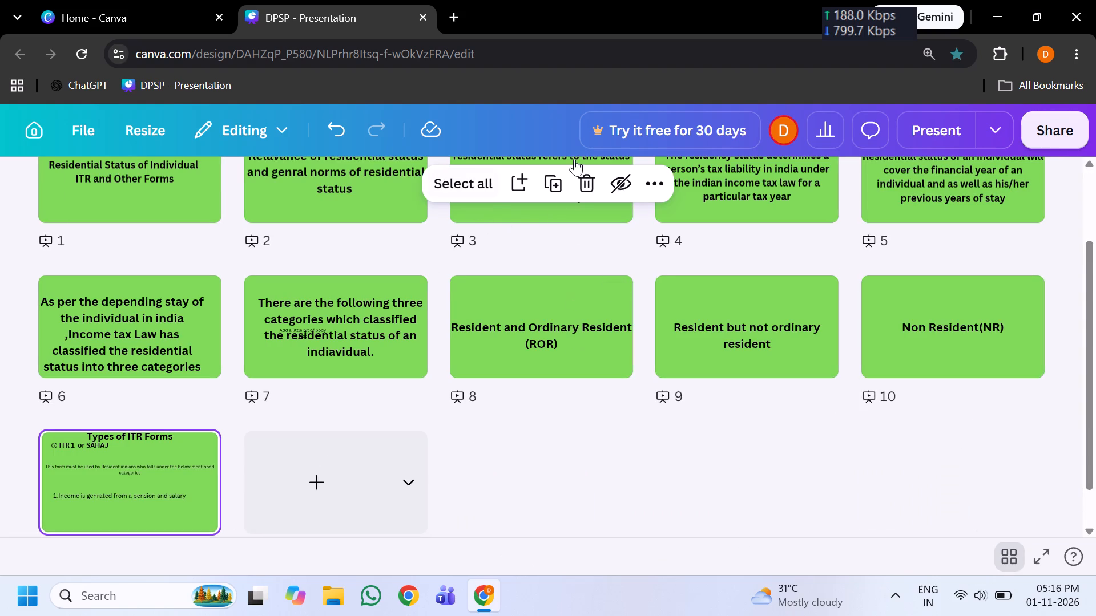
click(477, 177)
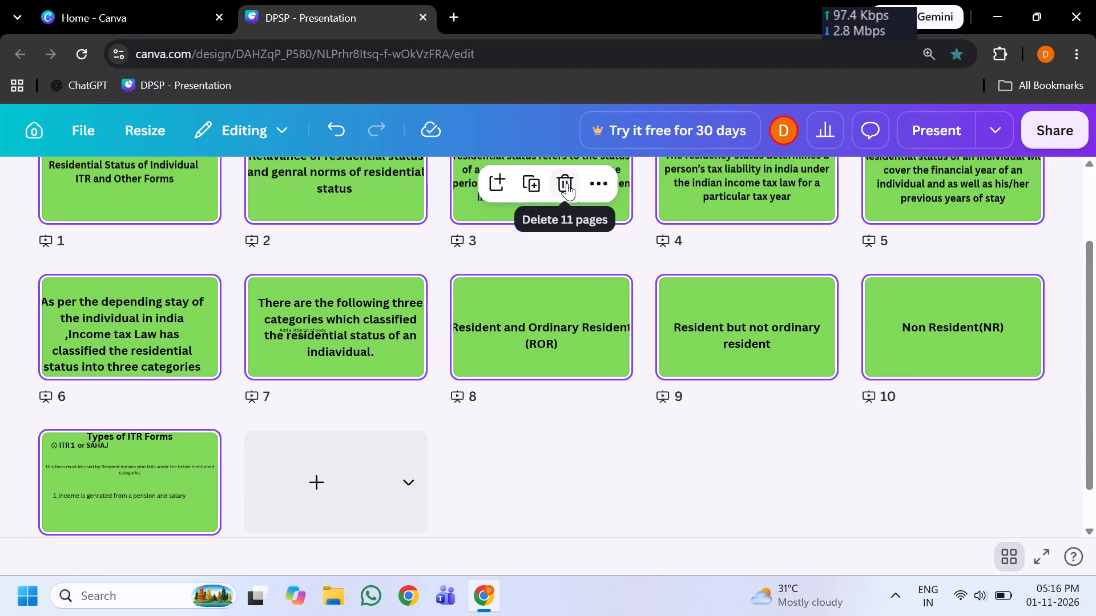
click(567, 183)
drag(166, 303, 169, 305)
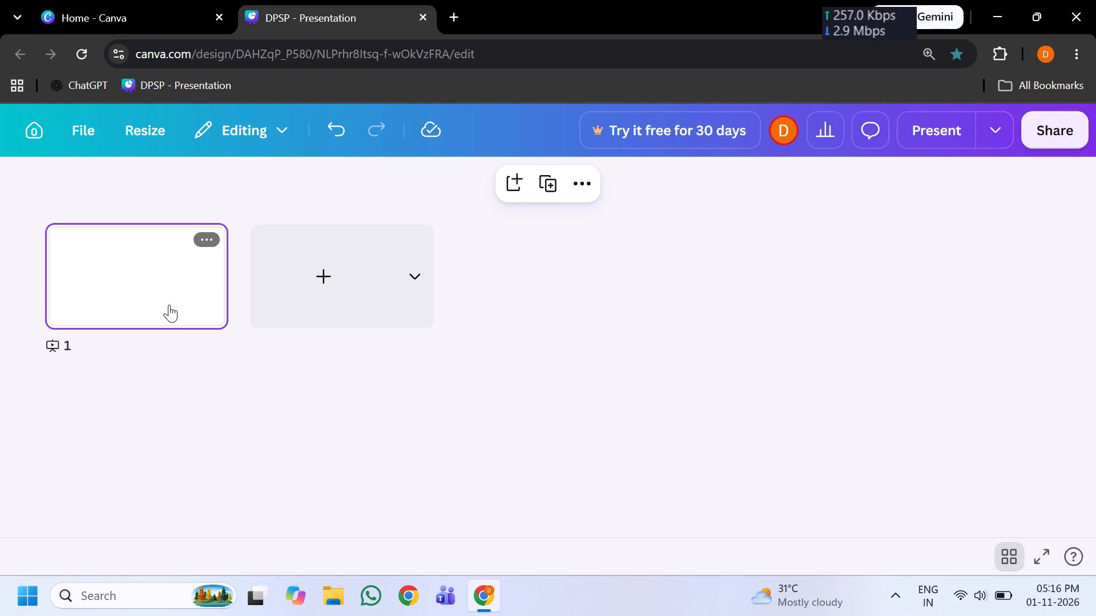
drag(169, 305, 171, 305)
click(154, 290)
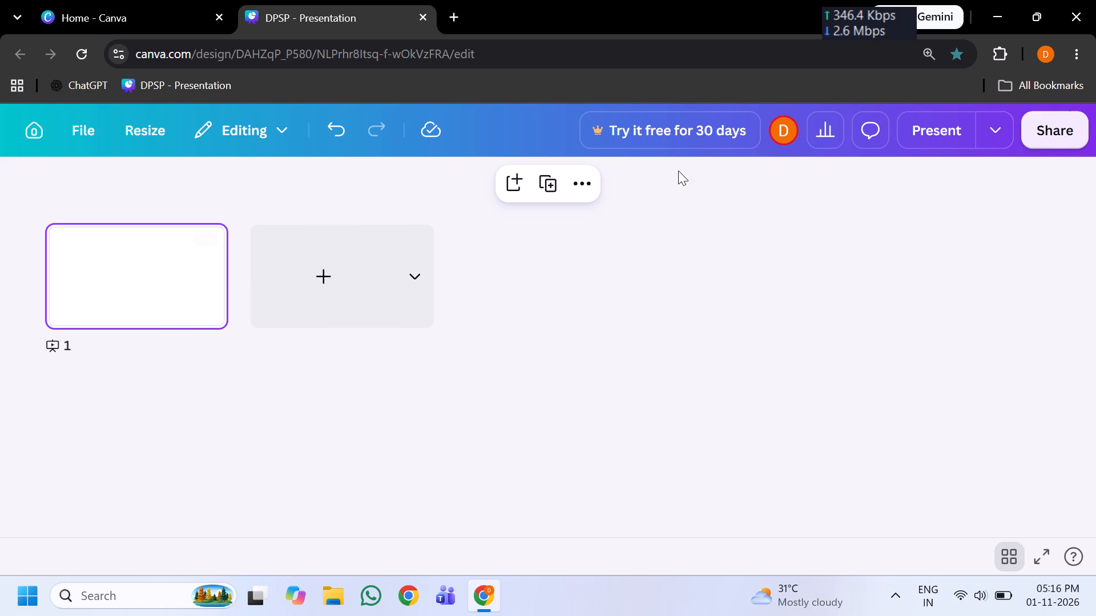
Open the blank page for editing, try a solid red background, and replace it with the black-to-gold default gradient.
click(1017, 563)
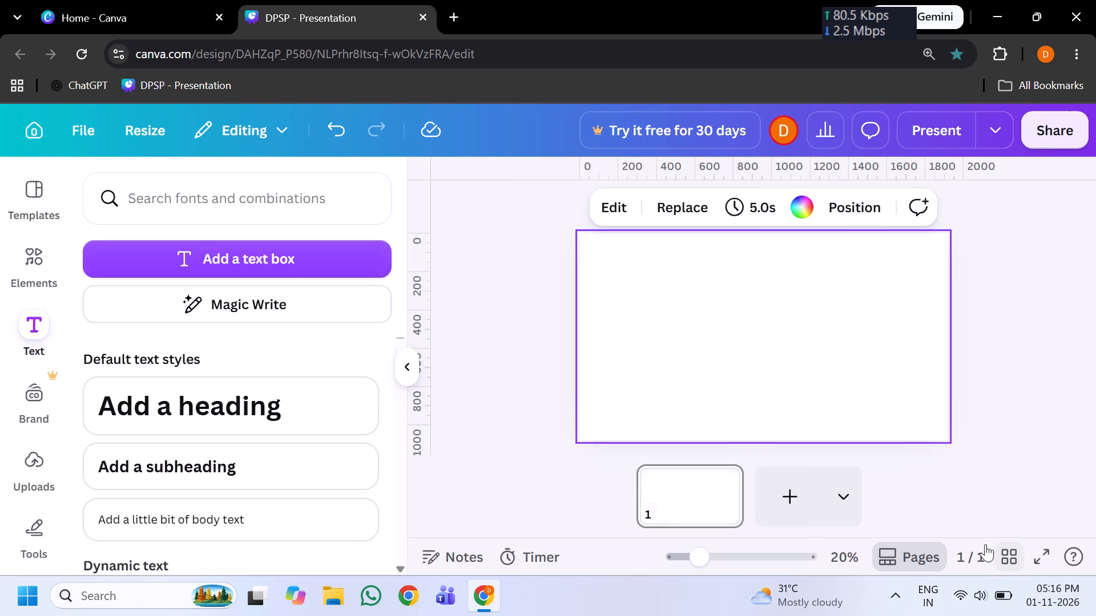
drag(796, 212, 780, 225)
click(805, 212)
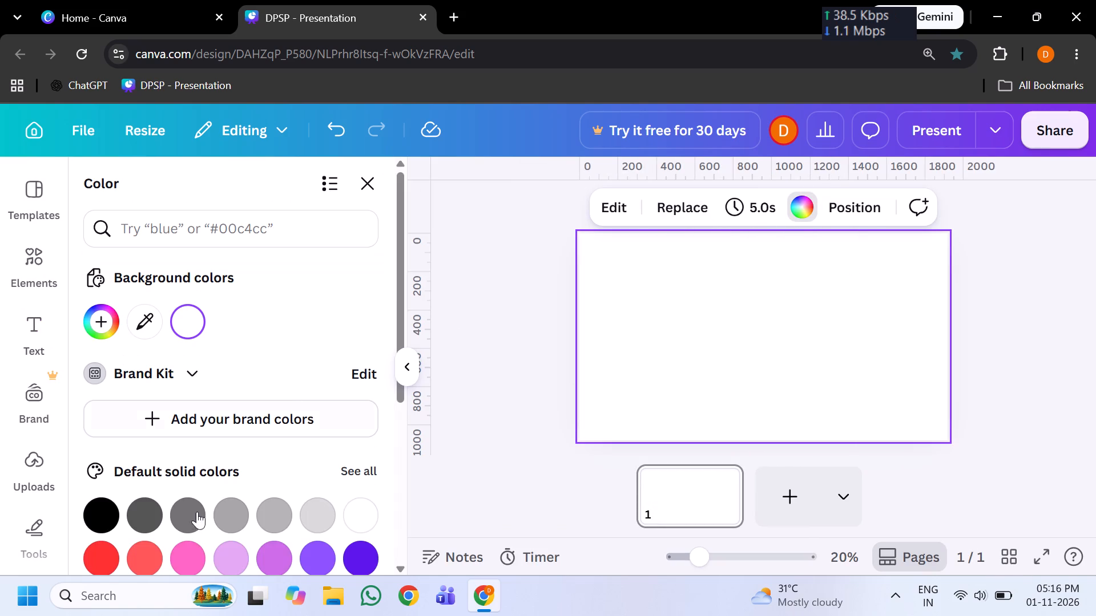
click(103, 565)
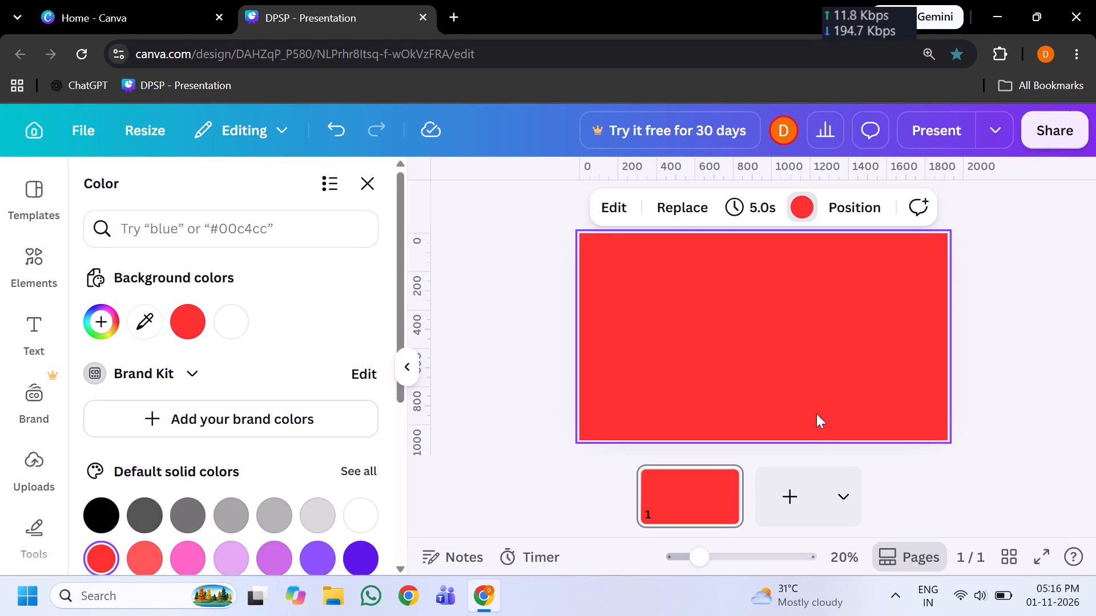
scroll(276, 481, down, 3)
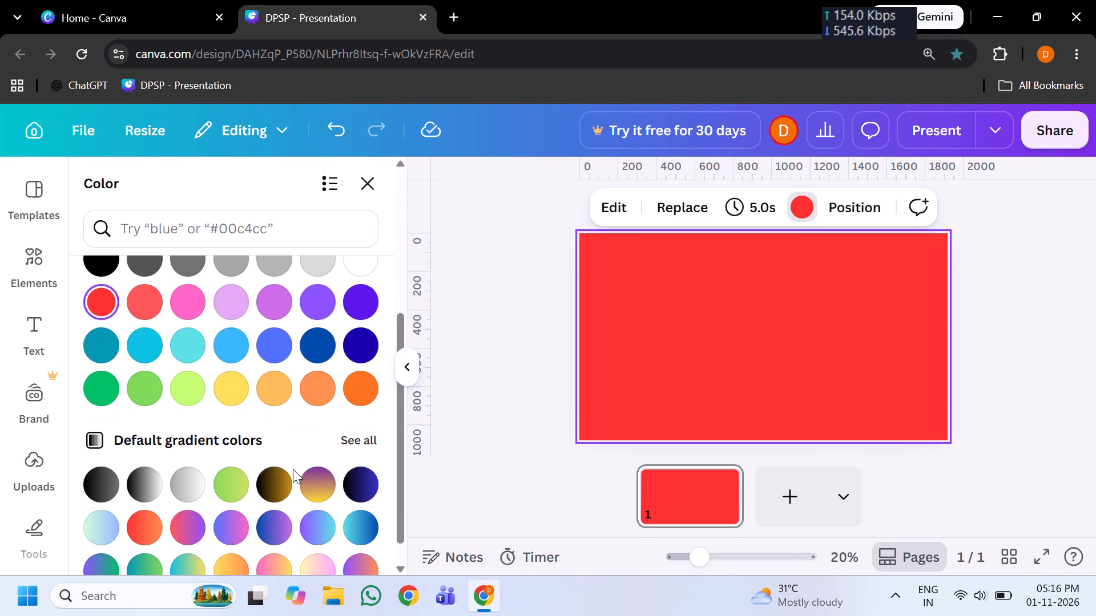
click(275, 485)
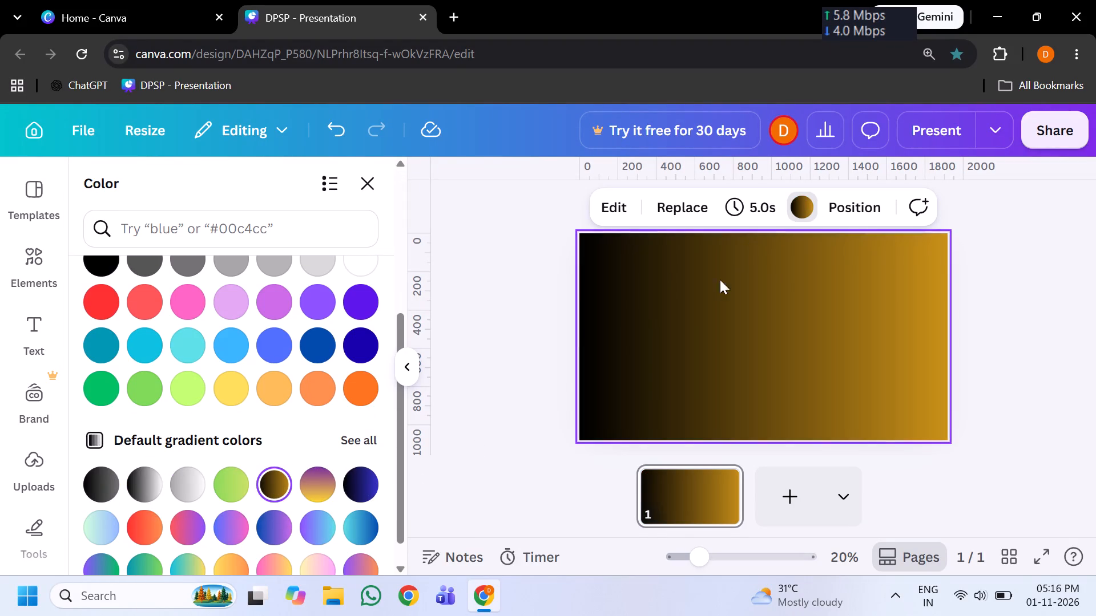
click(372, 187)
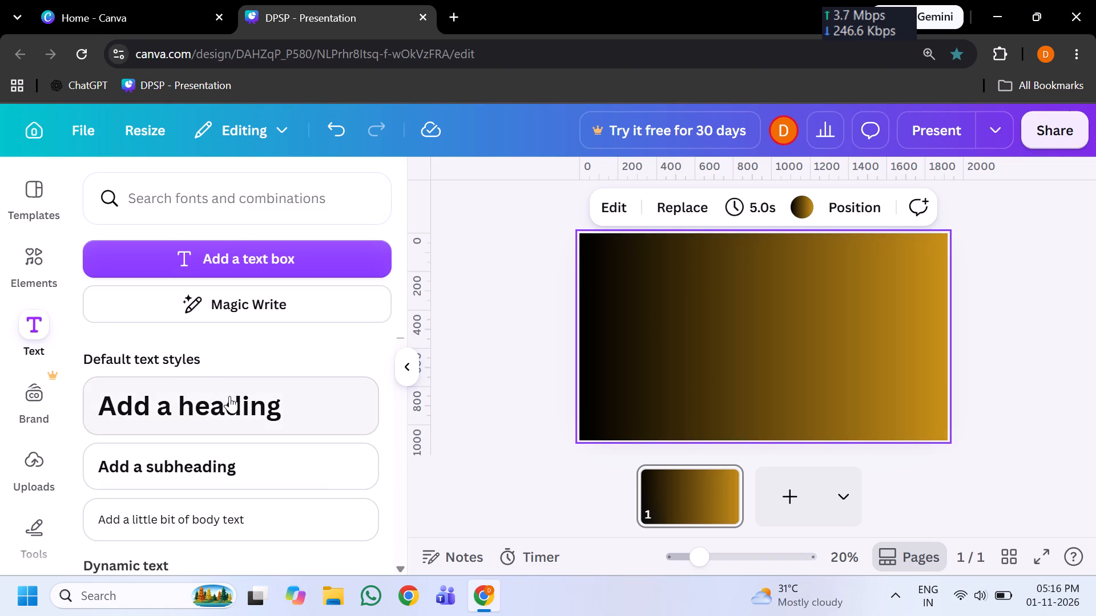
Add a heading text box slightly above the middle of the gradient page.
click(232, 396)
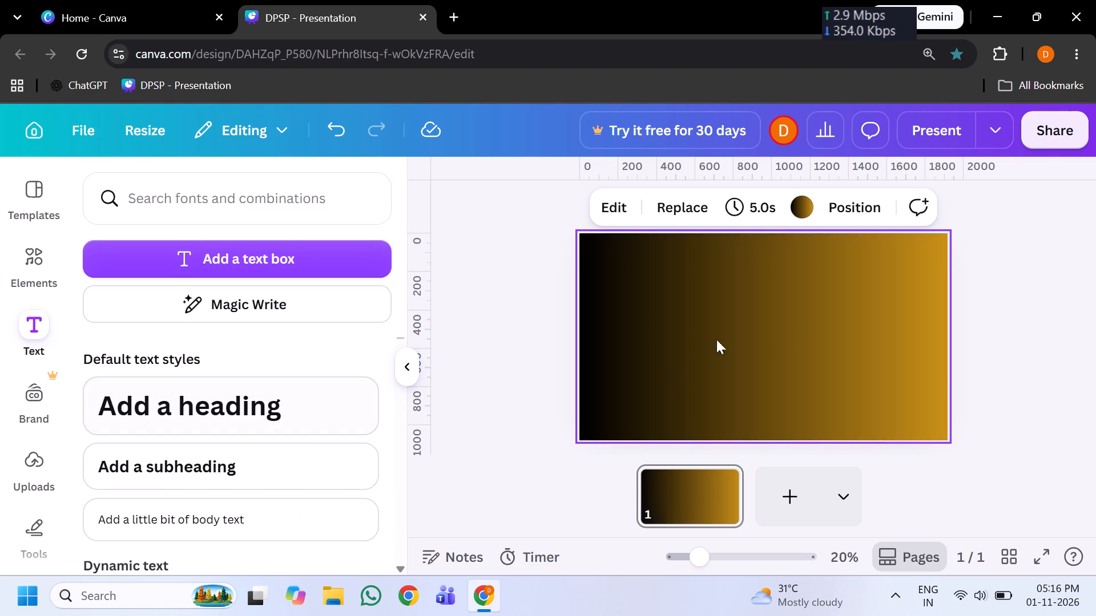
drag(632, 318, 813, 348)
drag(224, 412, 429, 371)
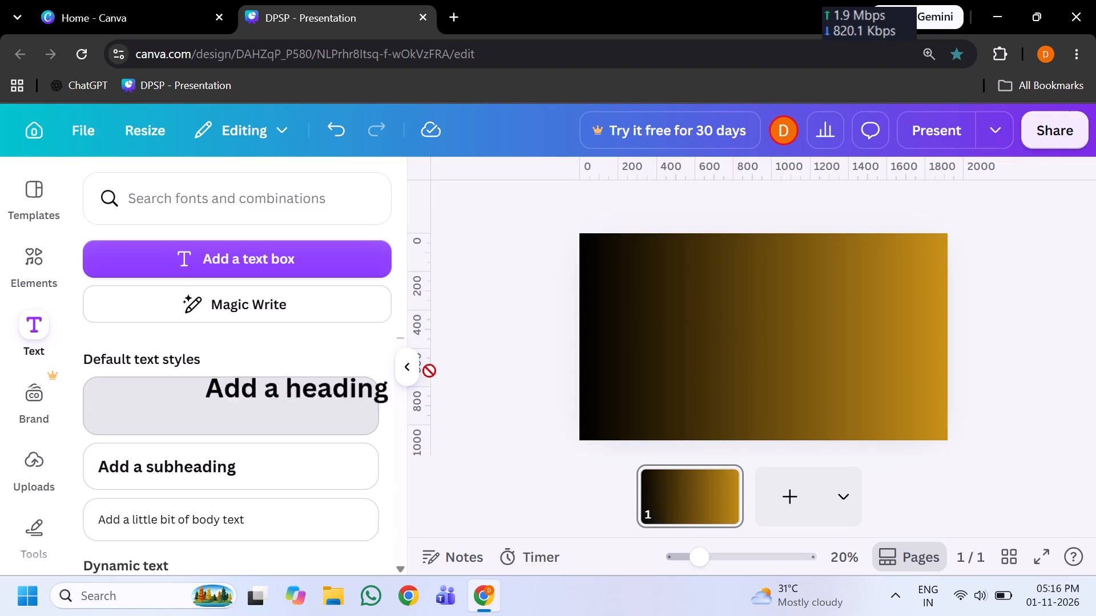
drag(429, 371, 808, 330)
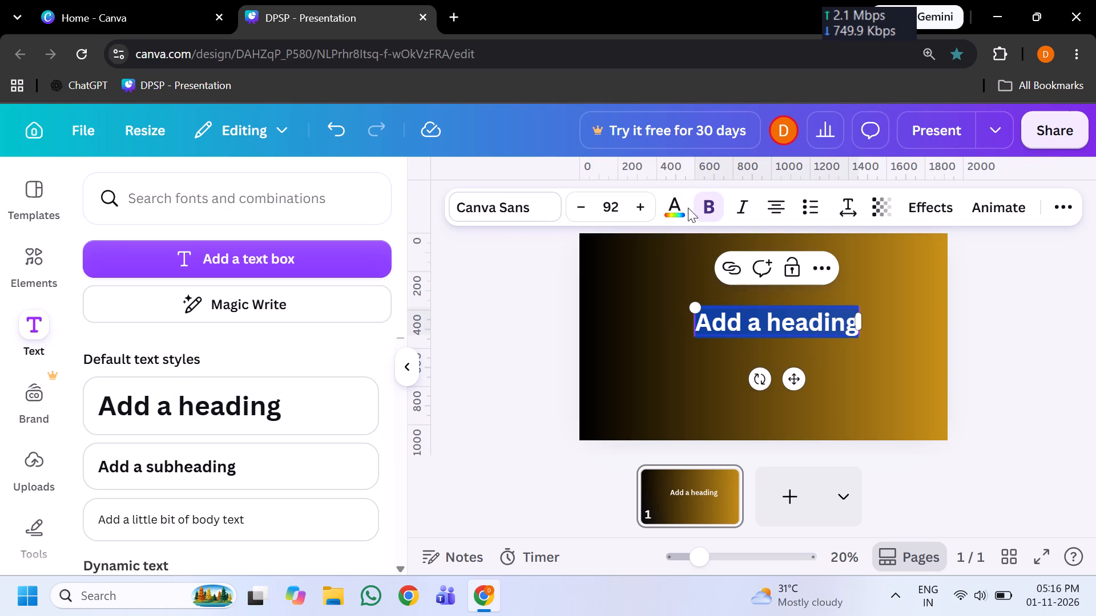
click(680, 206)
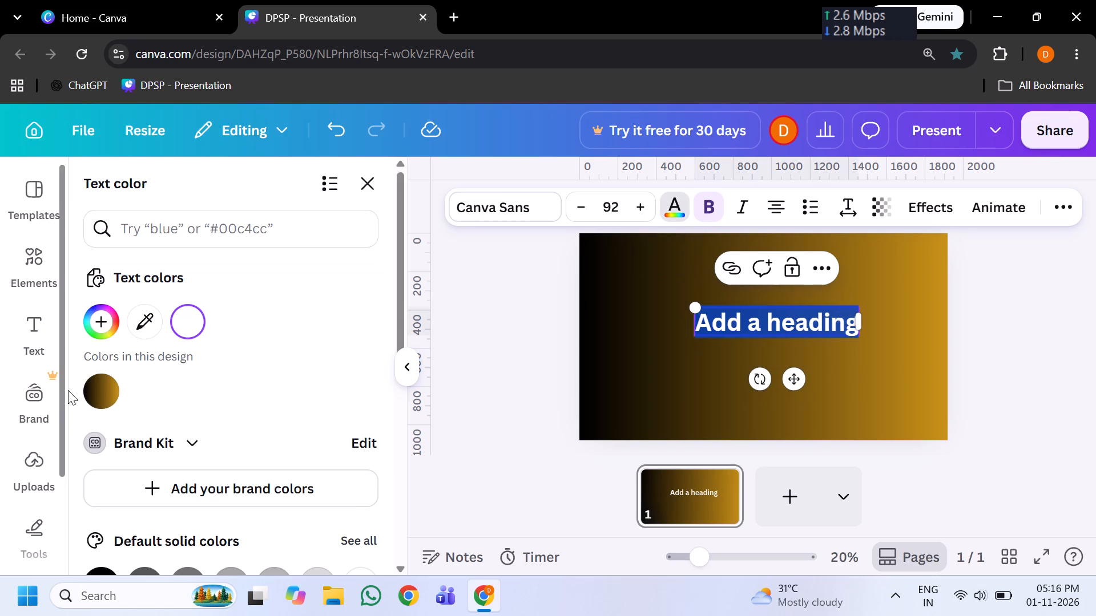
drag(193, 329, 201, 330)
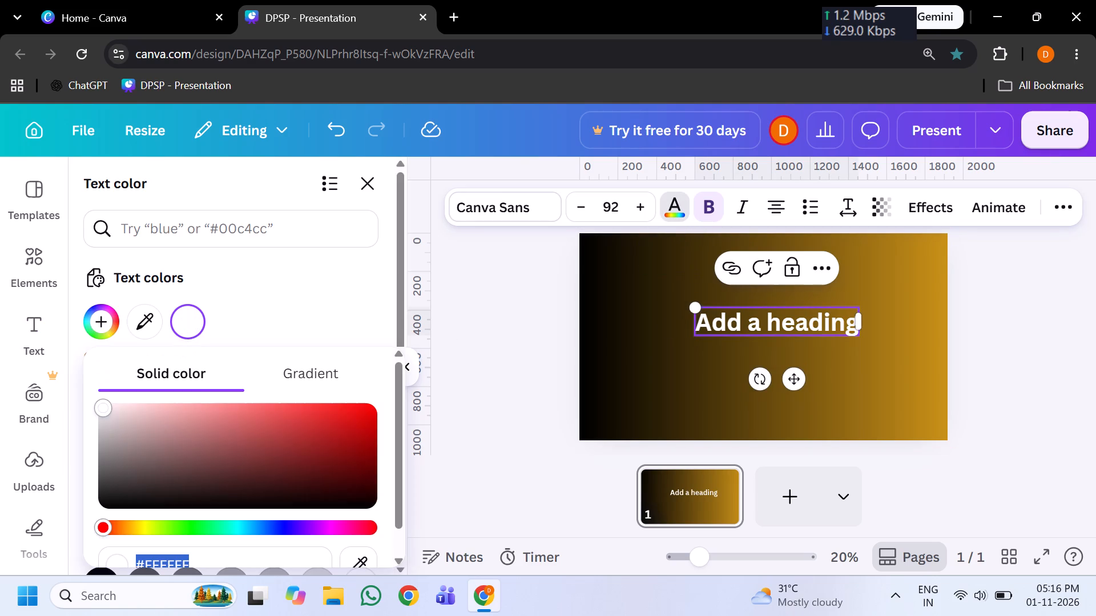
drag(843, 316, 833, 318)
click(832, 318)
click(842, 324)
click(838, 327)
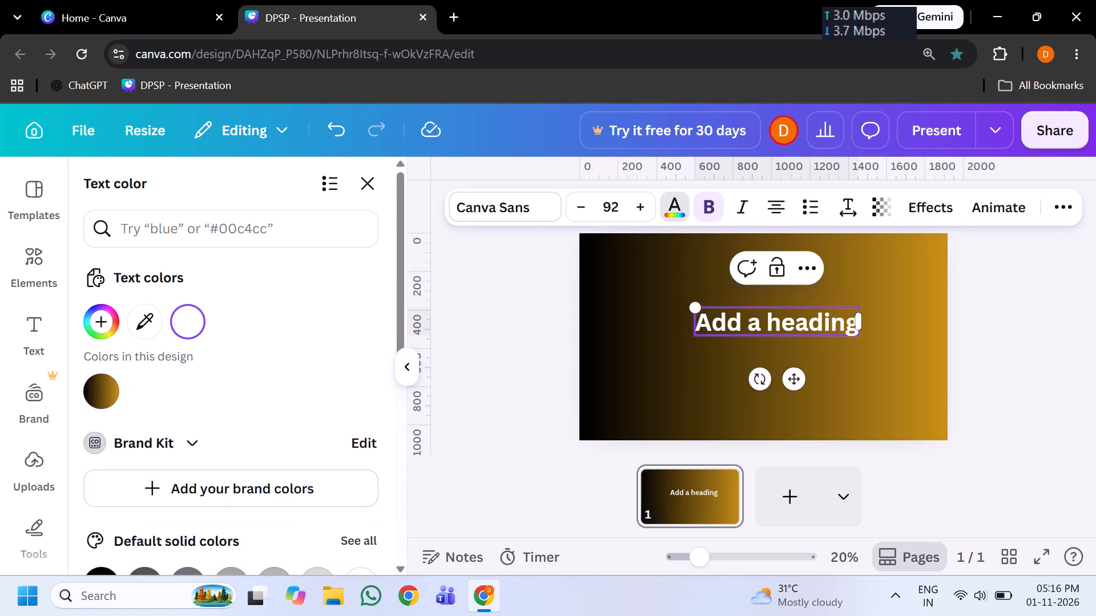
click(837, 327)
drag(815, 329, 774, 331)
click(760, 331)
Resize the heading text box from its left edge, making it wider with "Add a heading" on one line.
drag(693, 329, 735, 330)
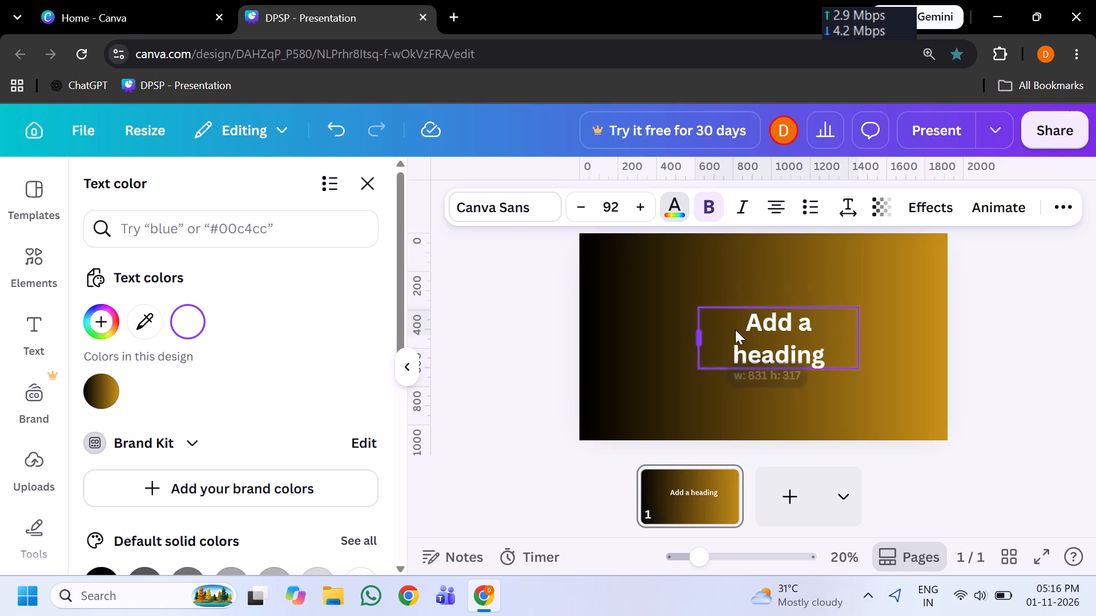
drag(735, 330, 756, 331)
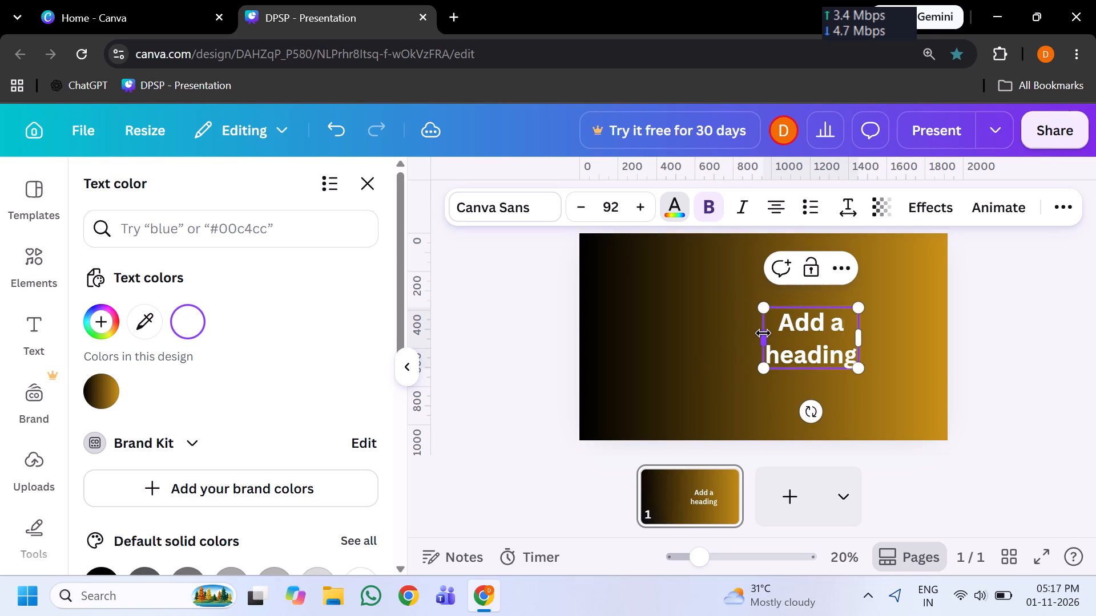
click(764, 337)
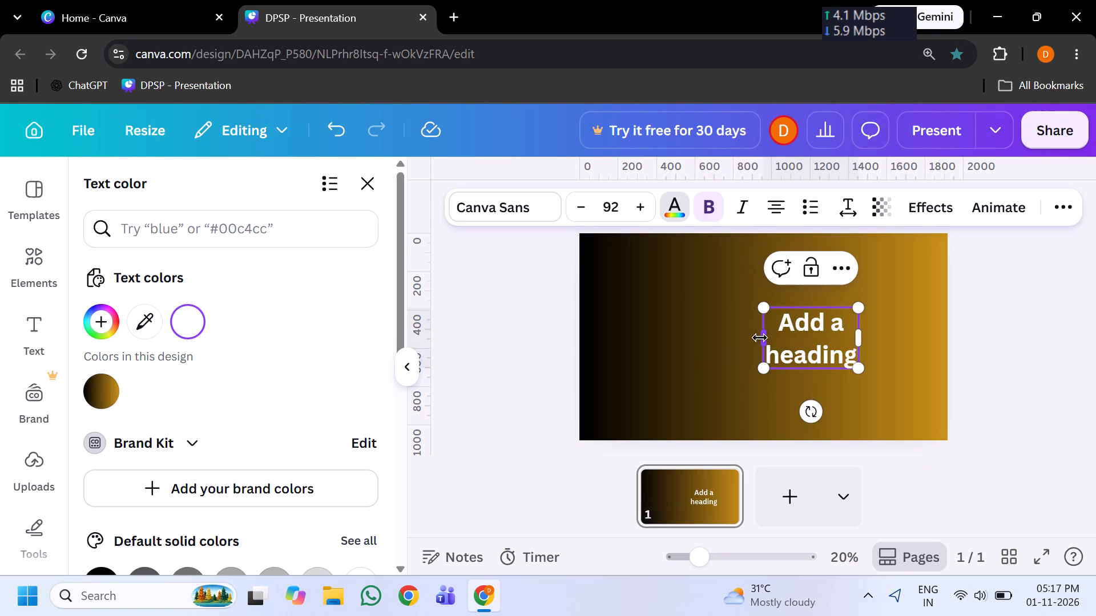
drag(760, 338, 649, 360)
Replace the placeholder heading text on page 1 with "Types of ITR Forms".
click(777, 318)
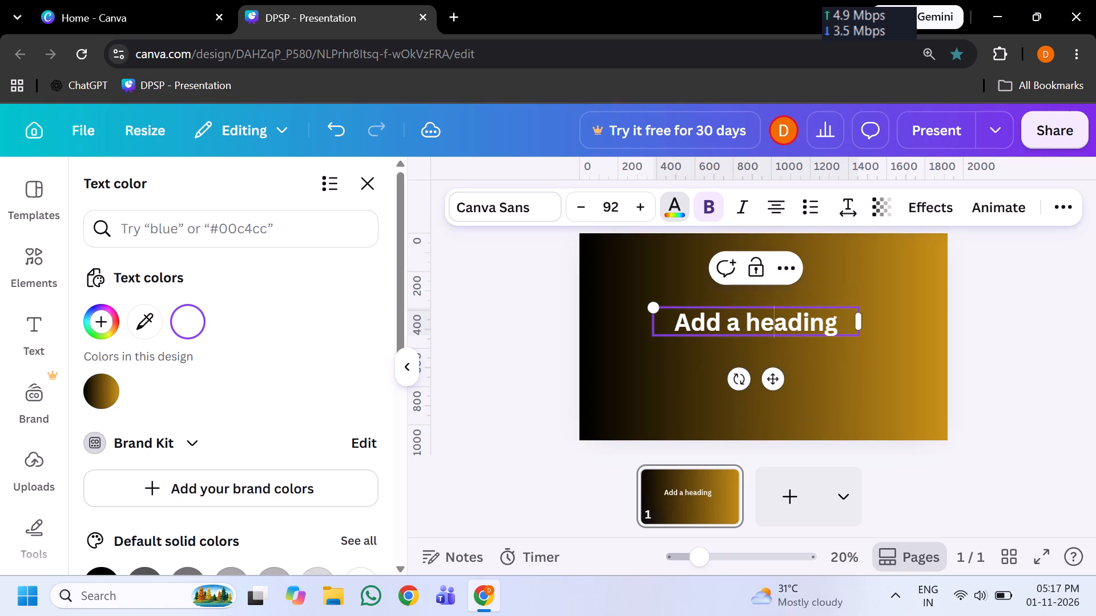
drag(784, 319, 789, 322)
drag(800, 319, 818, 317)
click(832, 317)
double_click(836, 321)
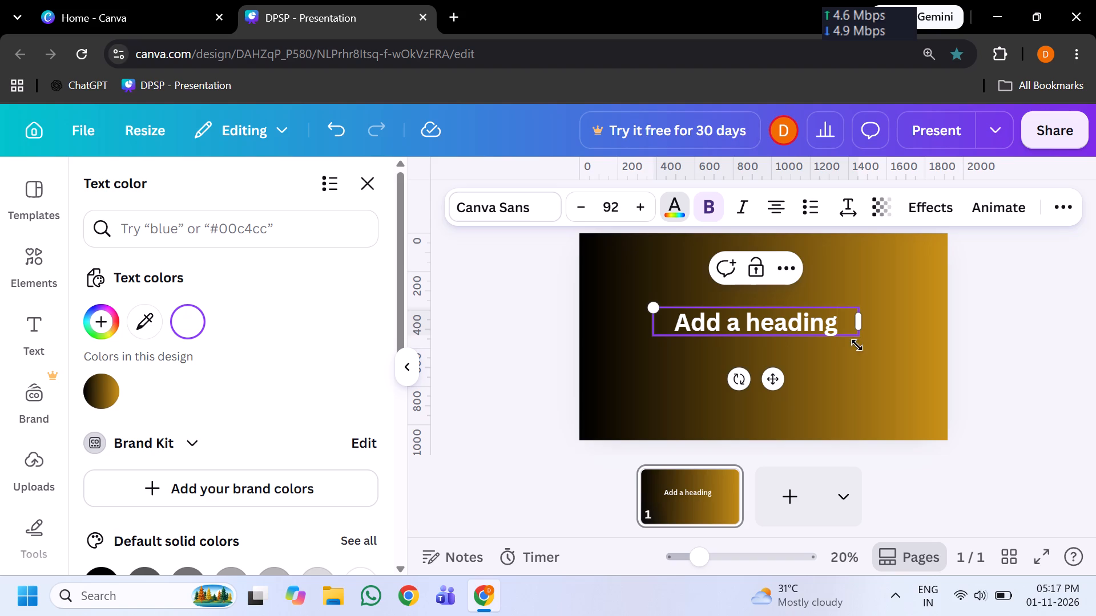
click(848, 351)
double_click(824, 323)
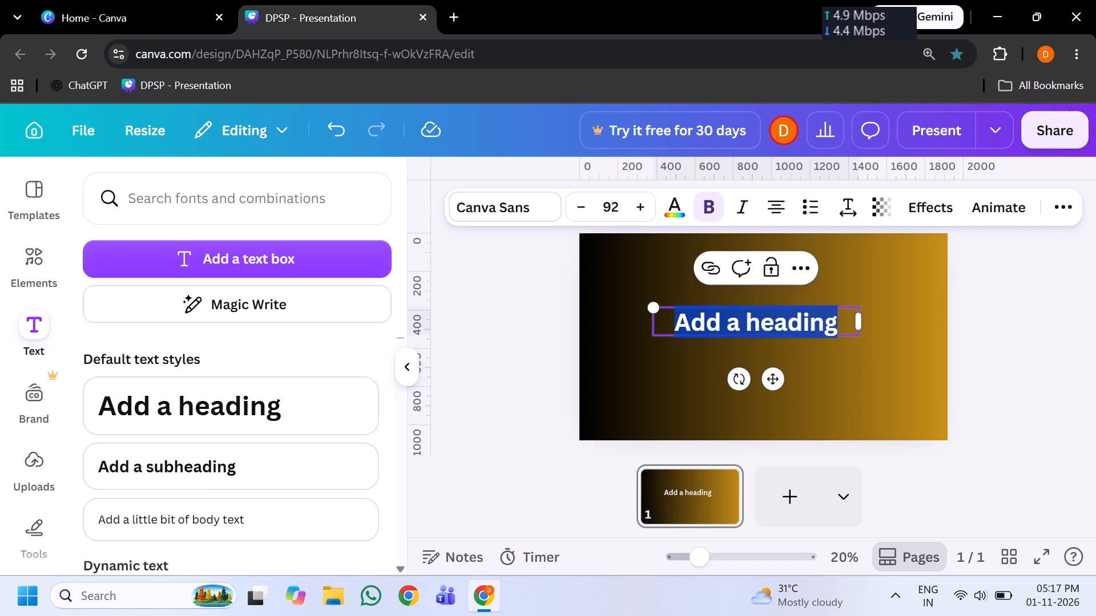
key(shift+y)
text(ped)
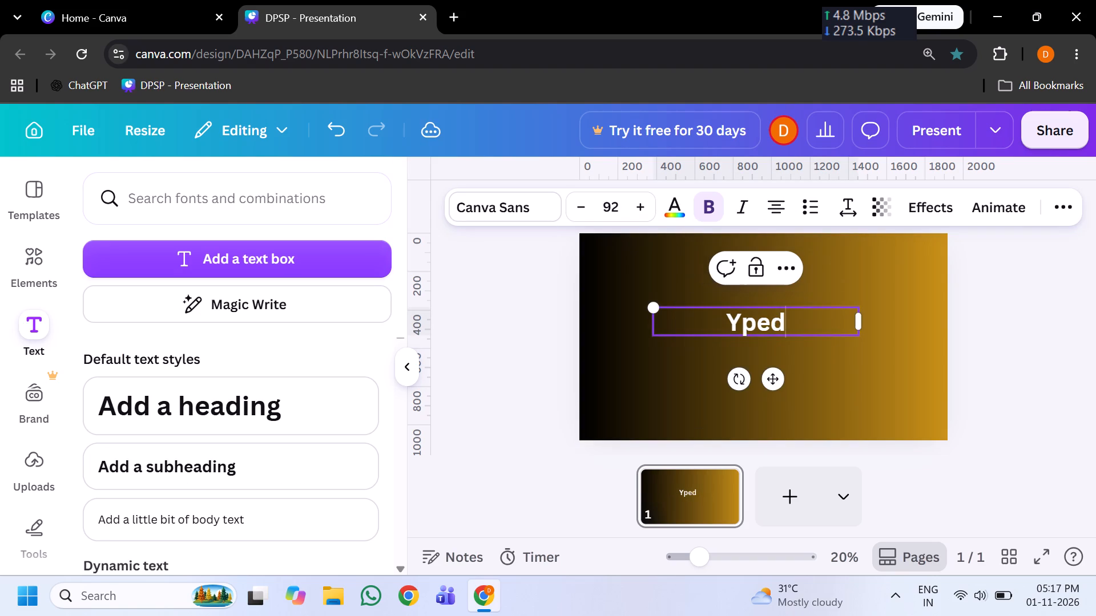
key(BackSpace)
key(BackSpace)
key(BackSpace)
key(BackSpace)
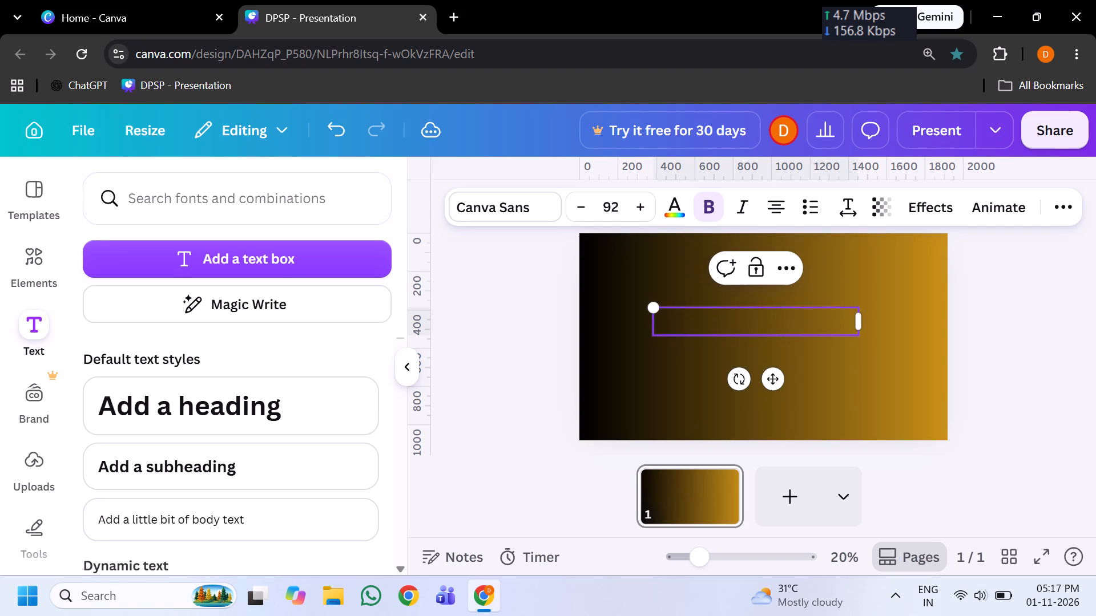
text(Ty)
text(pes of)
key(space)
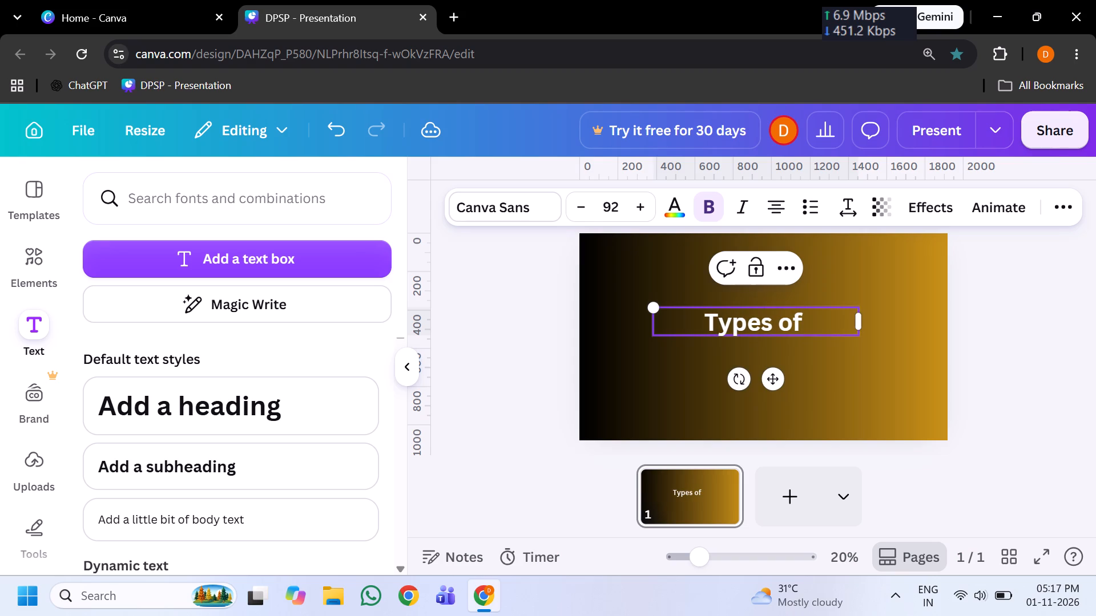
text(ITR)
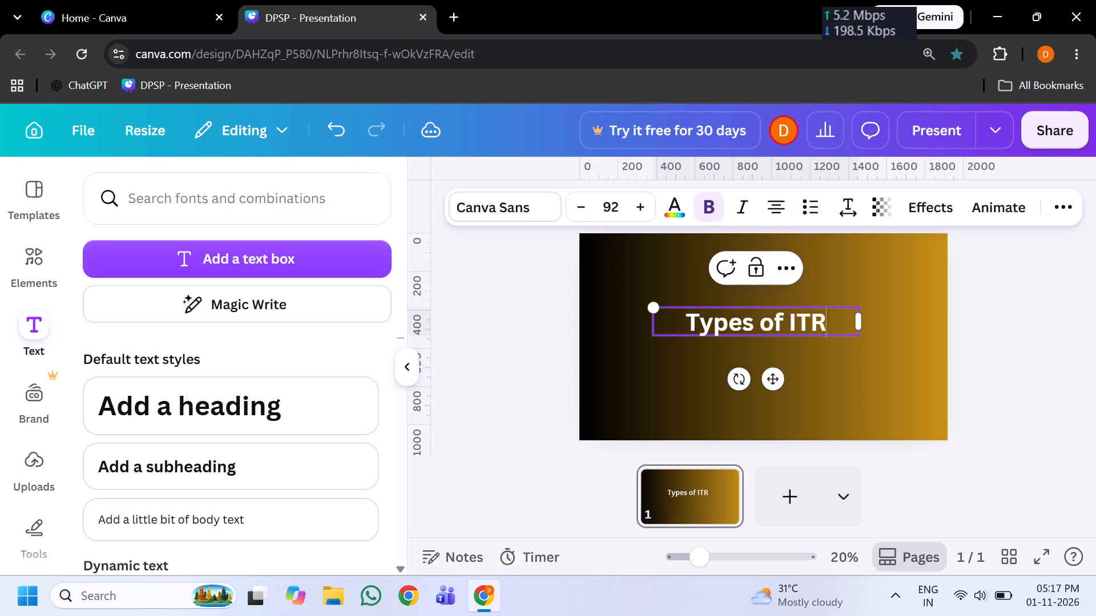
key(space)
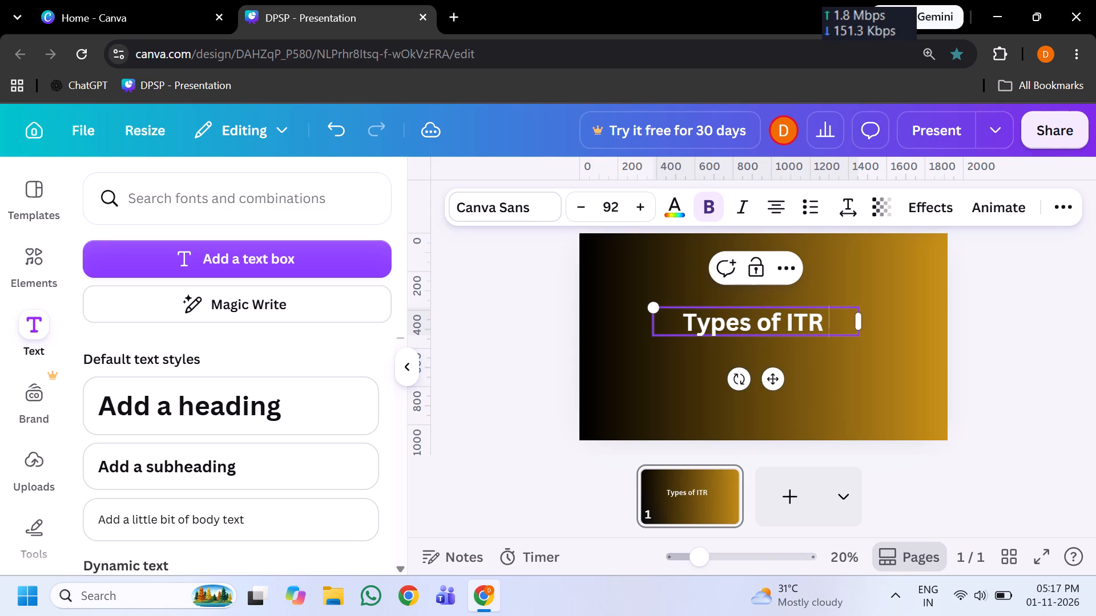
text(Forms)
key(space)
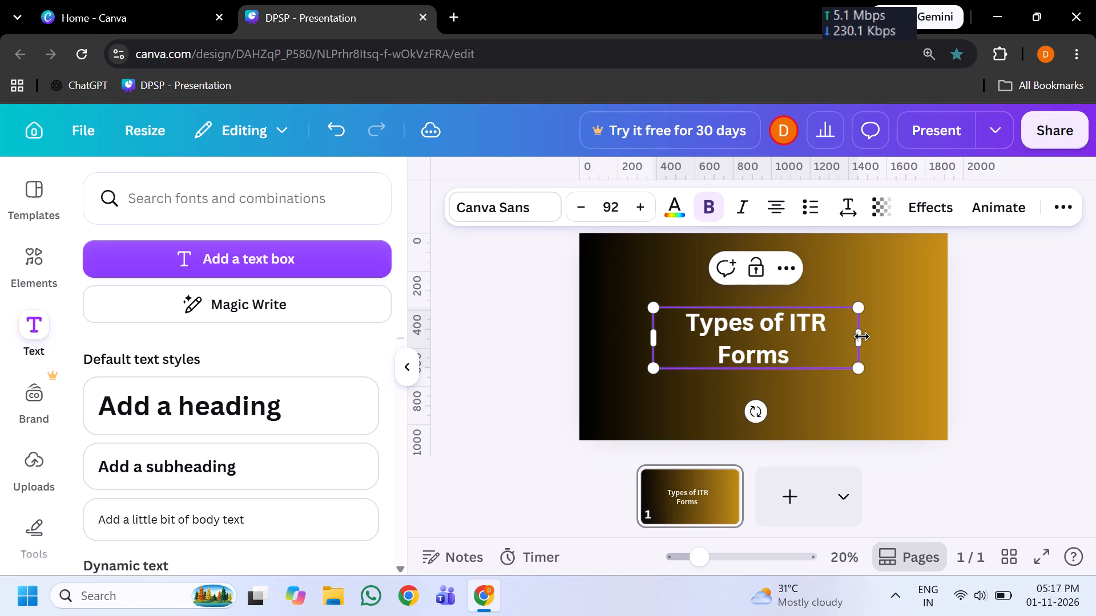
Widen the "Types of ITR Forms" text box to fit on one line and move it to the middle of the page.
drag(864, 343, 889, 338)
drag(889, 338, 918, 331)
drag(798, 382, 788, 392)
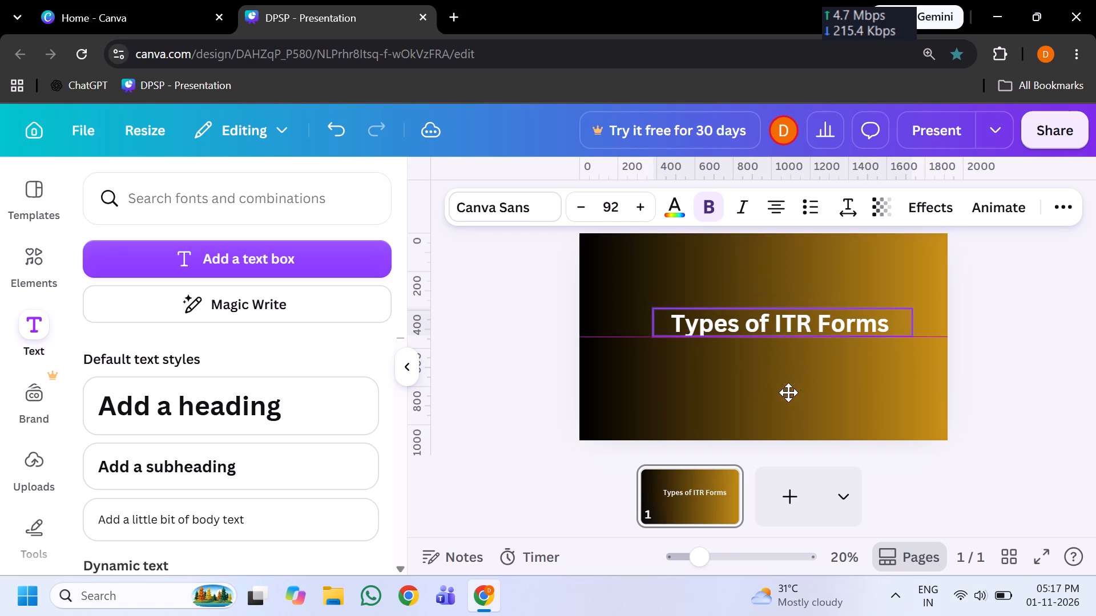
drag(788, 392, 774, 401)
Add a second page with the same black-to-gold gradient background.
click(781, 517)
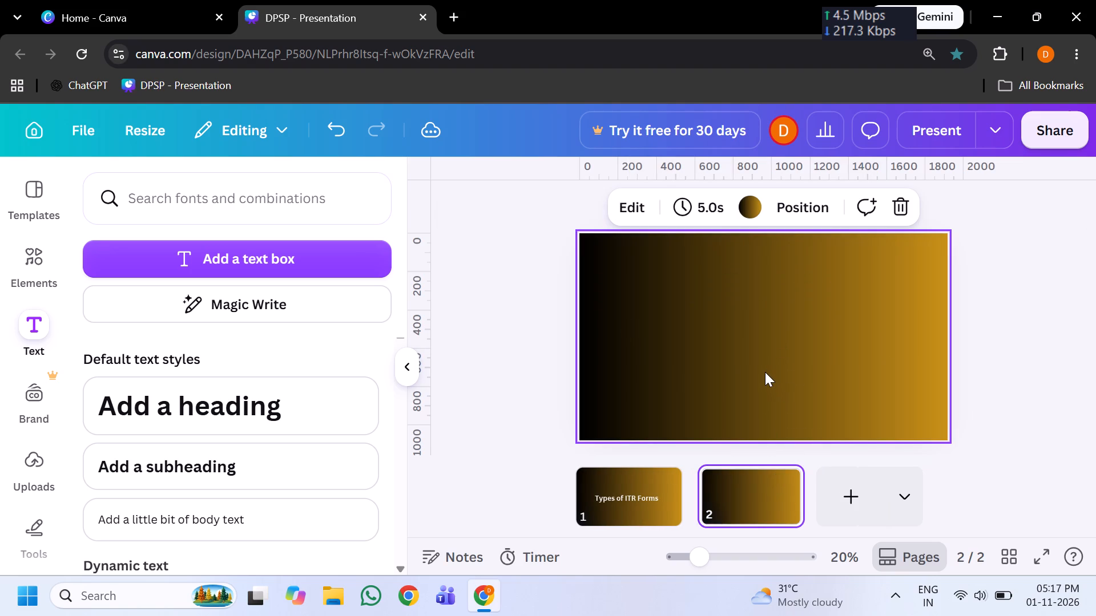
key(shift+parenleft)
text(I))
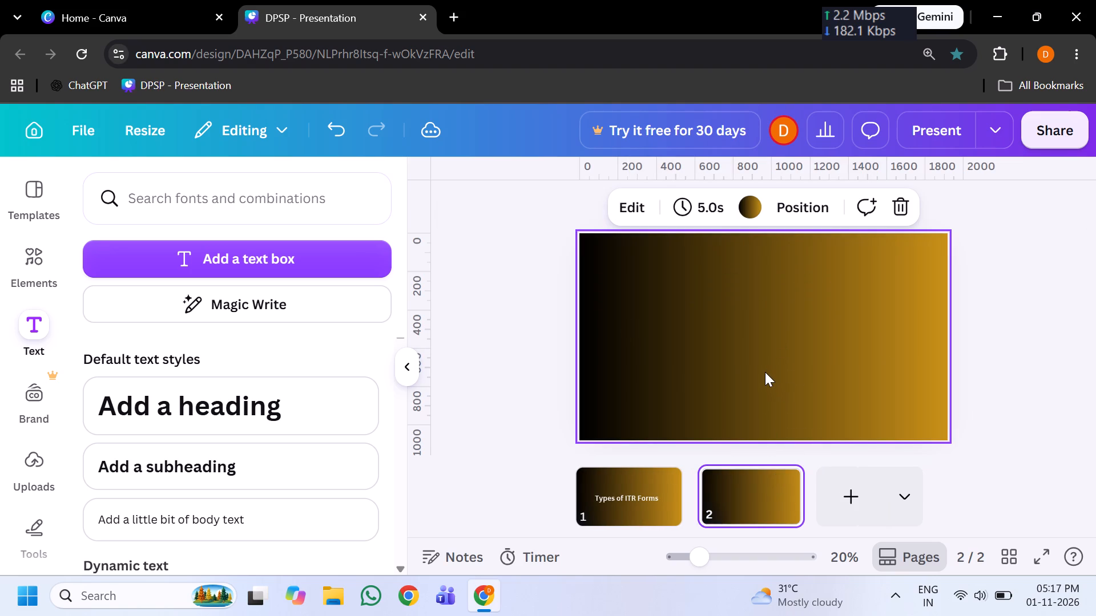
Add a heading near the middle of page 2 with the text "(I) ITR 1 or SAHAJ".
click(281, 411)
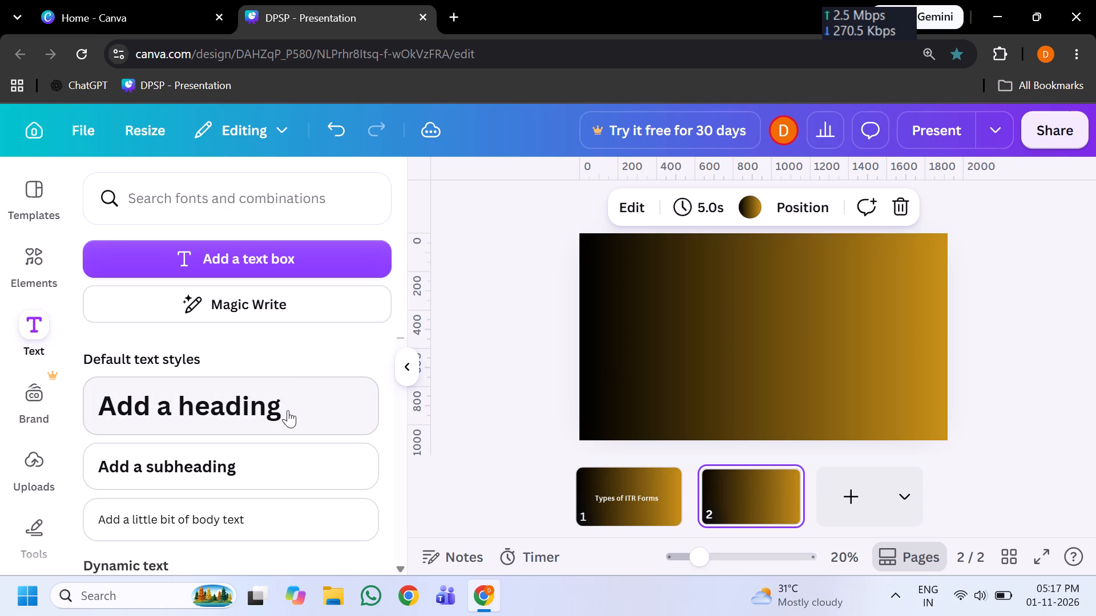
drag(288, 410, 840, 358)
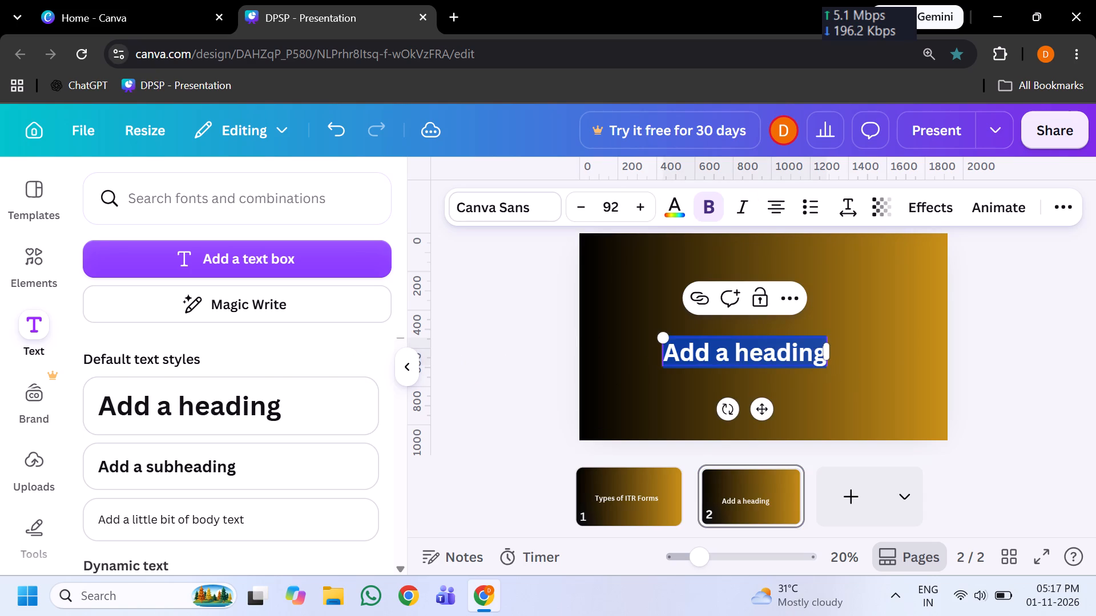
key(shift+parenleft)
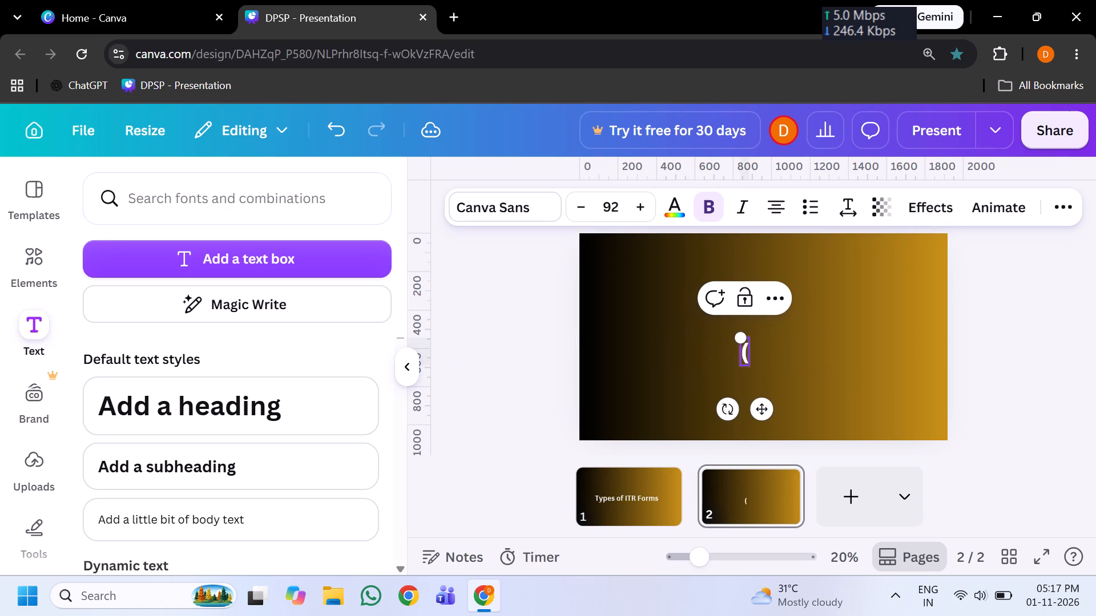
text(I))
key(space)
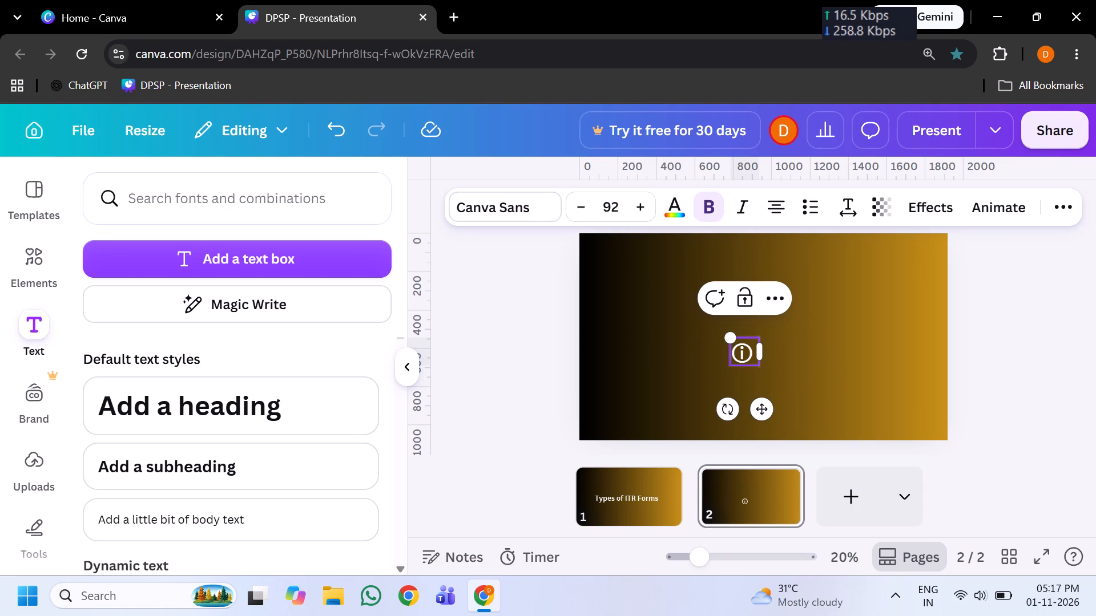
text(ITR)
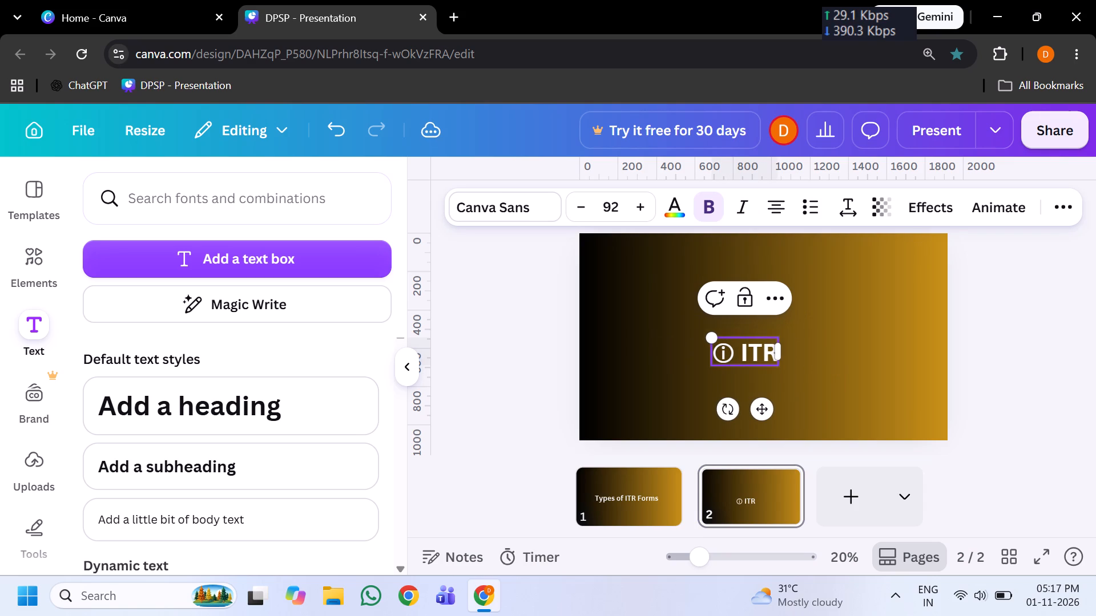
key(shift+space)
key(1)
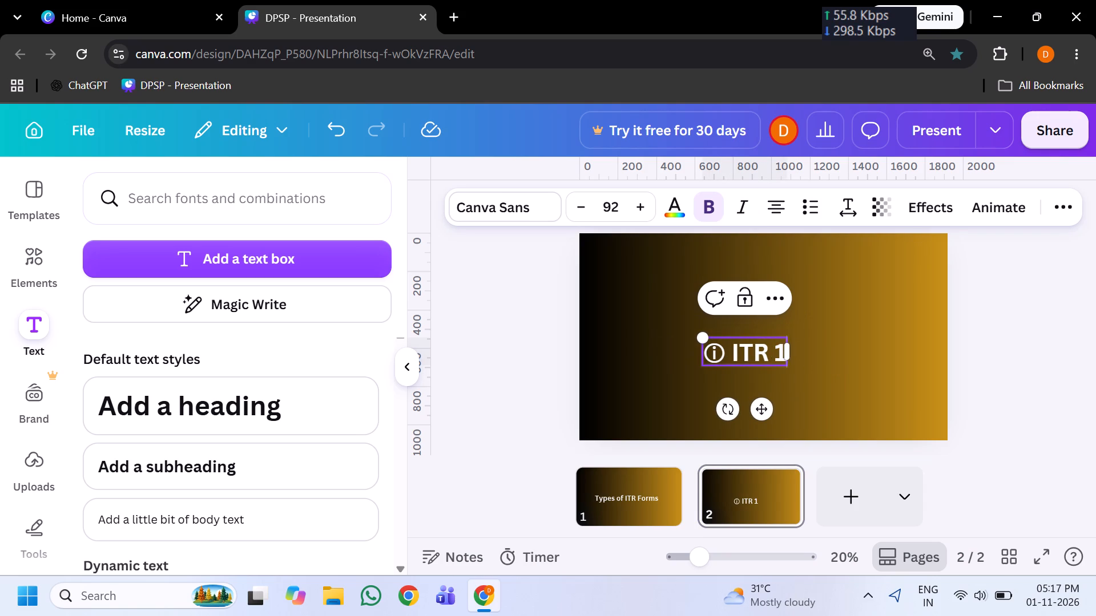
key(space)
text(or)
key(space)
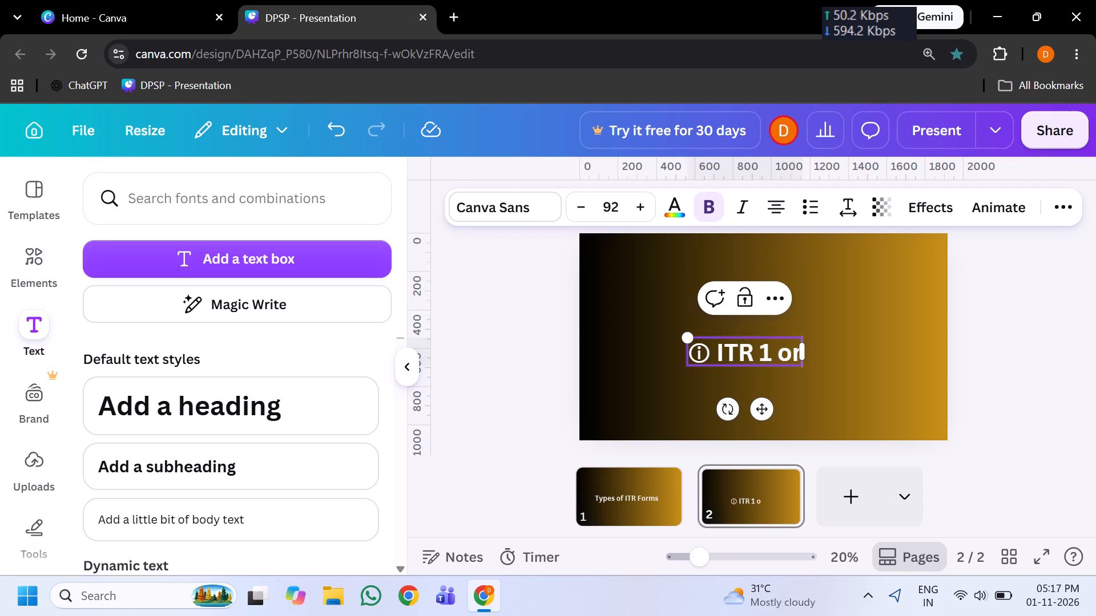
text(SAHAJ)
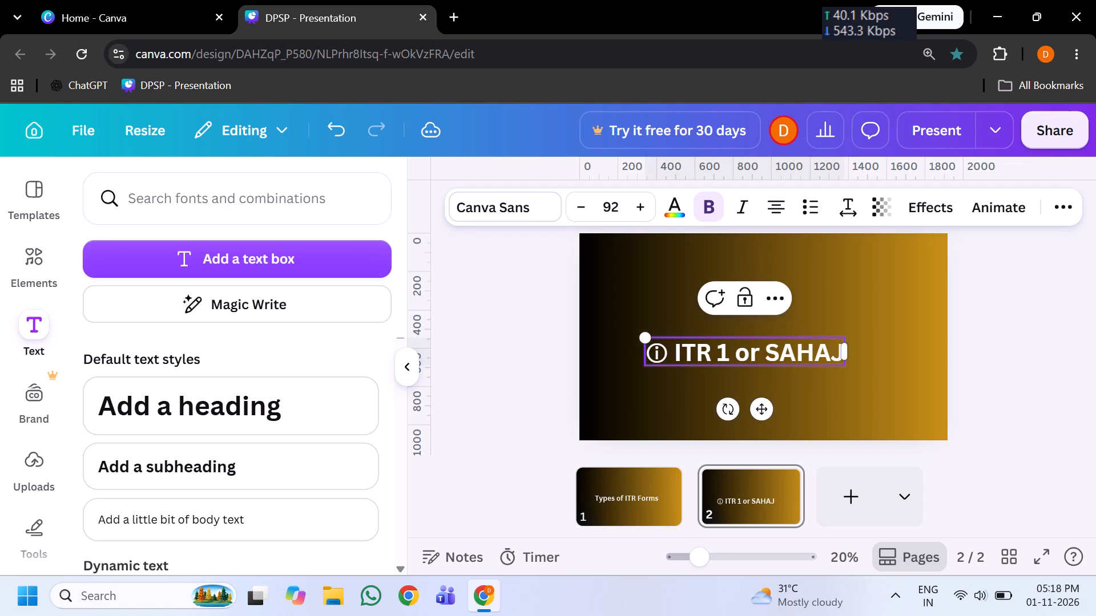
Add a third gradient page and place a heading text box slightly above its middle.
drag(841, 500, 845, 495)
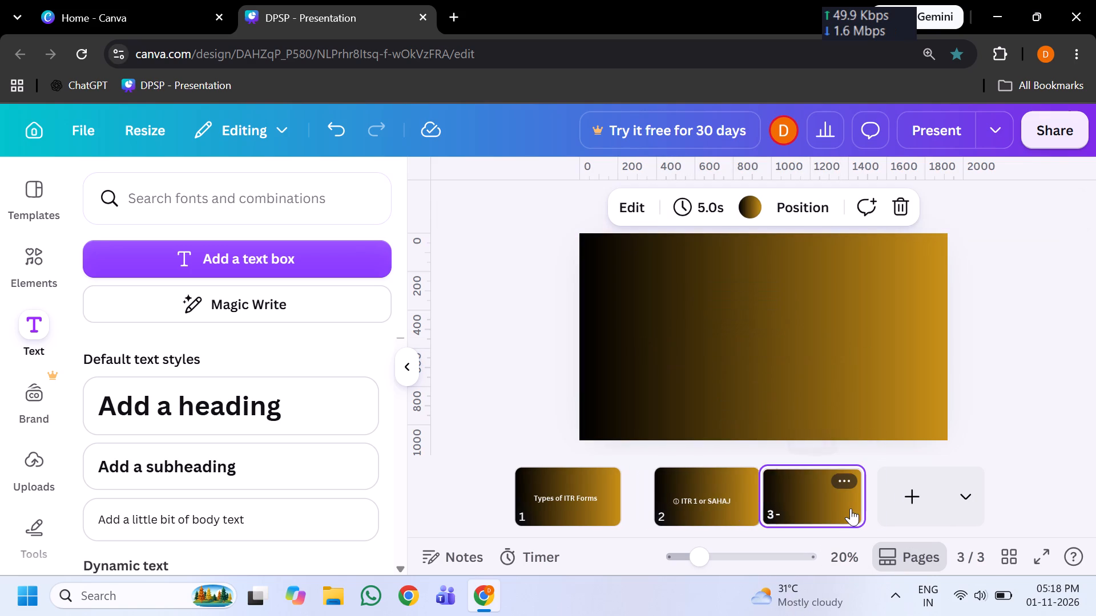
drag(167, 384, 174, 392)
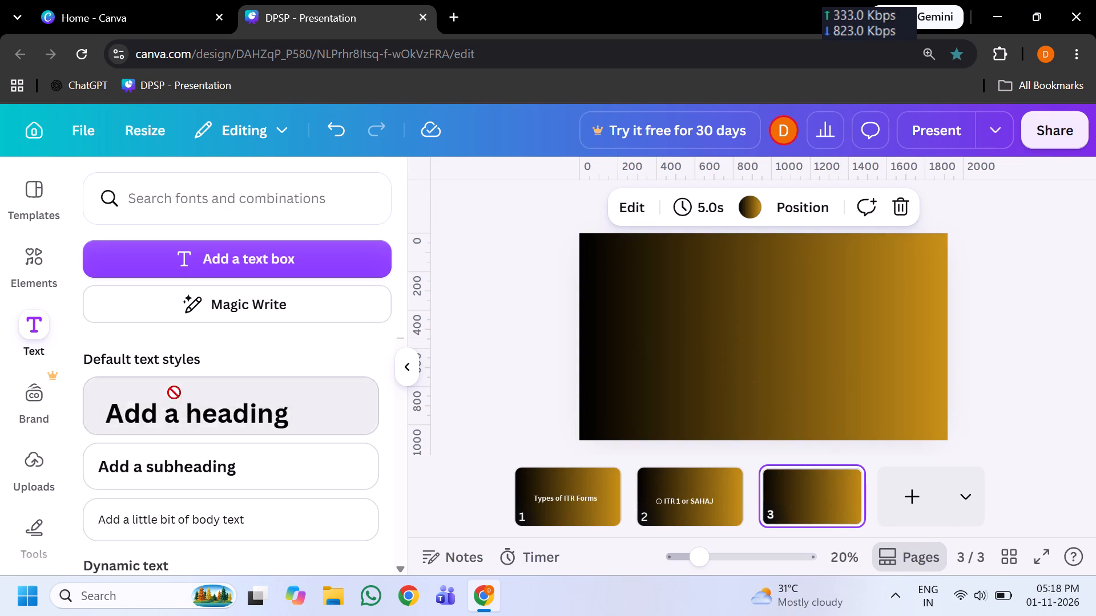
drag(174, 392, 779, 313)
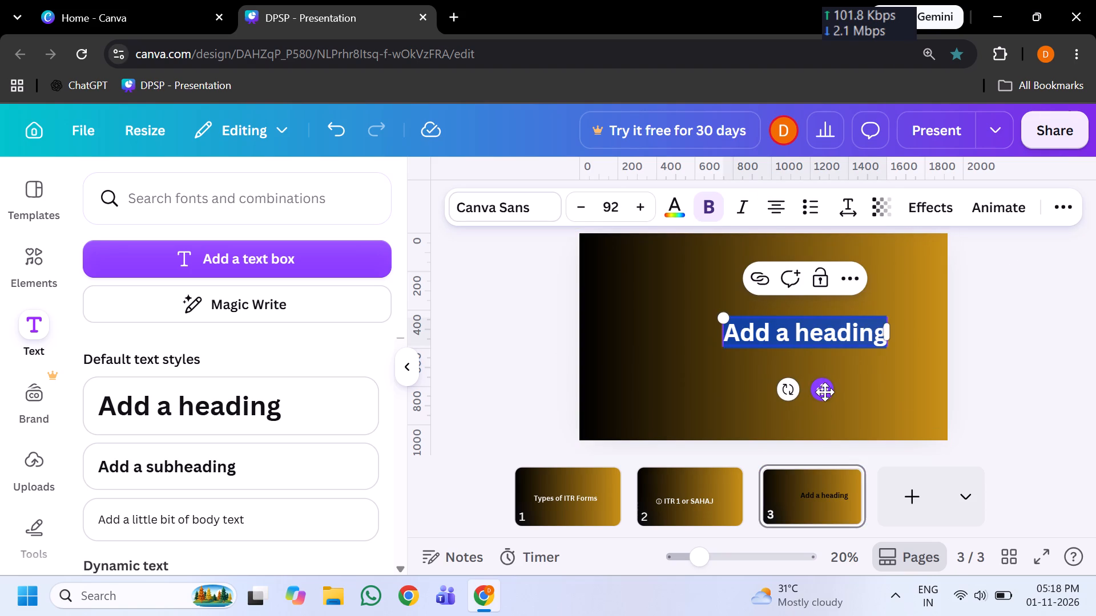
drag(825, 392, 775, 390)
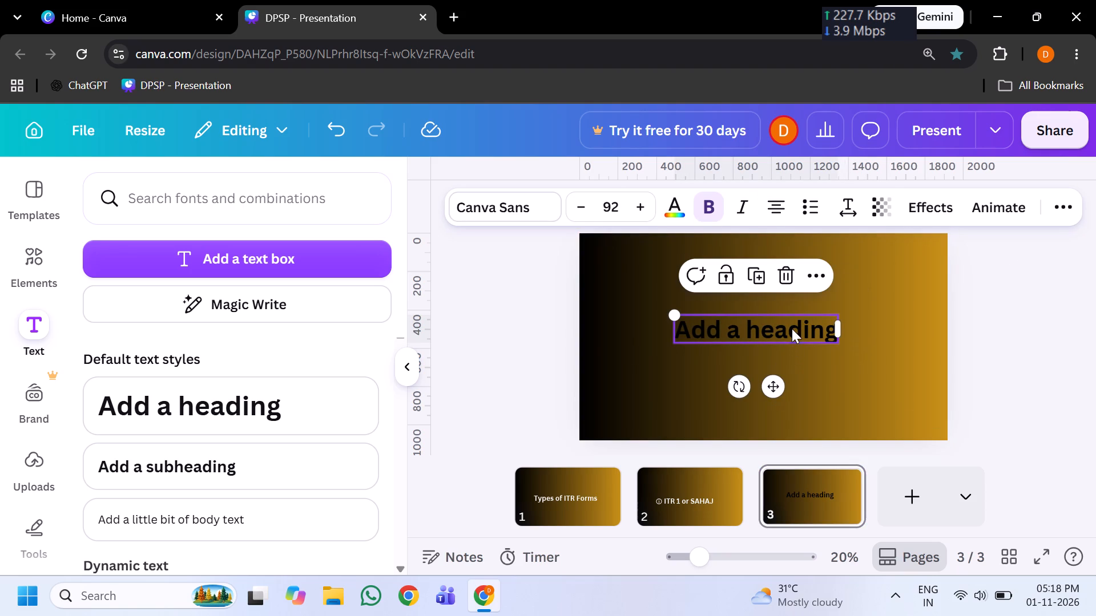
Replace the placeholder text of the page 3 heading with "ITR".
double_click(792, 329)
click(796, 335)
double_click(794, 333)
click(797, 374)
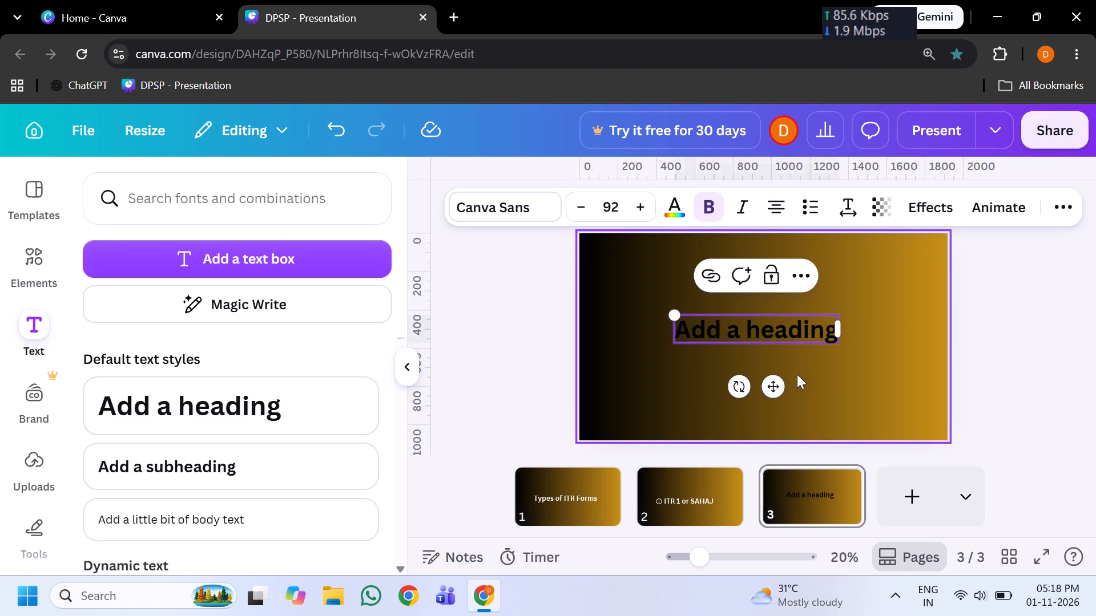
click(805, 317)
click(805, 329)
click(809, 329)
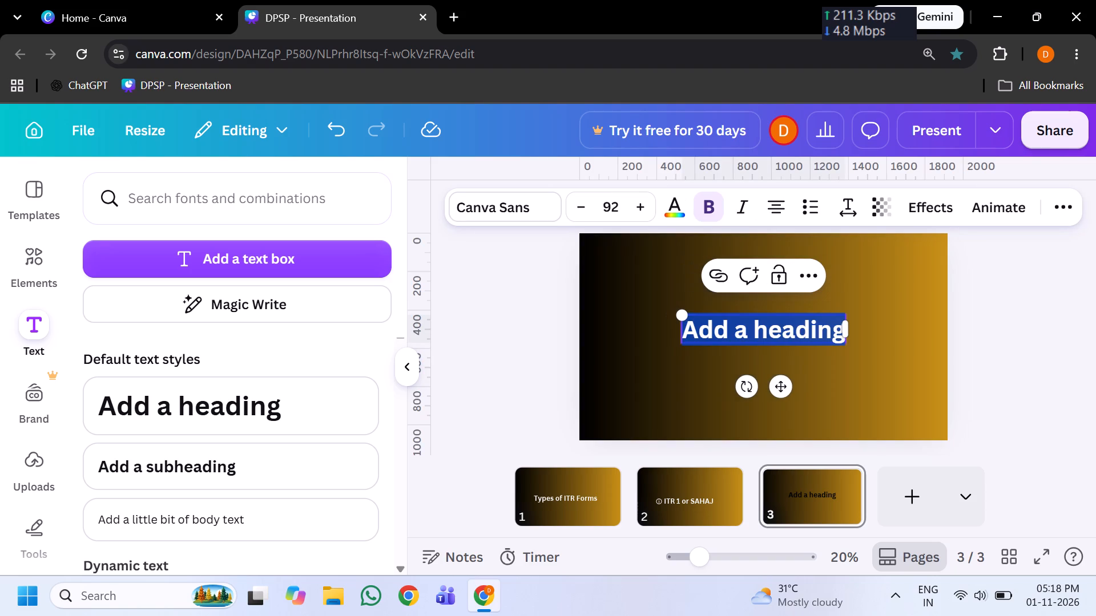
key(shift+i)
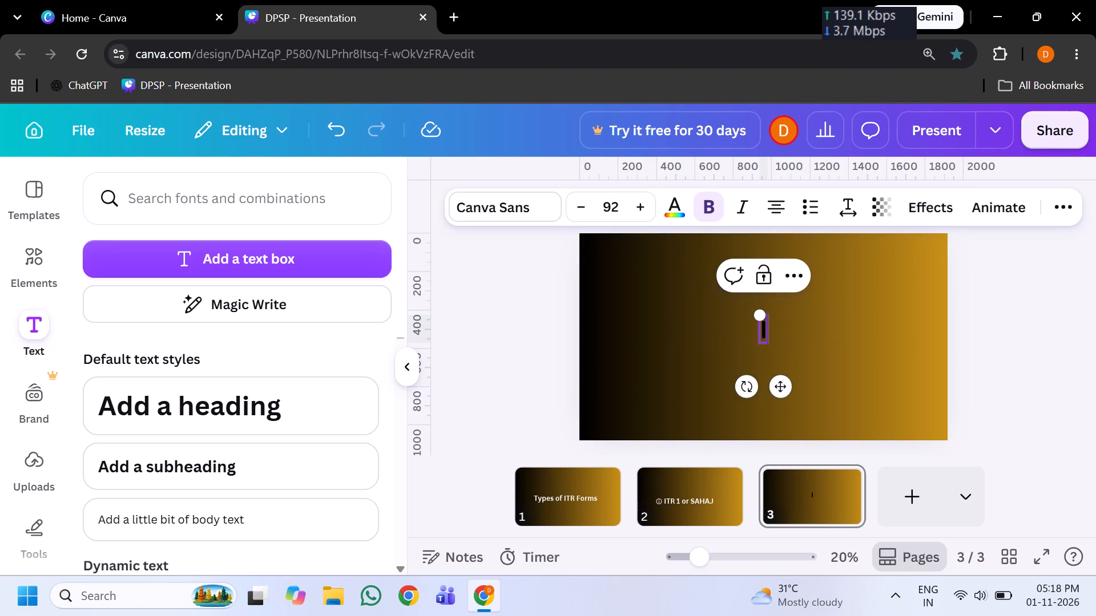
text(TR)
key(space)
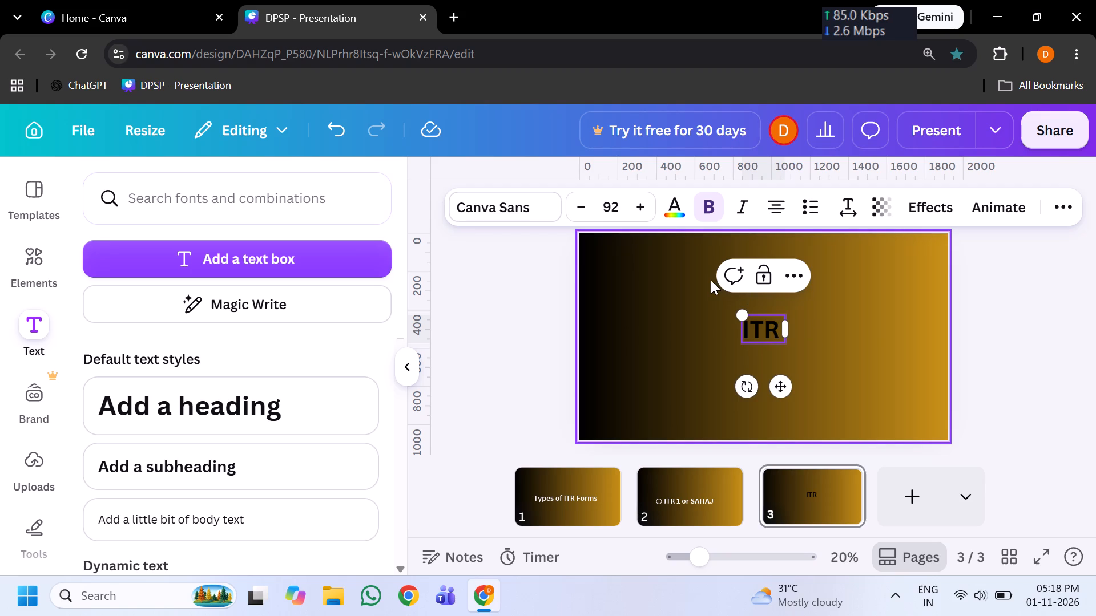
Change the text colour of the "ITR" heading on page 3 to white.
click(675, 202)
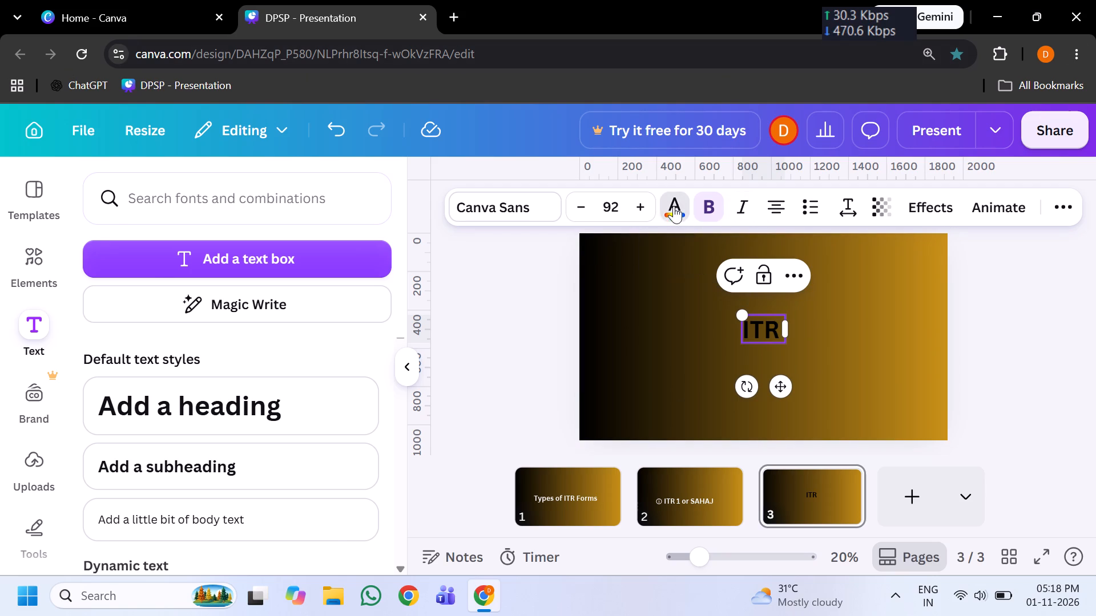
click(174, 330)
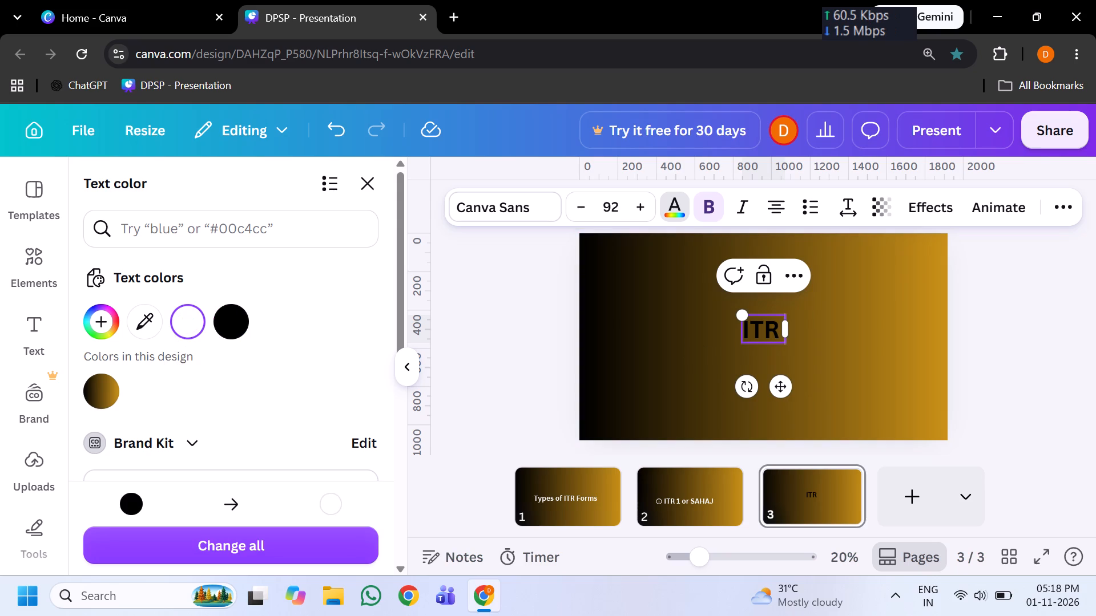
drag(777, 329, 738, 327)
click(188, 322)
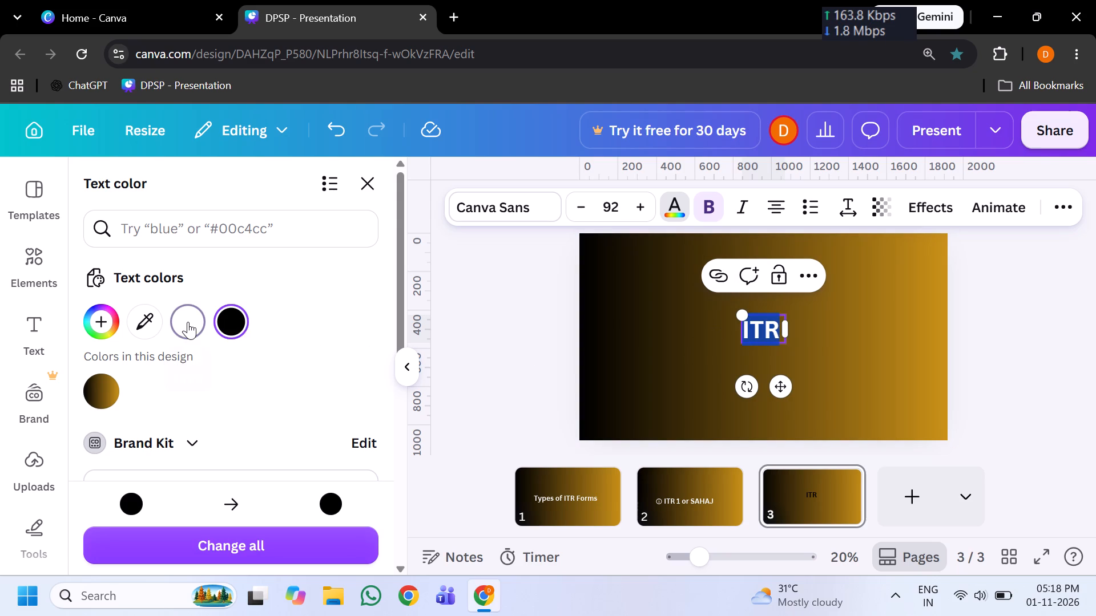
click(712, 338)
Scale the page 3 heading down slightly to size 84.5 and extend its text to "ITR 2".
click(775, 321)
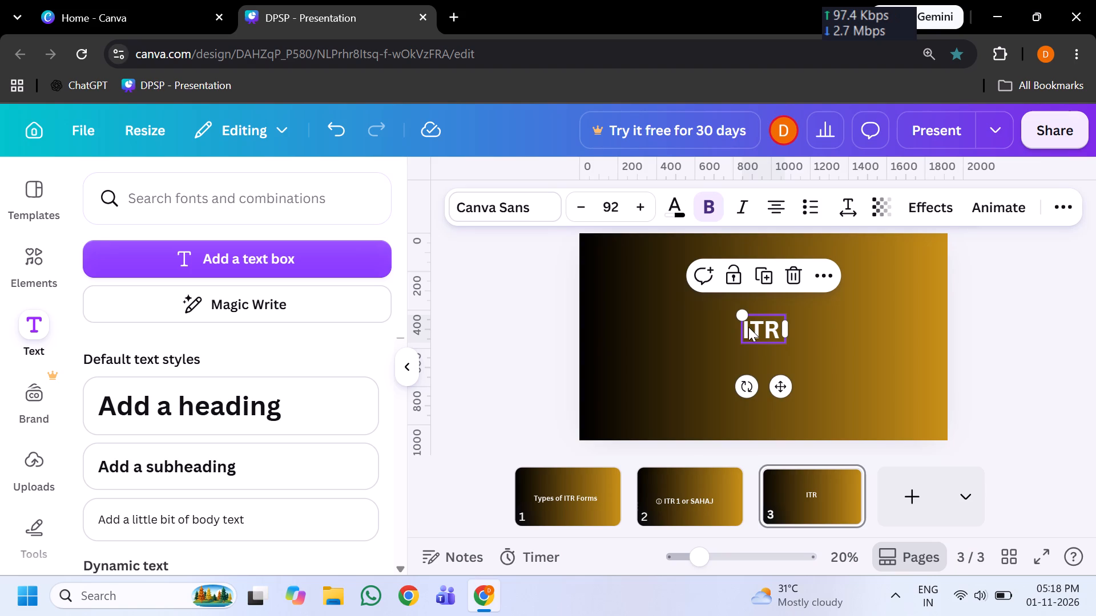
text(33)
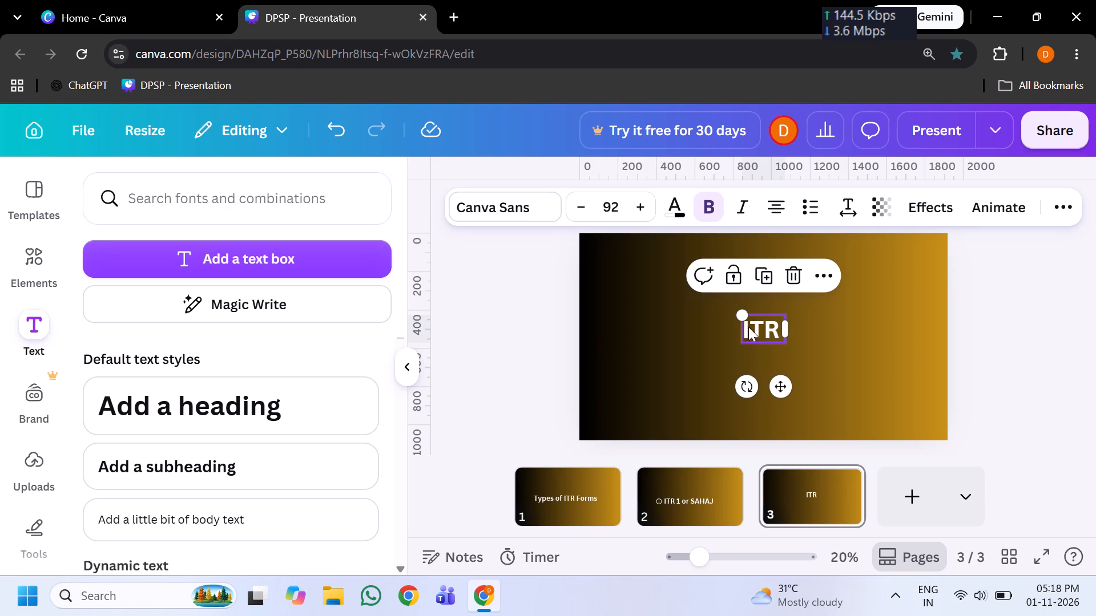
drag(793, 305, 791, 310)
click(771, 335)
click(771, 331)
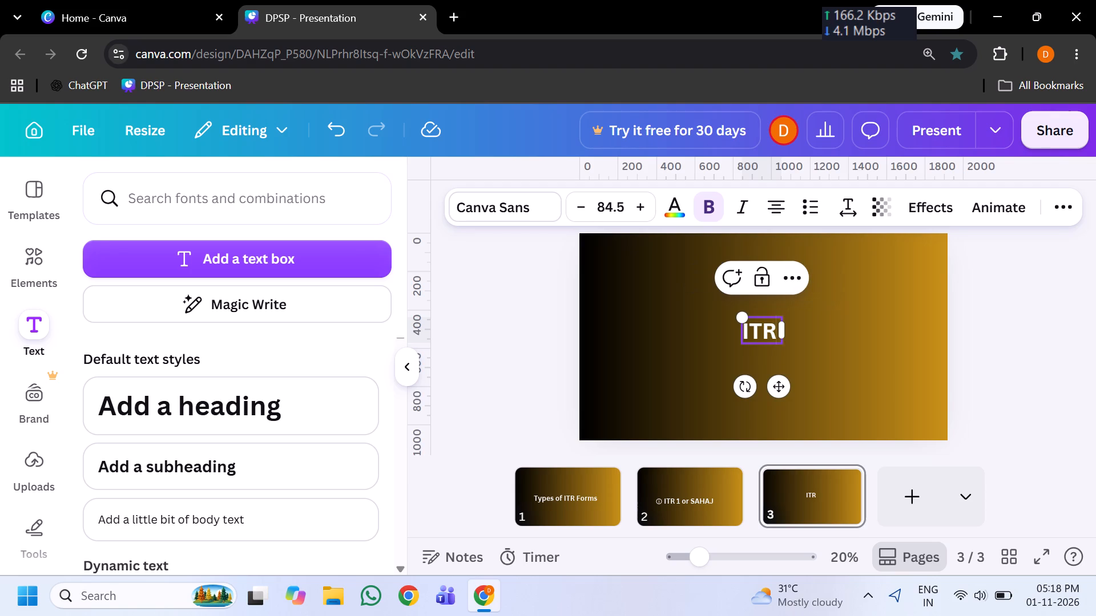
key(space)
key(2)
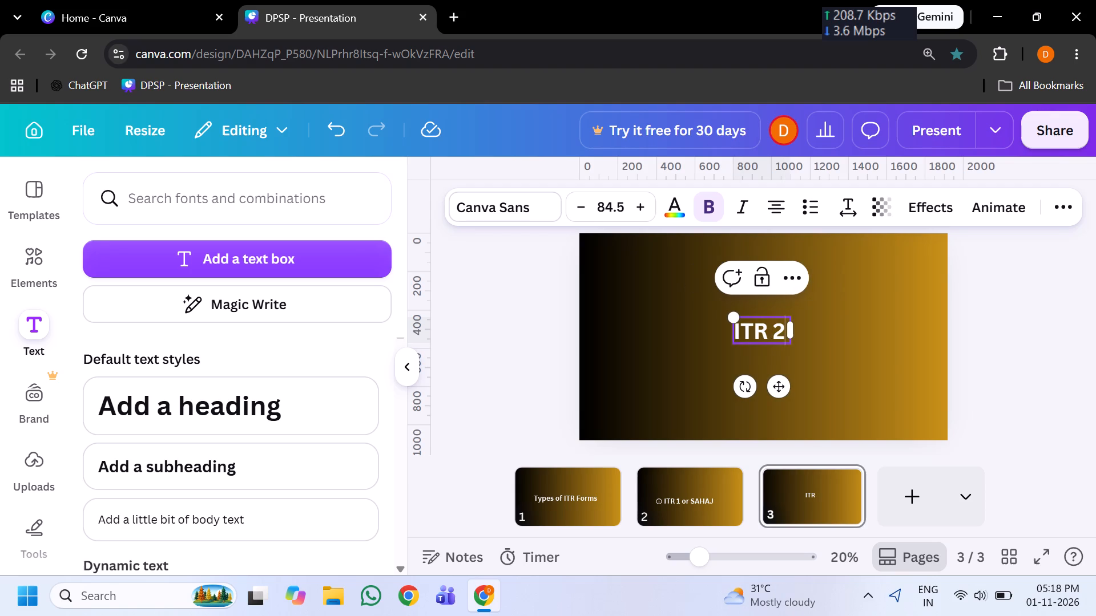
Add a fourth page with the same black-to-gold gradient background.
click(898, 501)
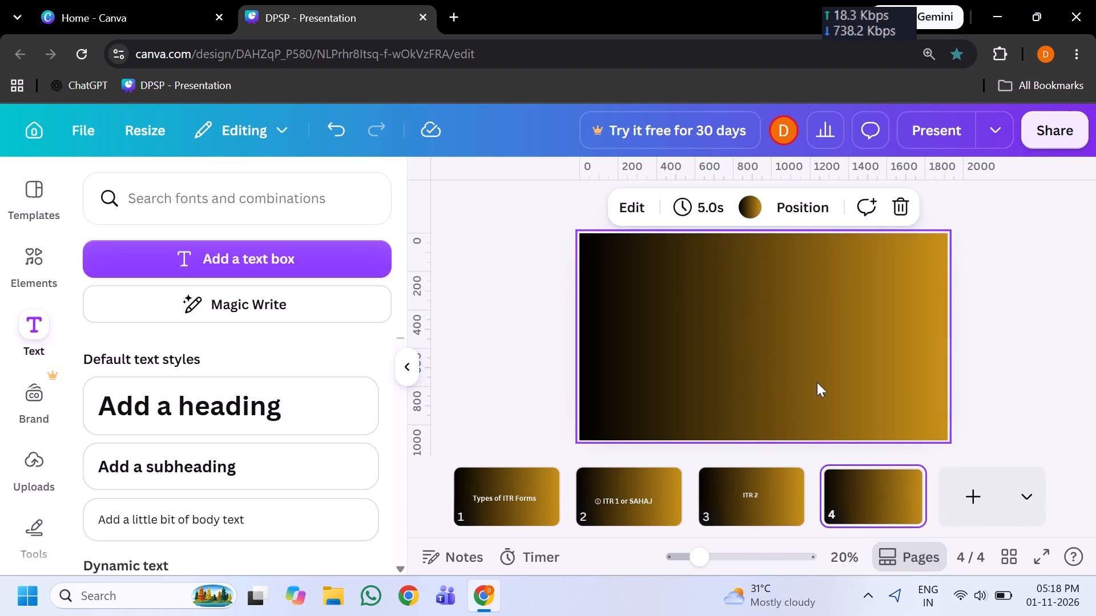
Prefix the page 3 heading with the numbering "(ii)" and a space so it reads "(ii) ITR 2".
click(753, 491)
click(741, 341)
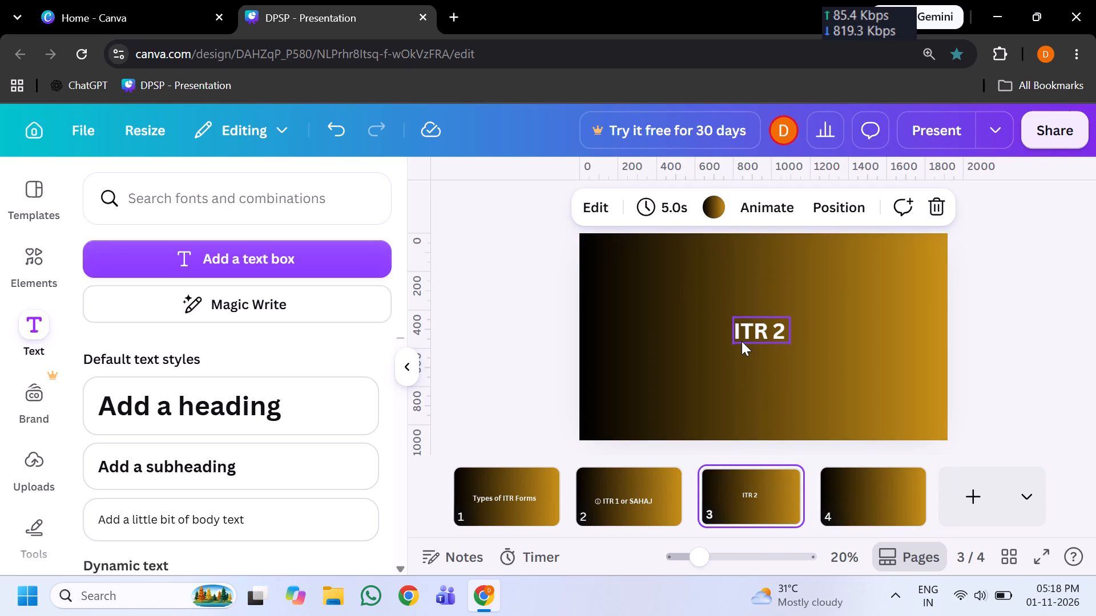
double_click(739, 329)
click(738, 328)
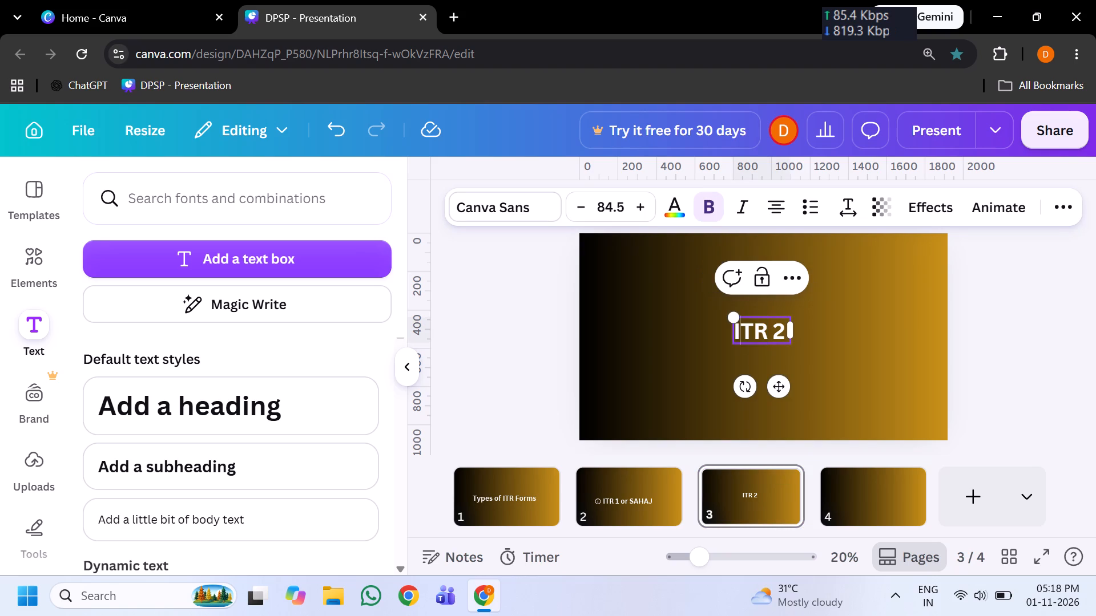
click(734, 329)
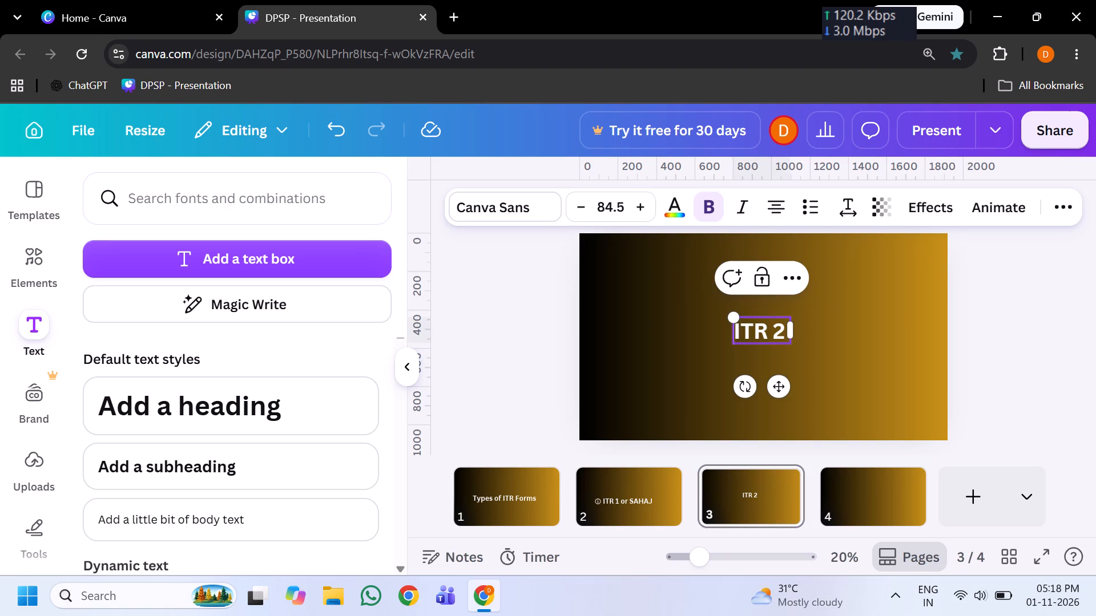
key(shift+parenleft)
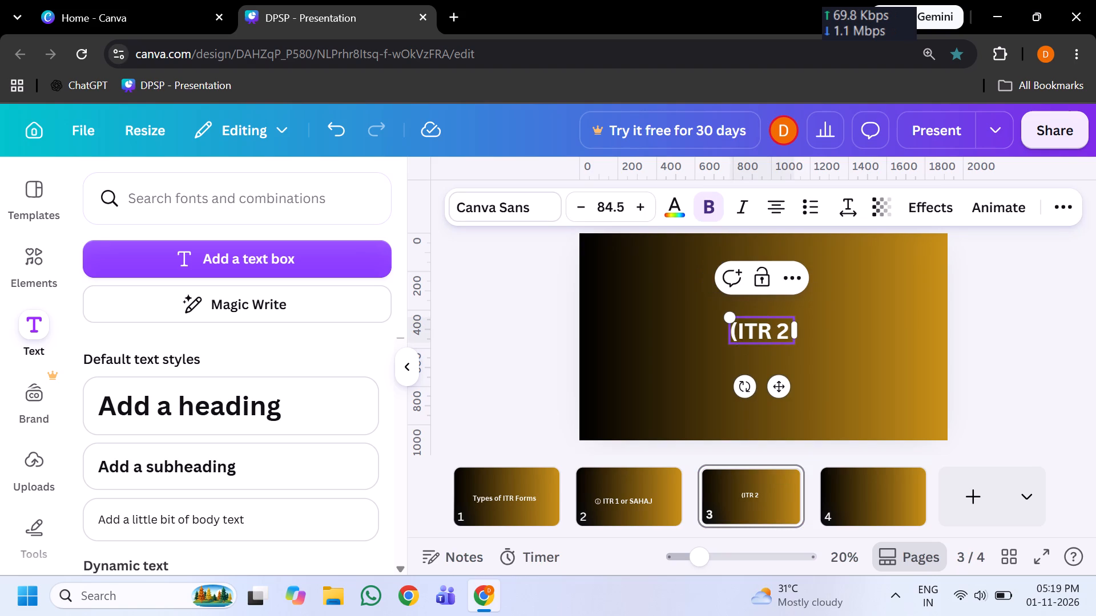
text(ii)
key(shift+parenright)
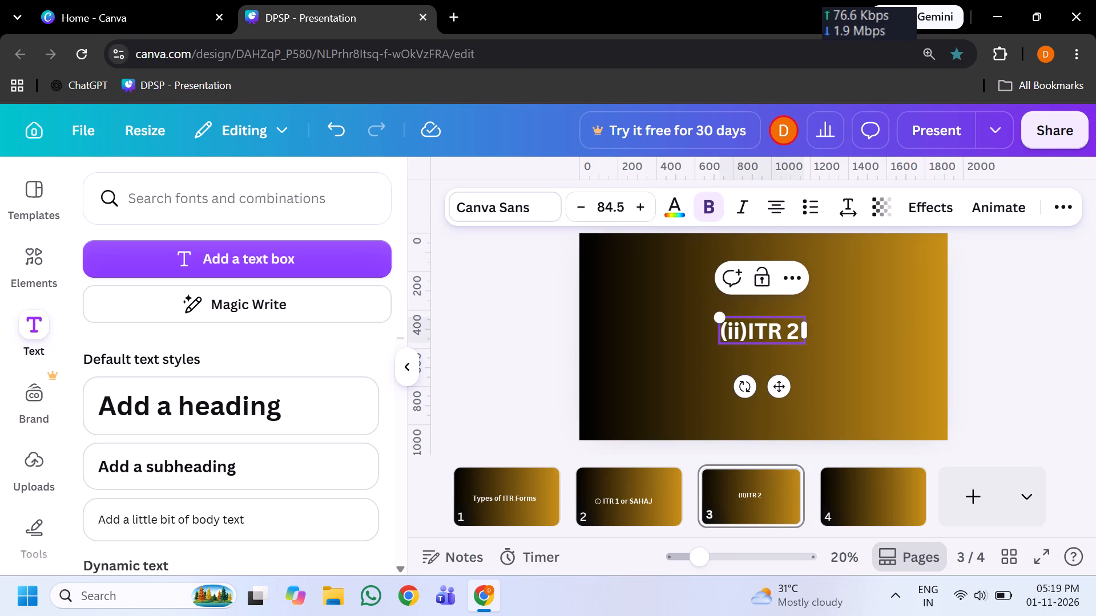
click(879, 415)
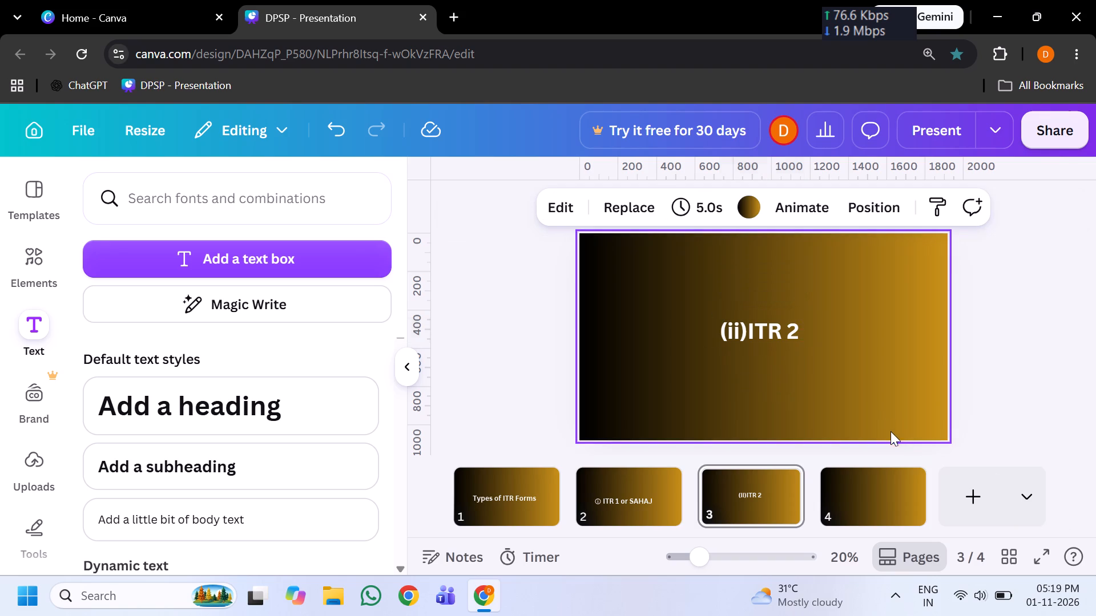
click(749, 324)
click(748, 326)
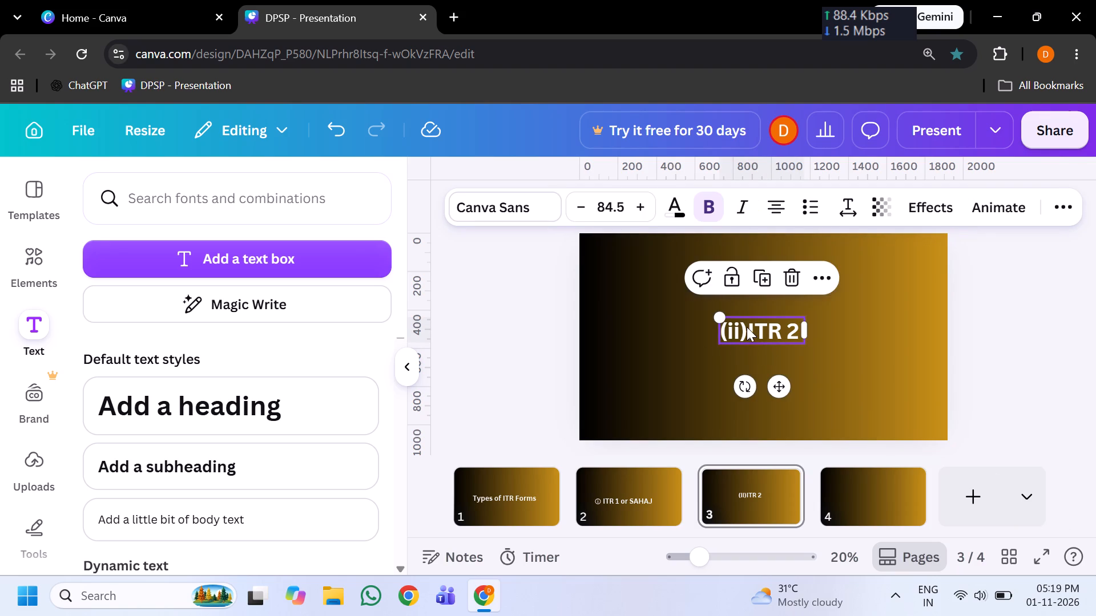
key(space)
drag(880, 412, 888, 407)
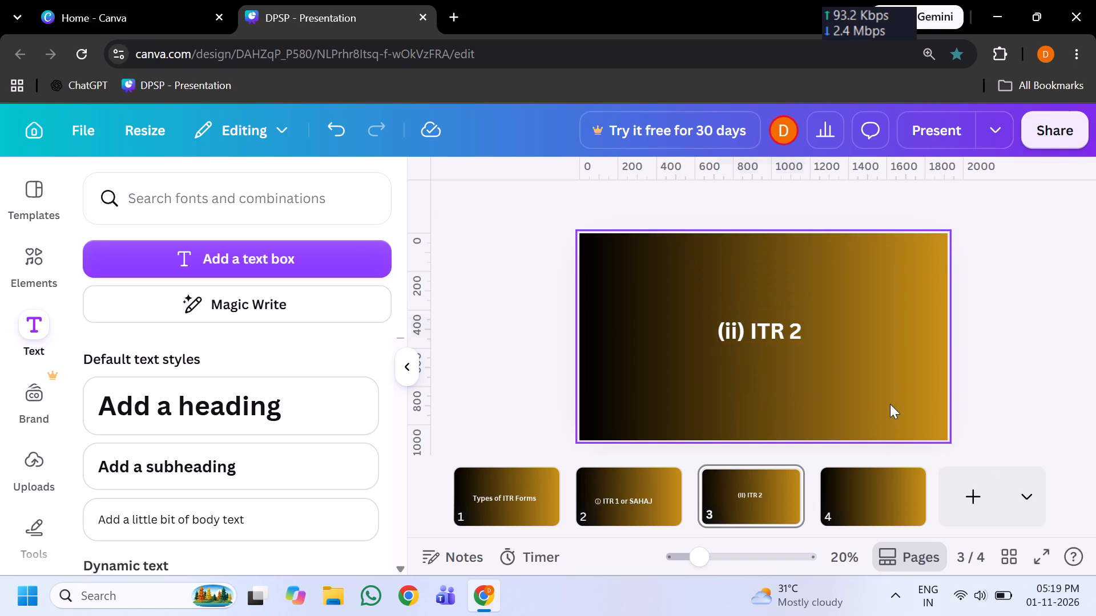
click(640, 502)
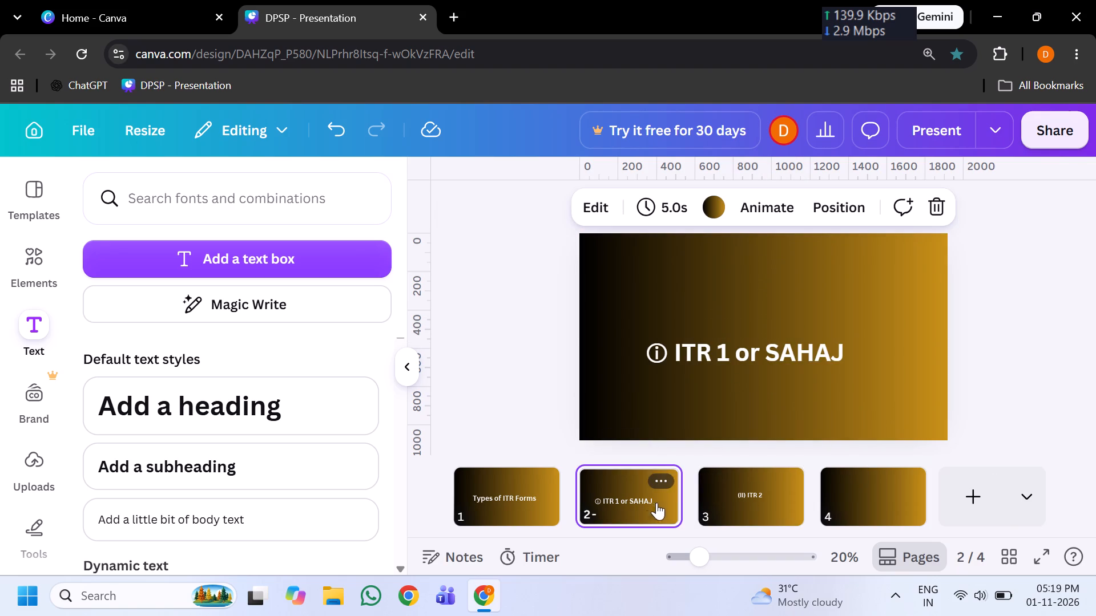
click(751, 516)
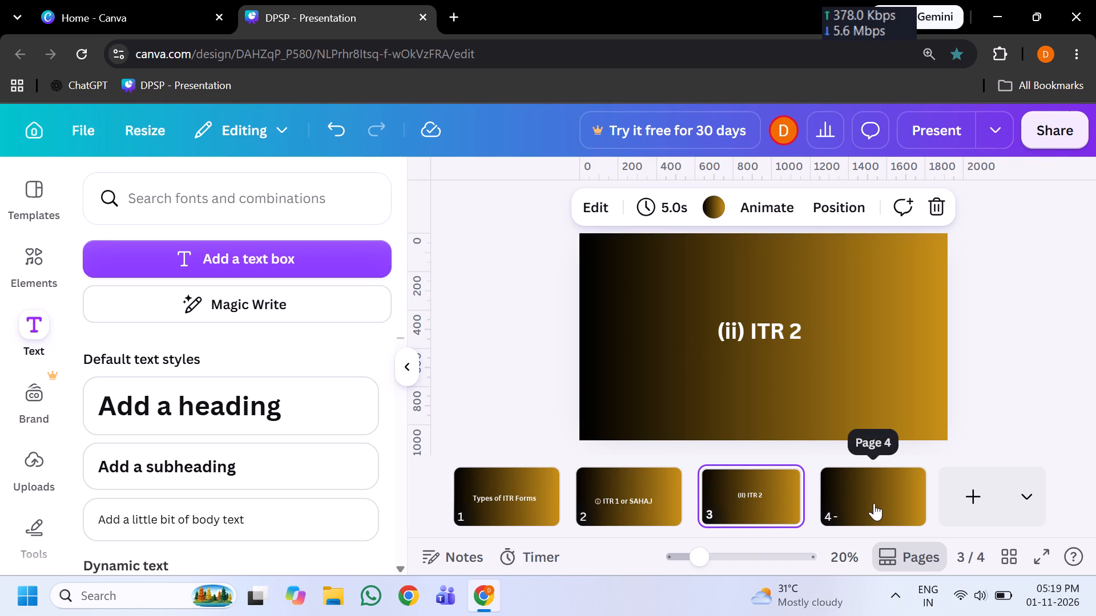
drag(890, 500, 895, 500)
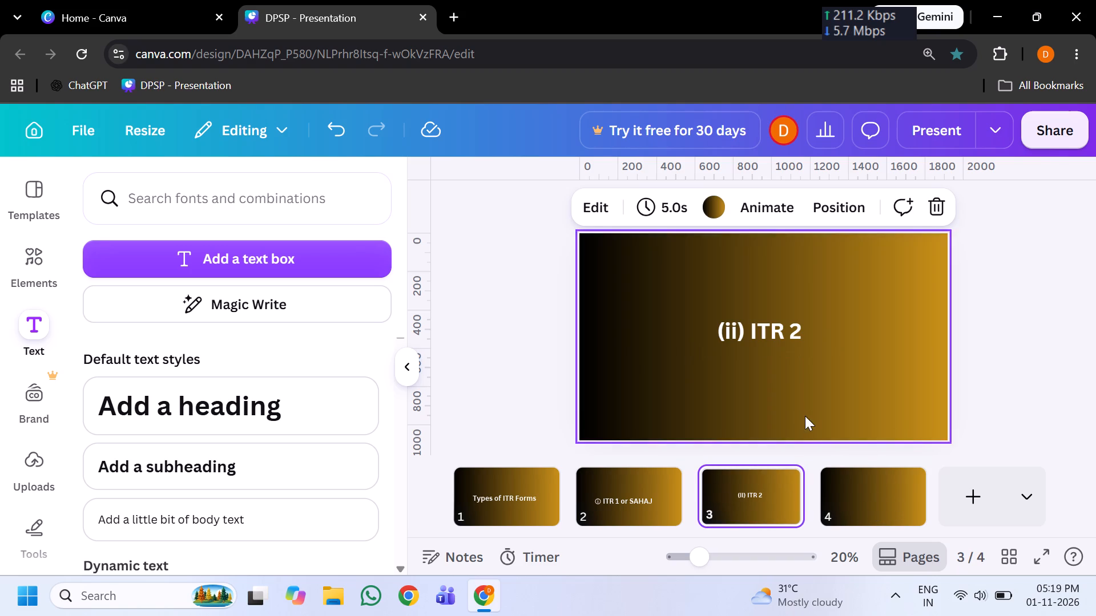
Add a heading near the middle of page 4 with the text "(III) ITR 3".
click(854, 509)
click(859, 506)
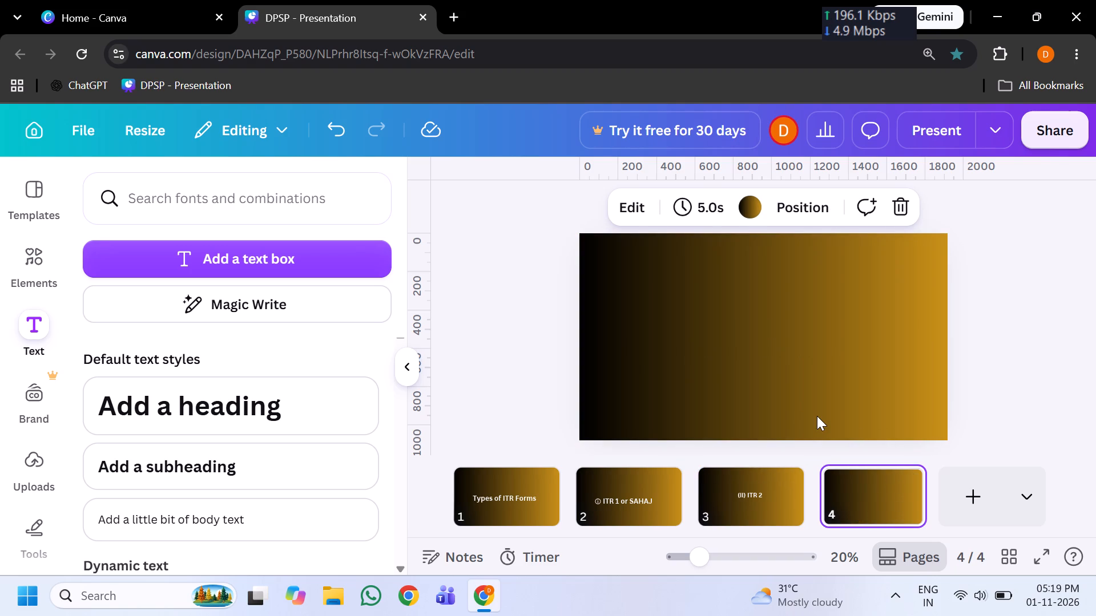
key(shift+parenleft)
key(shift+numbersign)
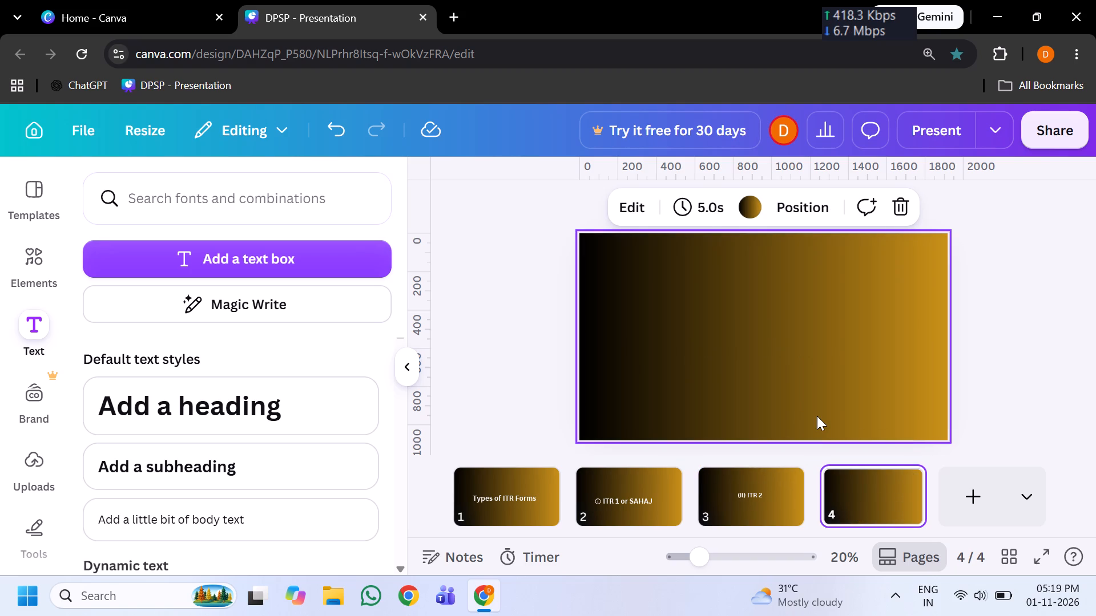
click(216, 385)
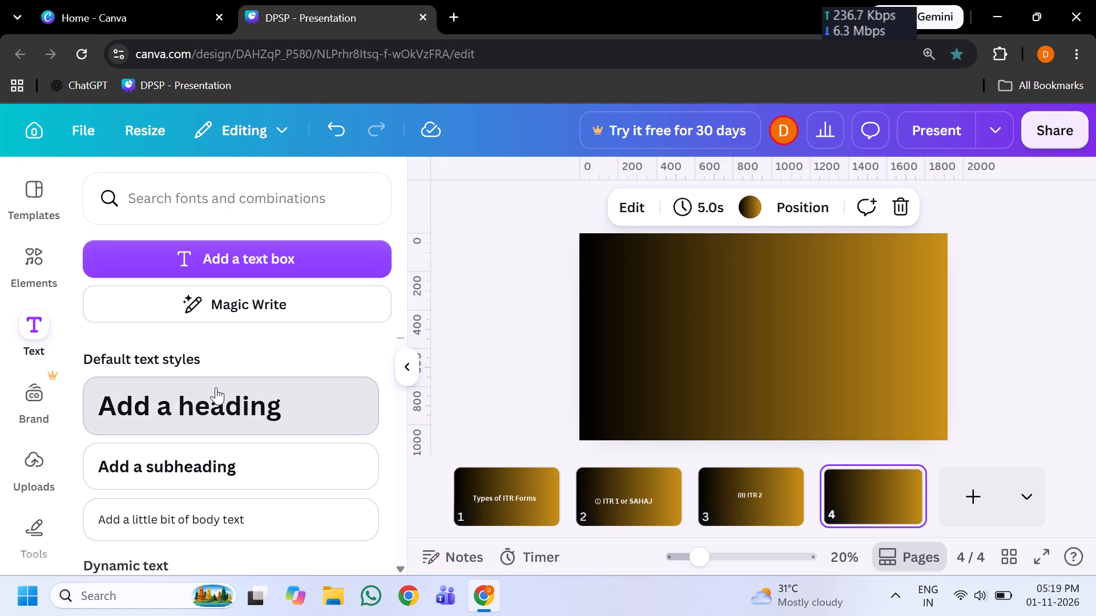
key(shift+parenleft)
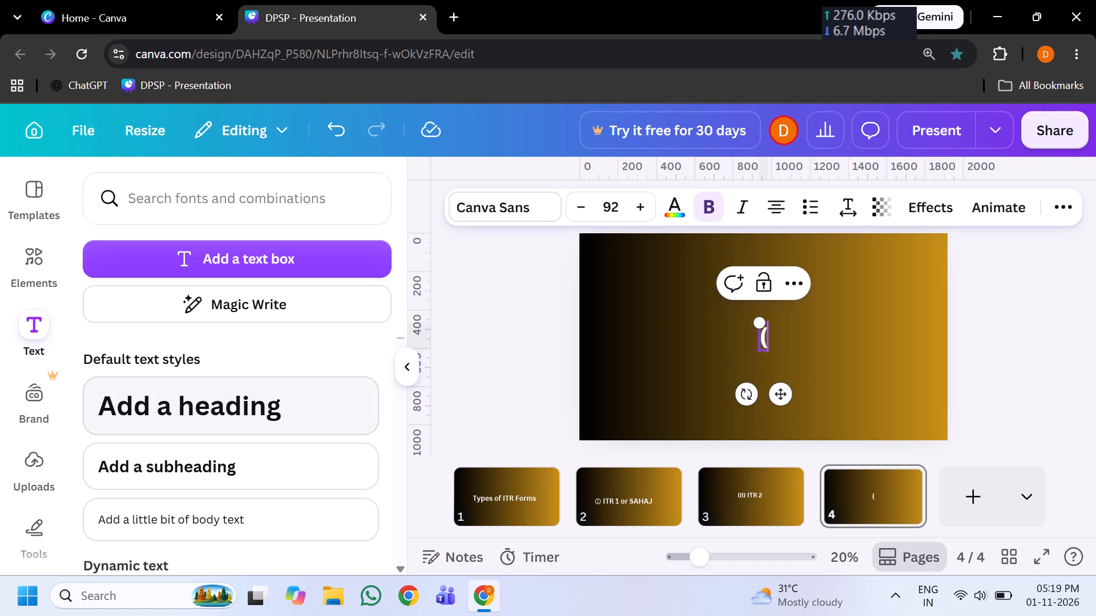
text(II)
text(I))
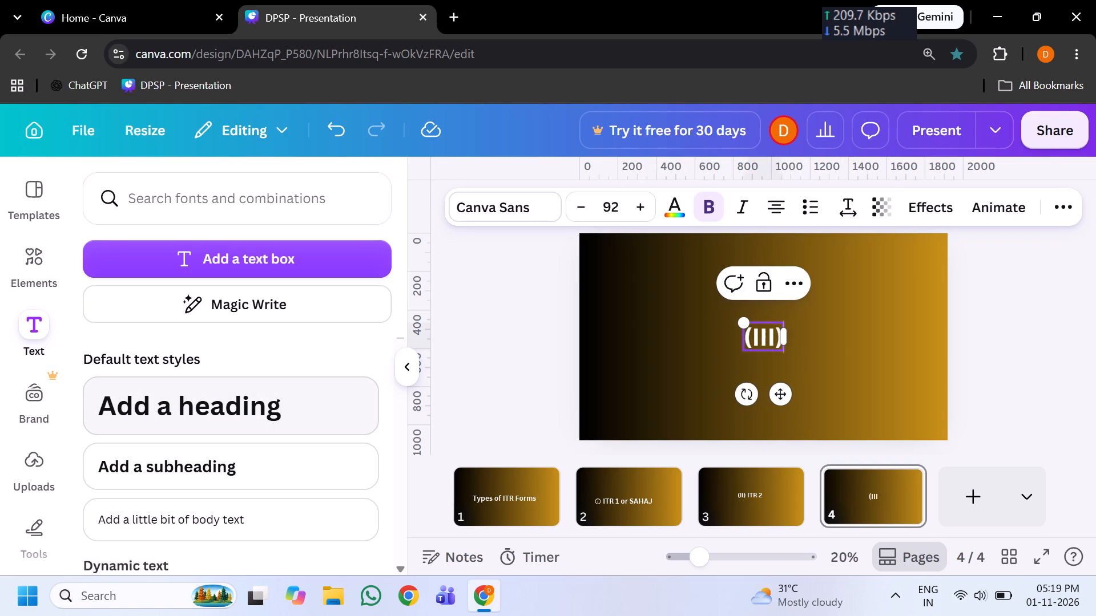
key(space)
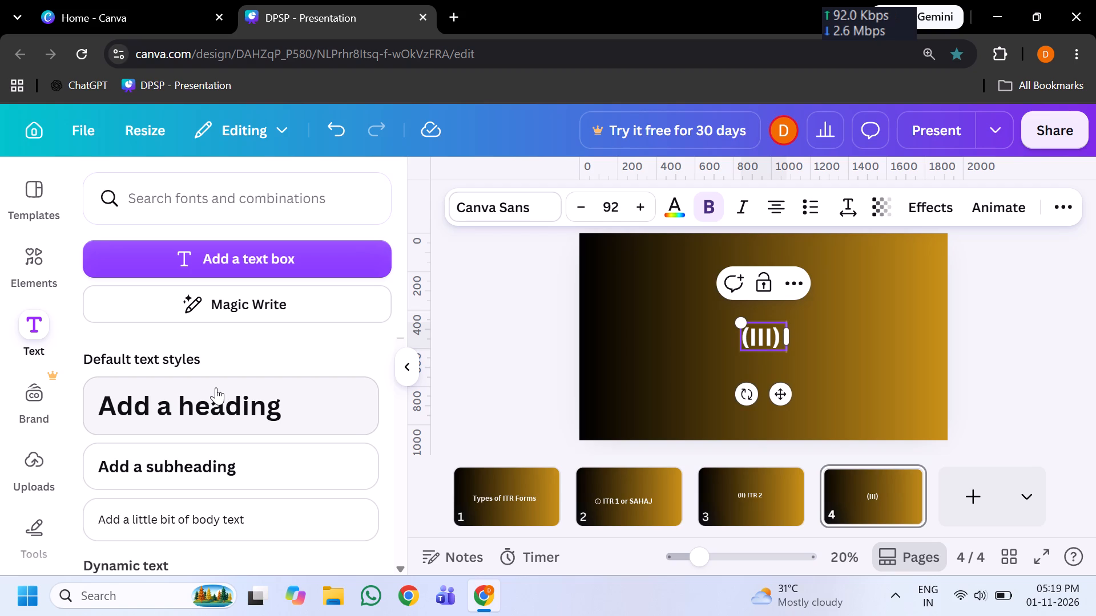
text(ITR)
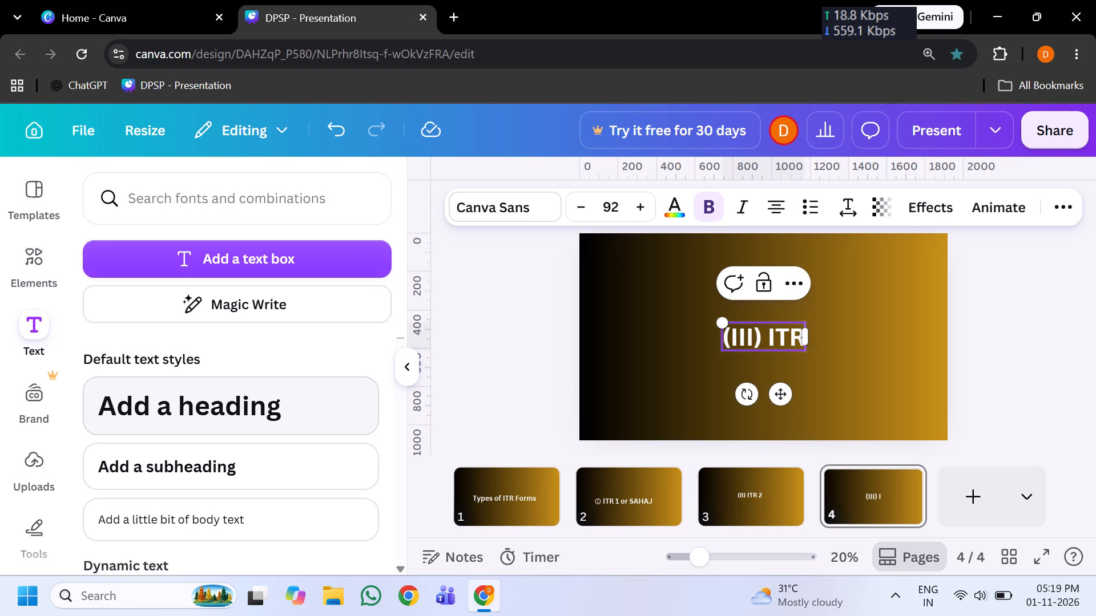
key(space)
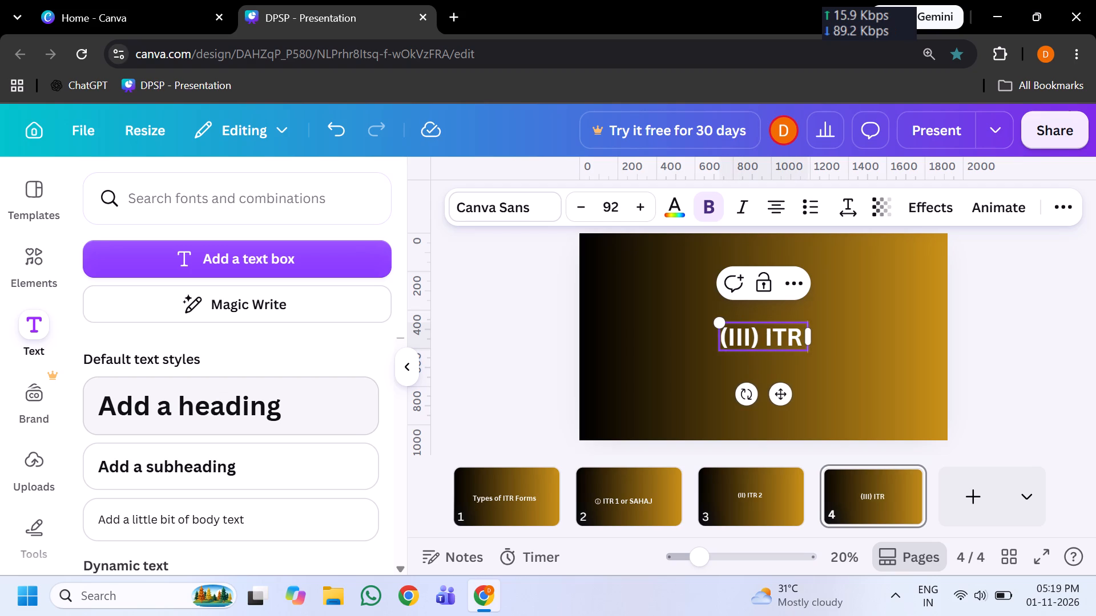
key(shift+numbersign)
key(BackSpace)
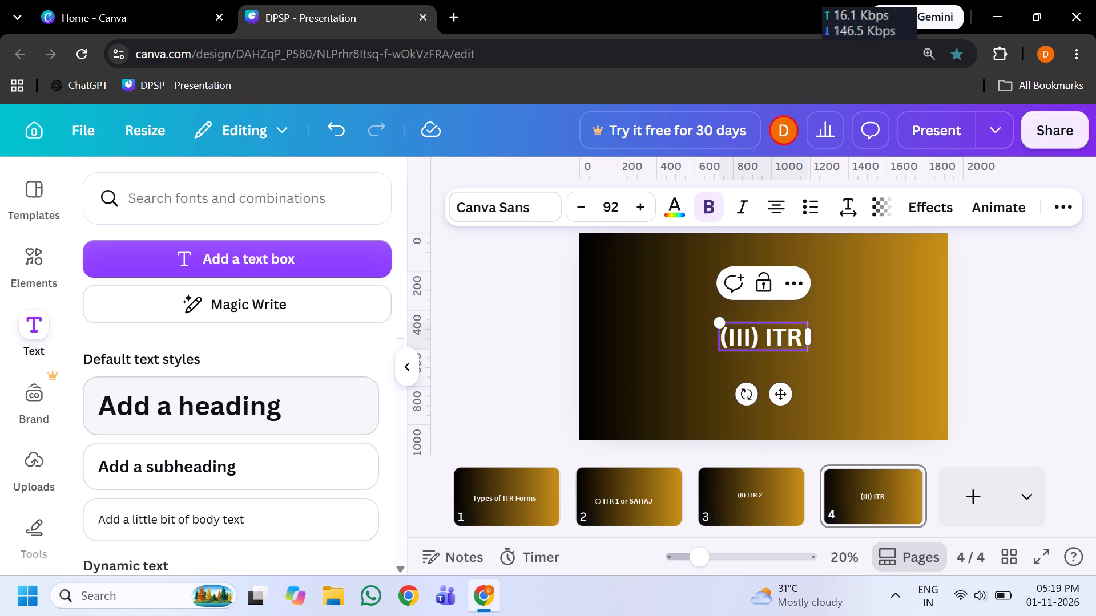
key(4)
key(BackSpace)
key(3)
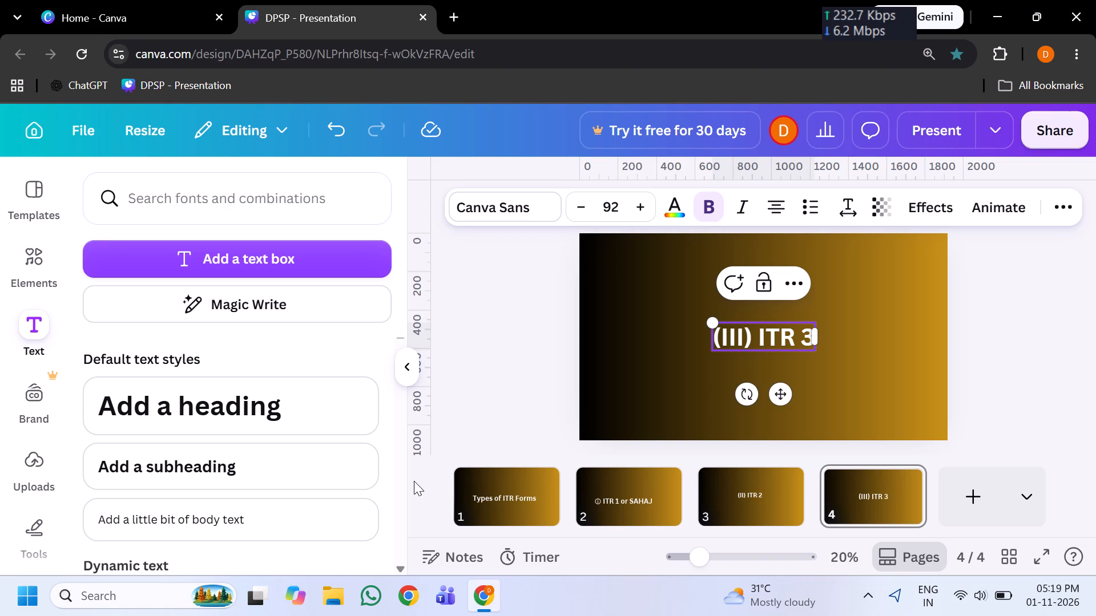
Add a fifth page with the same black-to-gold gradient and place a heading reading "ITR" below and slightly right of its centre.
click(973, 506)
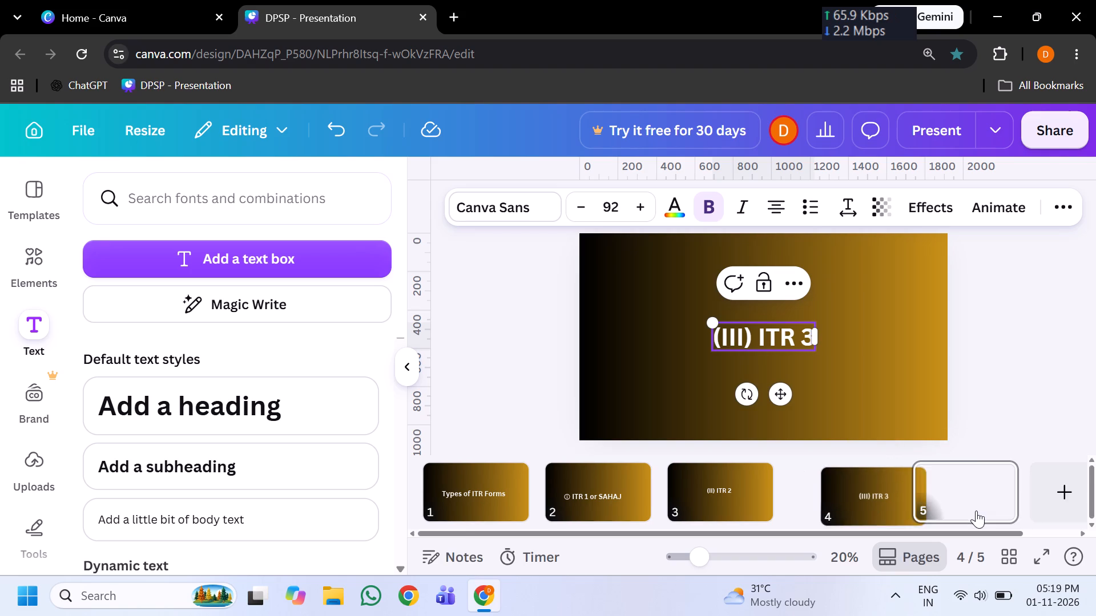
drag(235, 398, 840, 373)
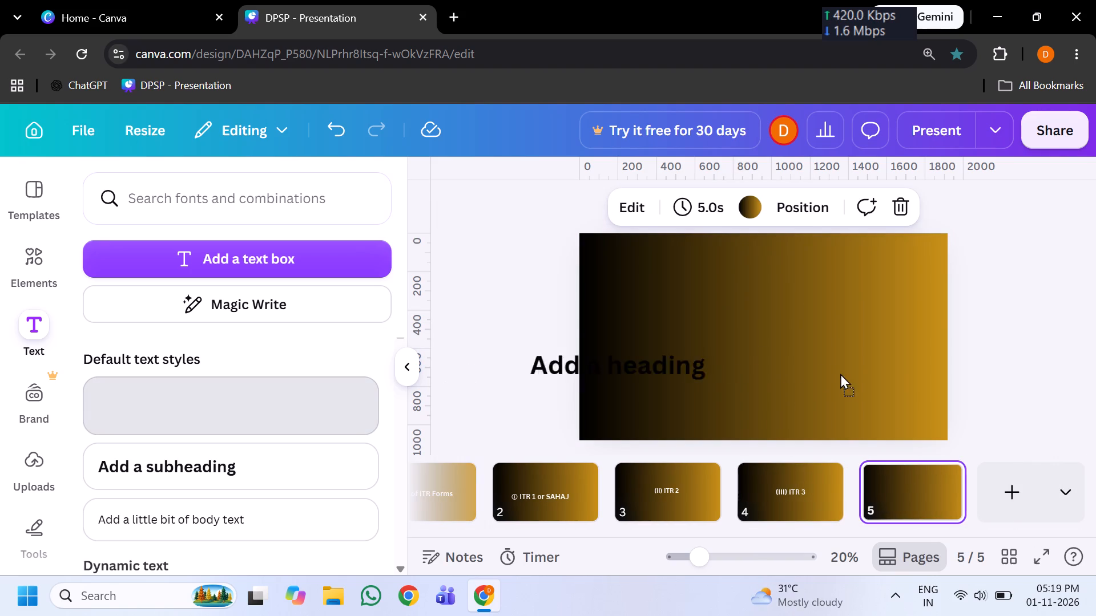
drag(840, 373, 838, 372)
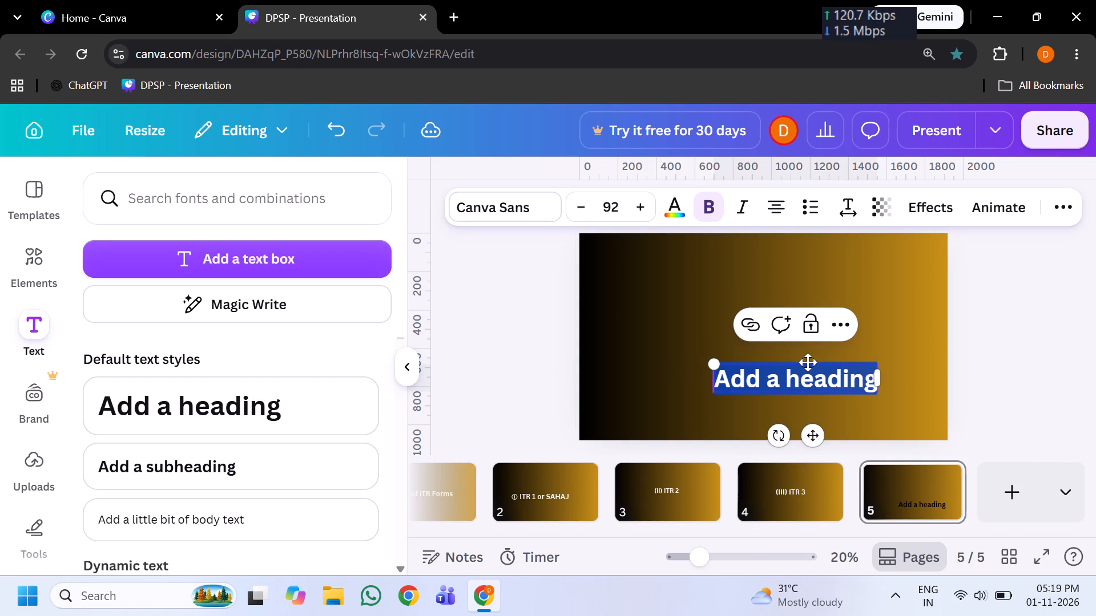
text(ITR)
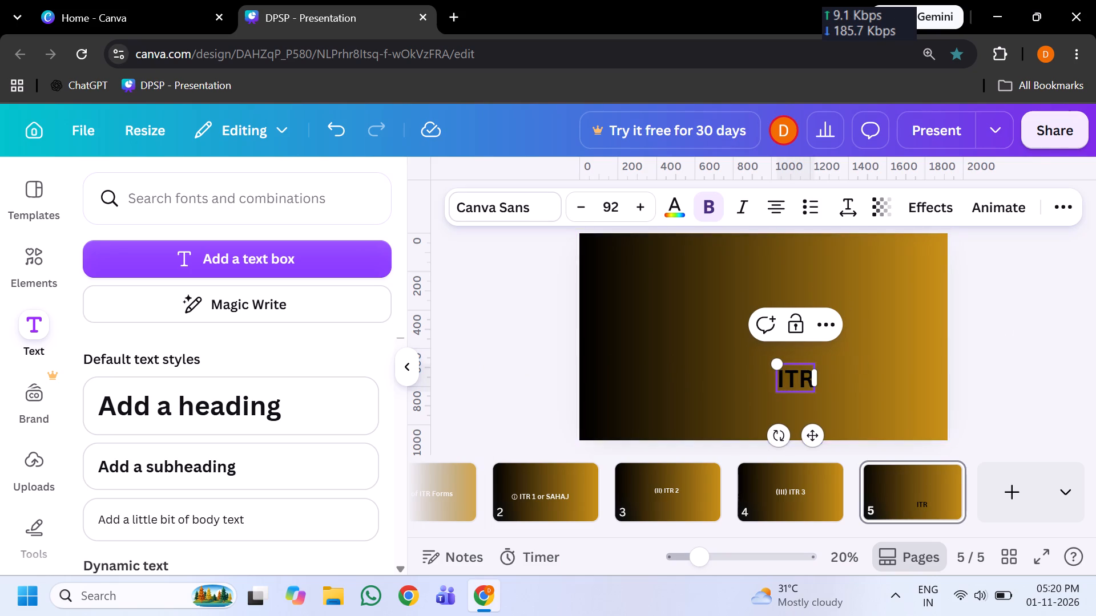
scroll(662, 364, down, 4)
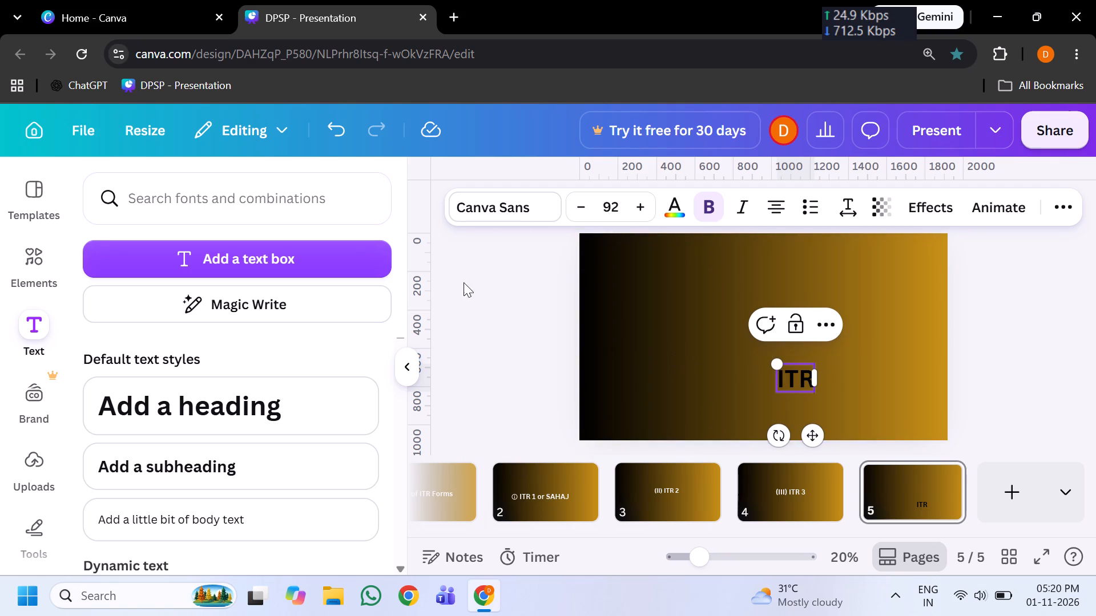
Close the browser window containing the presentation.
click(1078, 25)
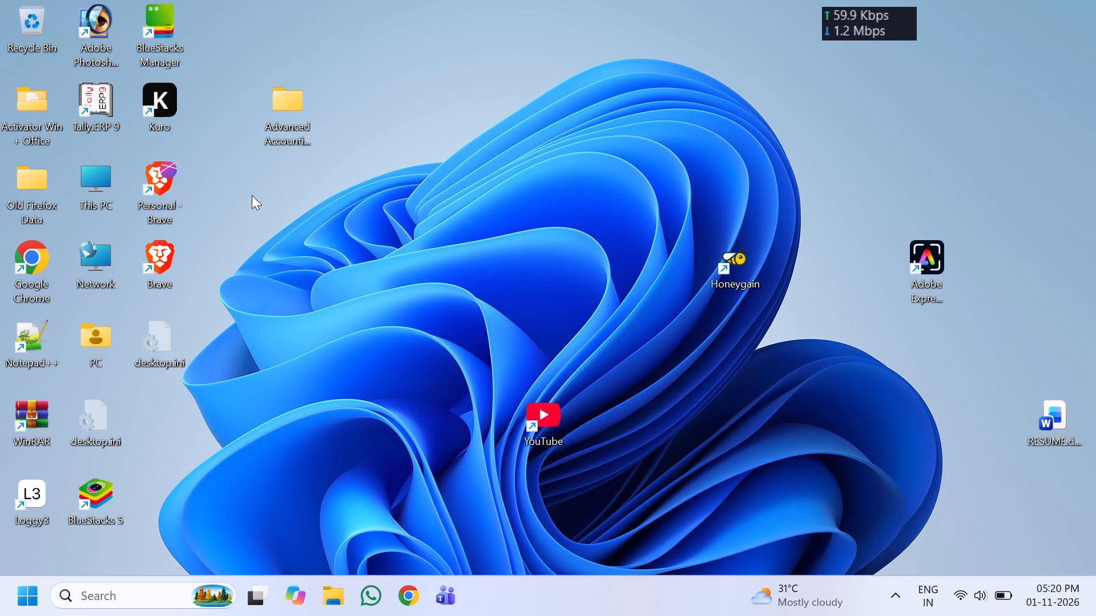
Launch Kuro from the desktop and show the hidden system tray icons.
click(165, 104)
double_click(168, 104)
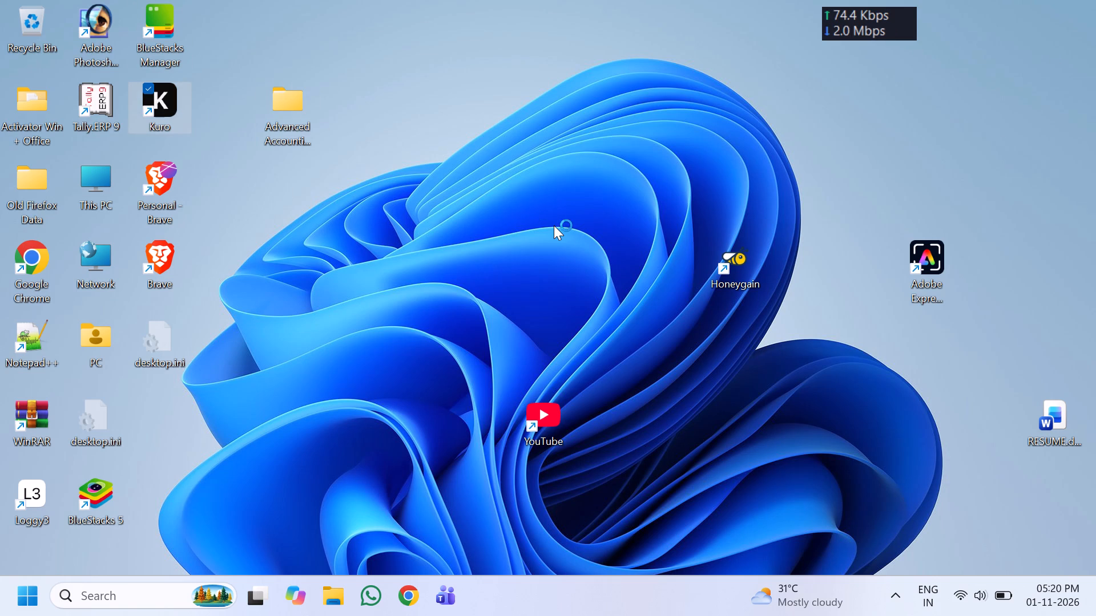
click(896, 594)
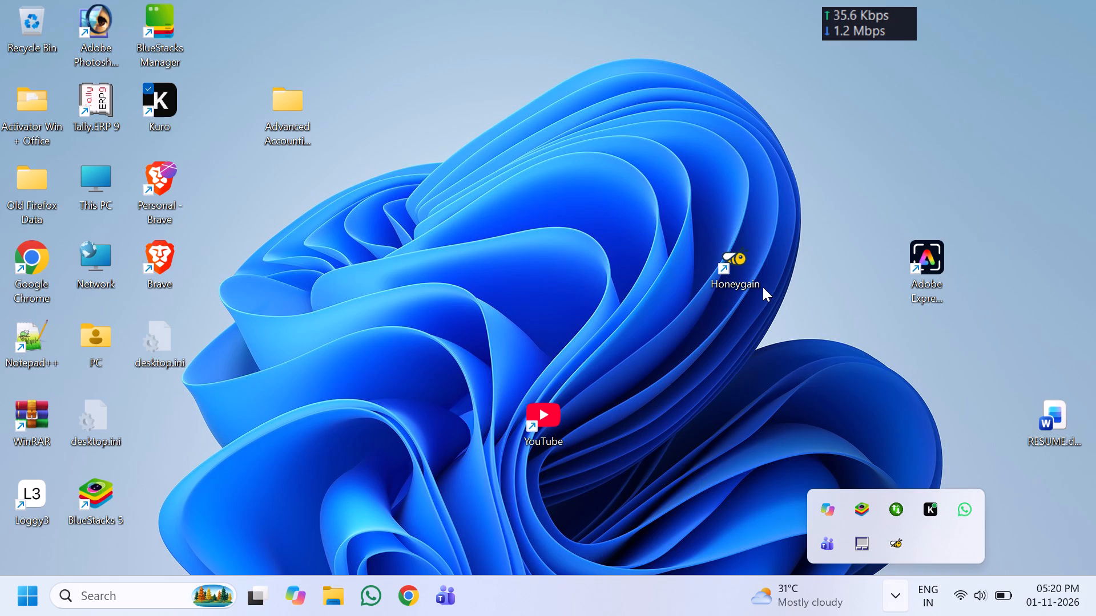
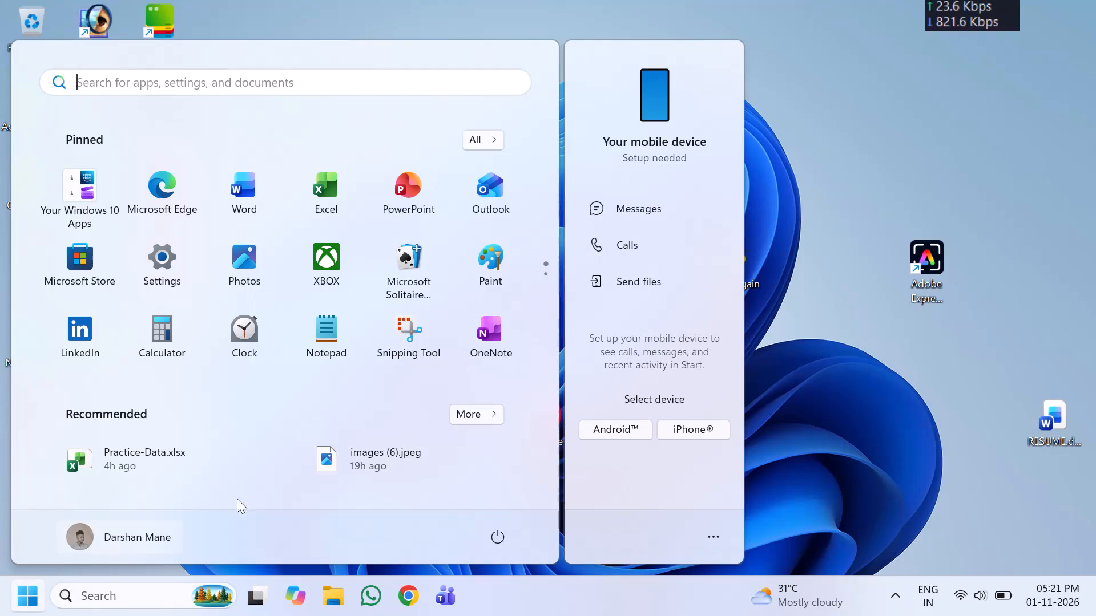
Open the computer's power options to reach the shut-down choice.
click(490, 531)
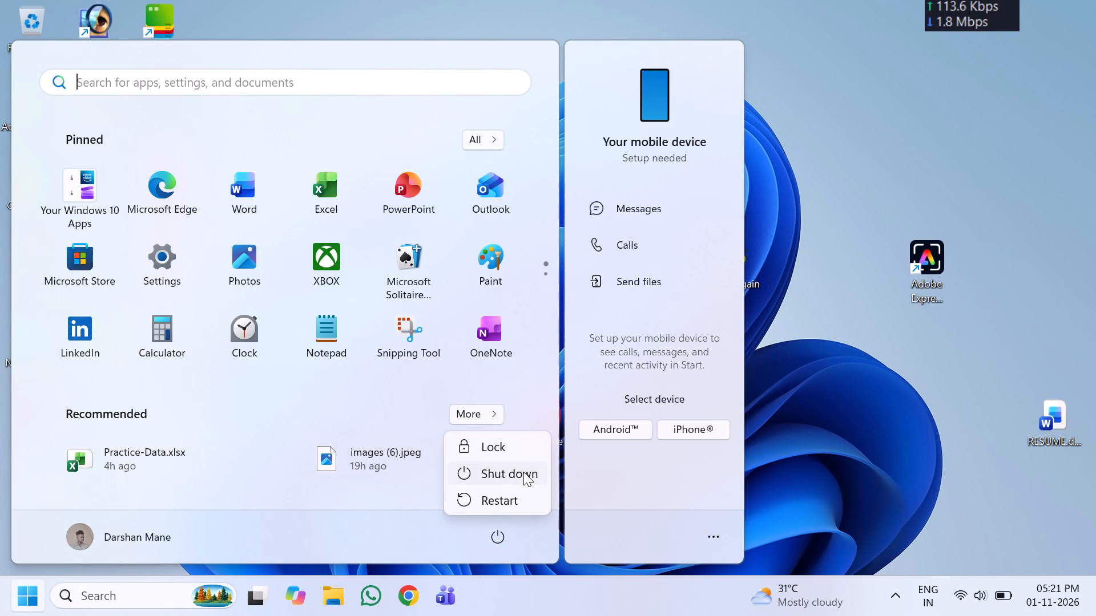